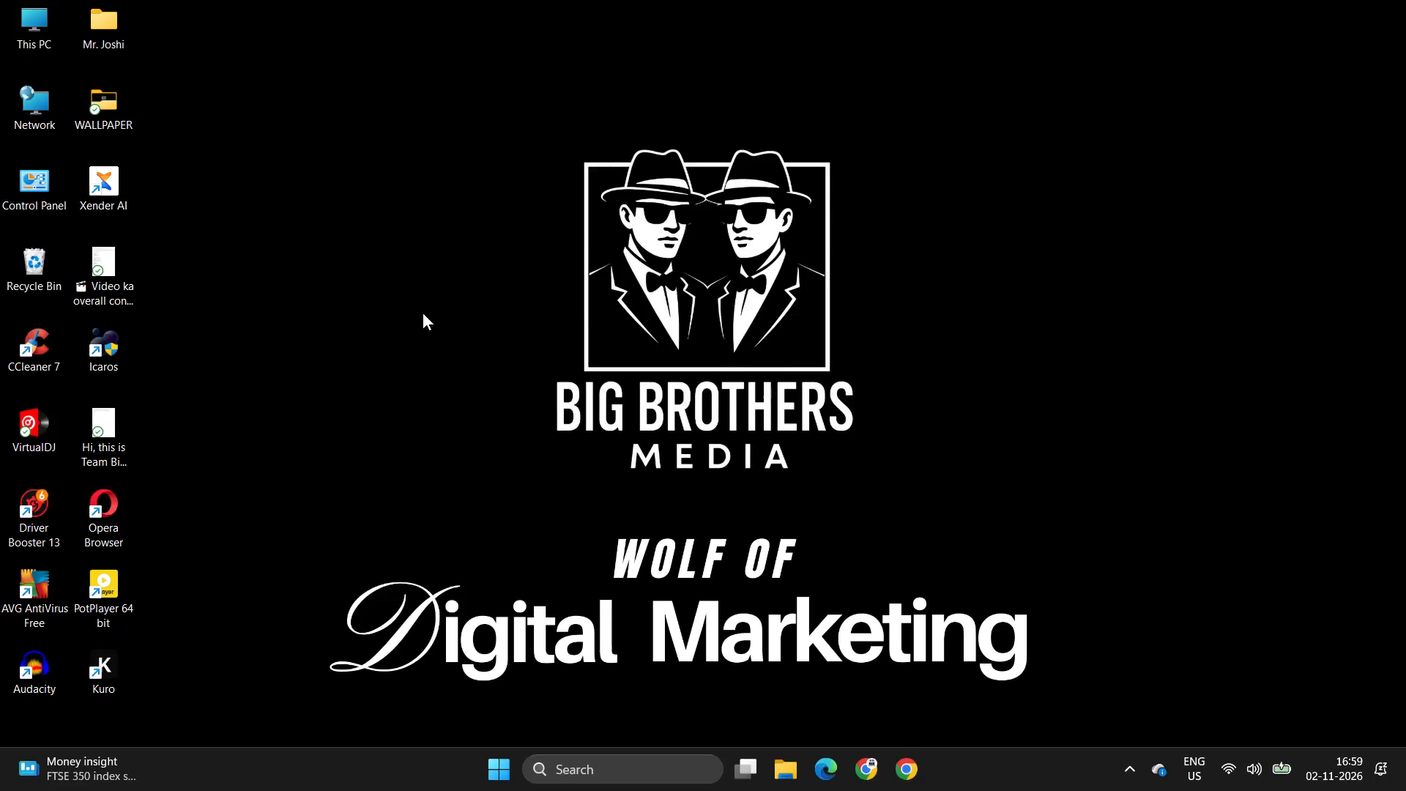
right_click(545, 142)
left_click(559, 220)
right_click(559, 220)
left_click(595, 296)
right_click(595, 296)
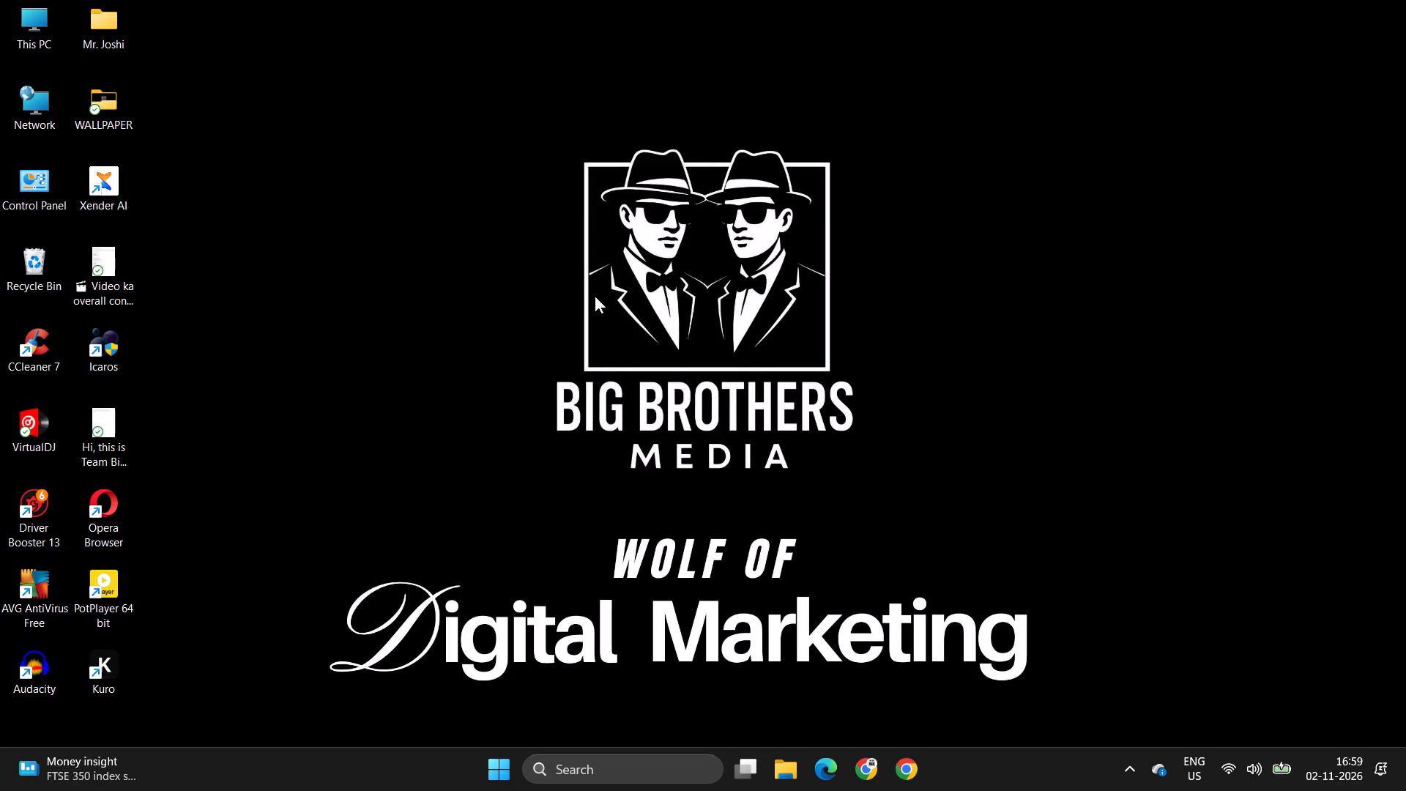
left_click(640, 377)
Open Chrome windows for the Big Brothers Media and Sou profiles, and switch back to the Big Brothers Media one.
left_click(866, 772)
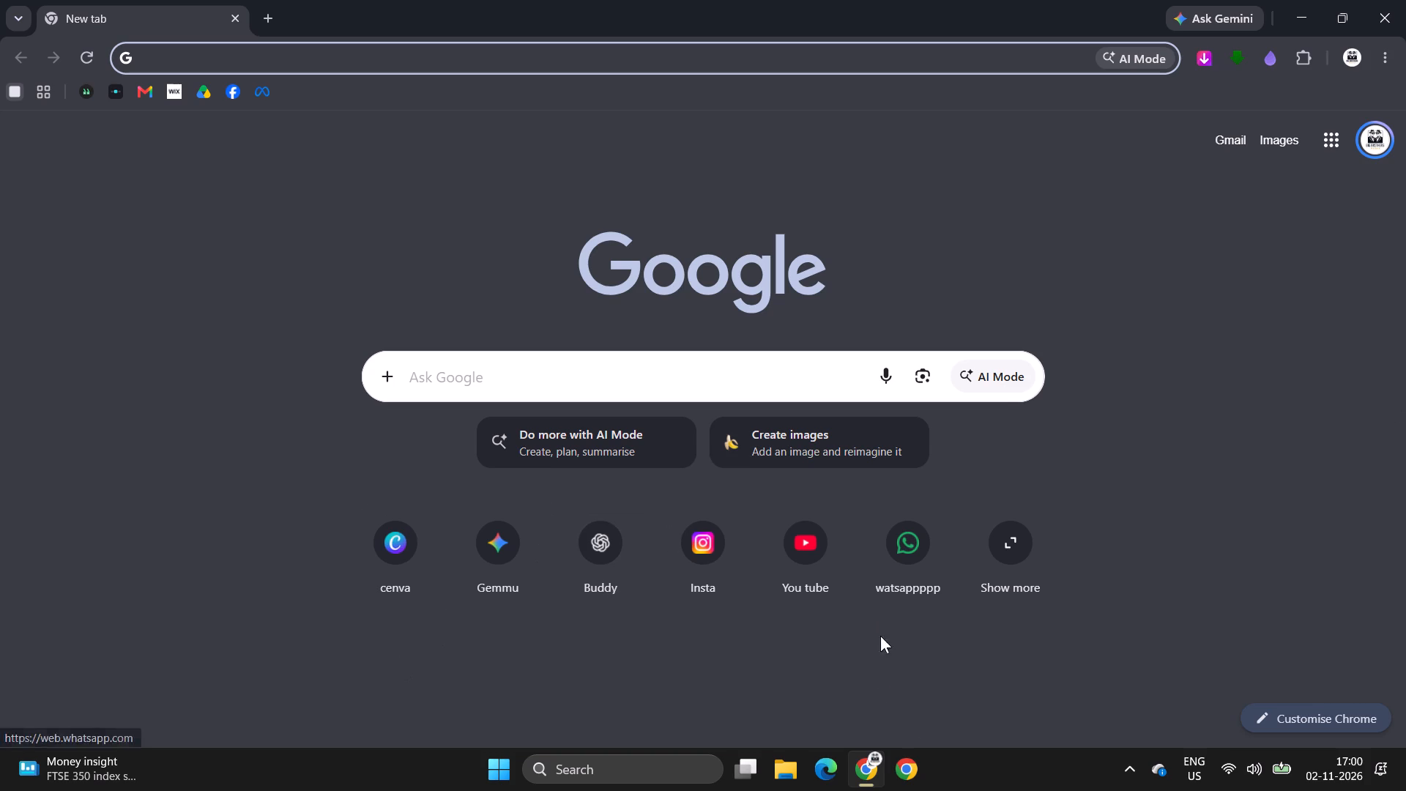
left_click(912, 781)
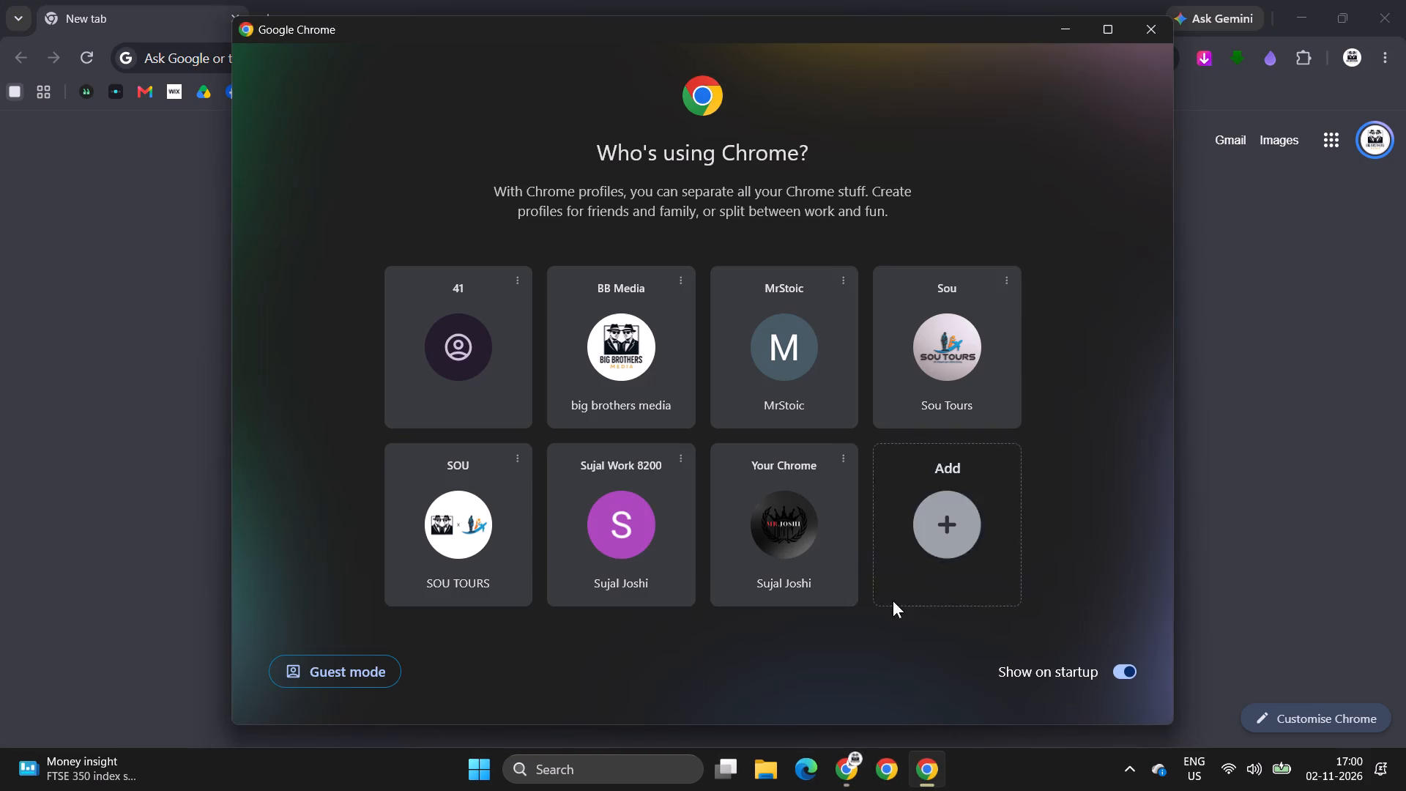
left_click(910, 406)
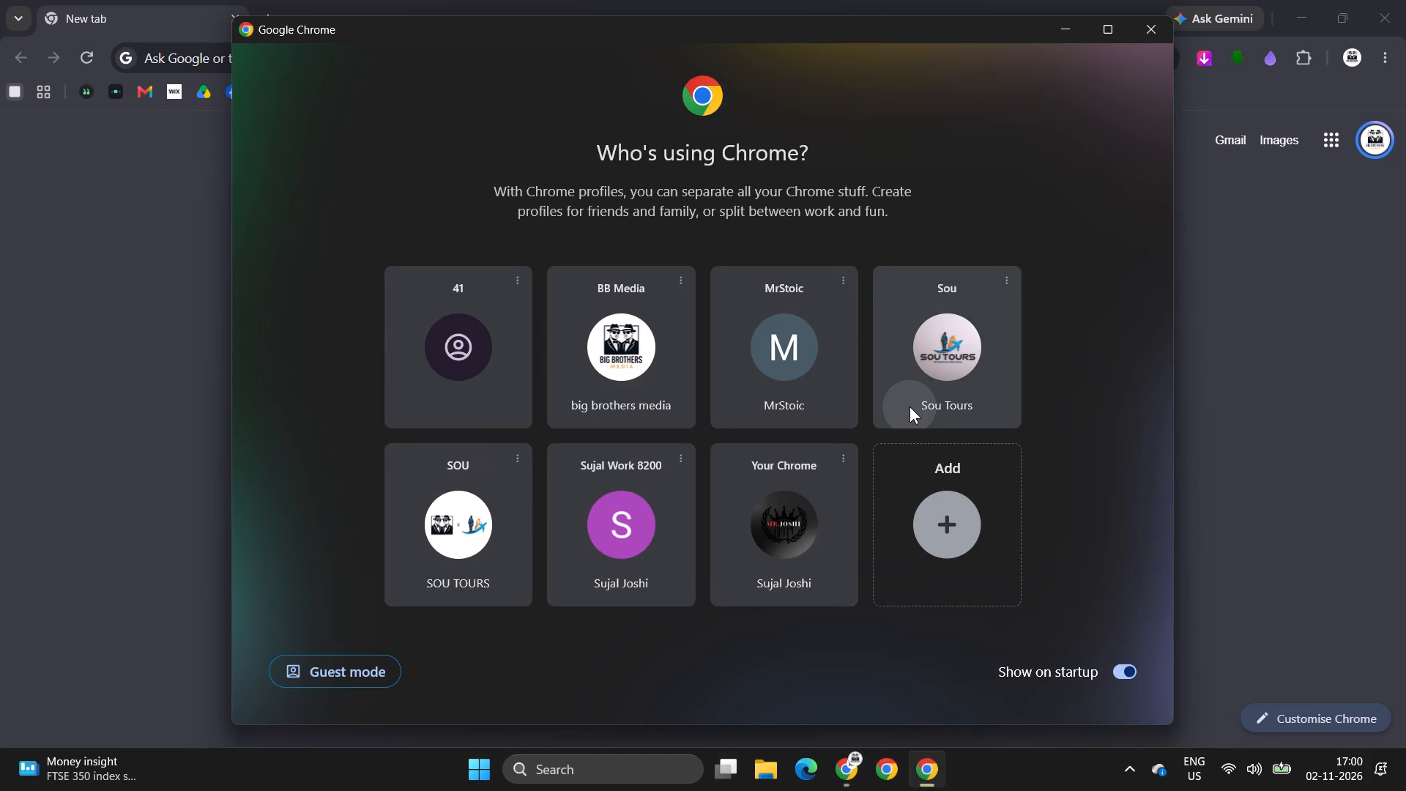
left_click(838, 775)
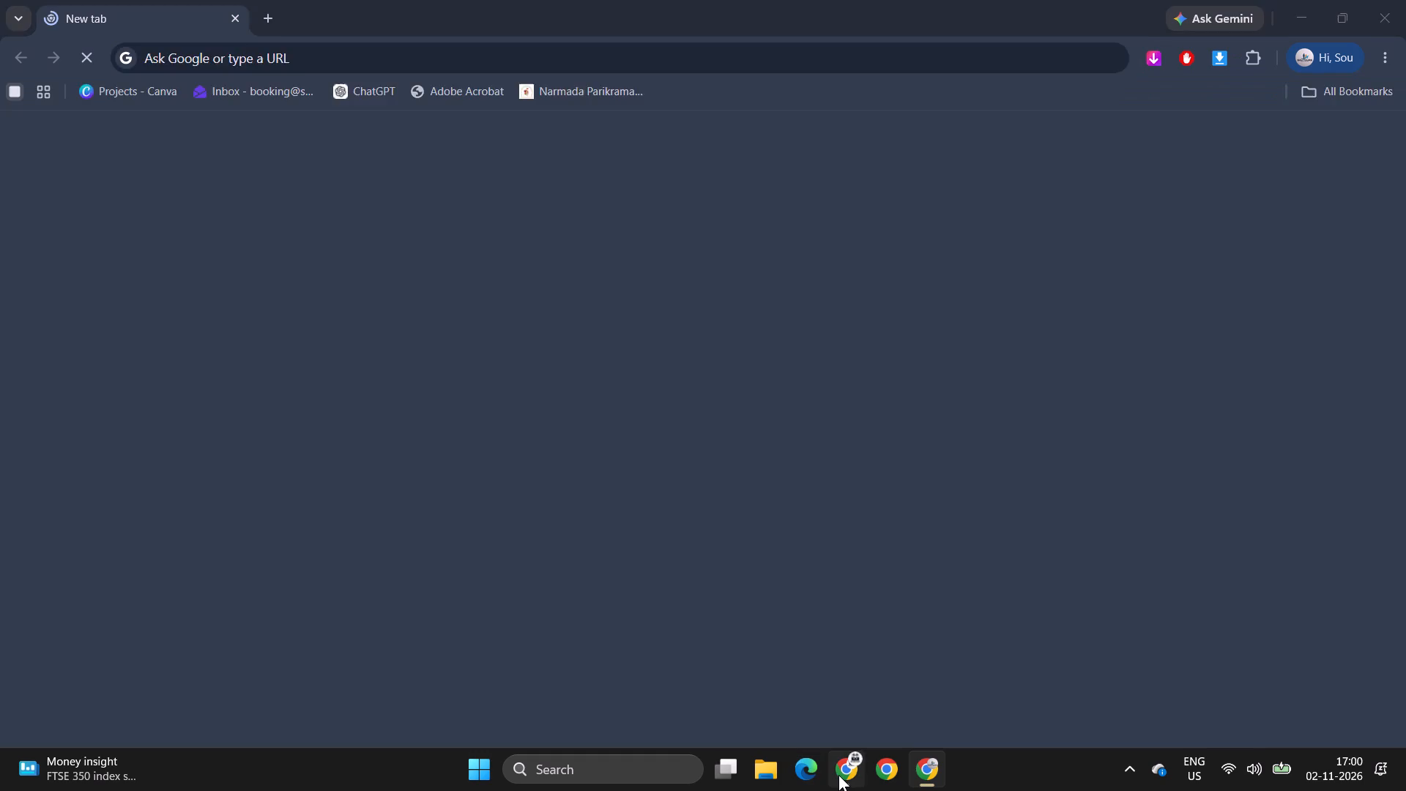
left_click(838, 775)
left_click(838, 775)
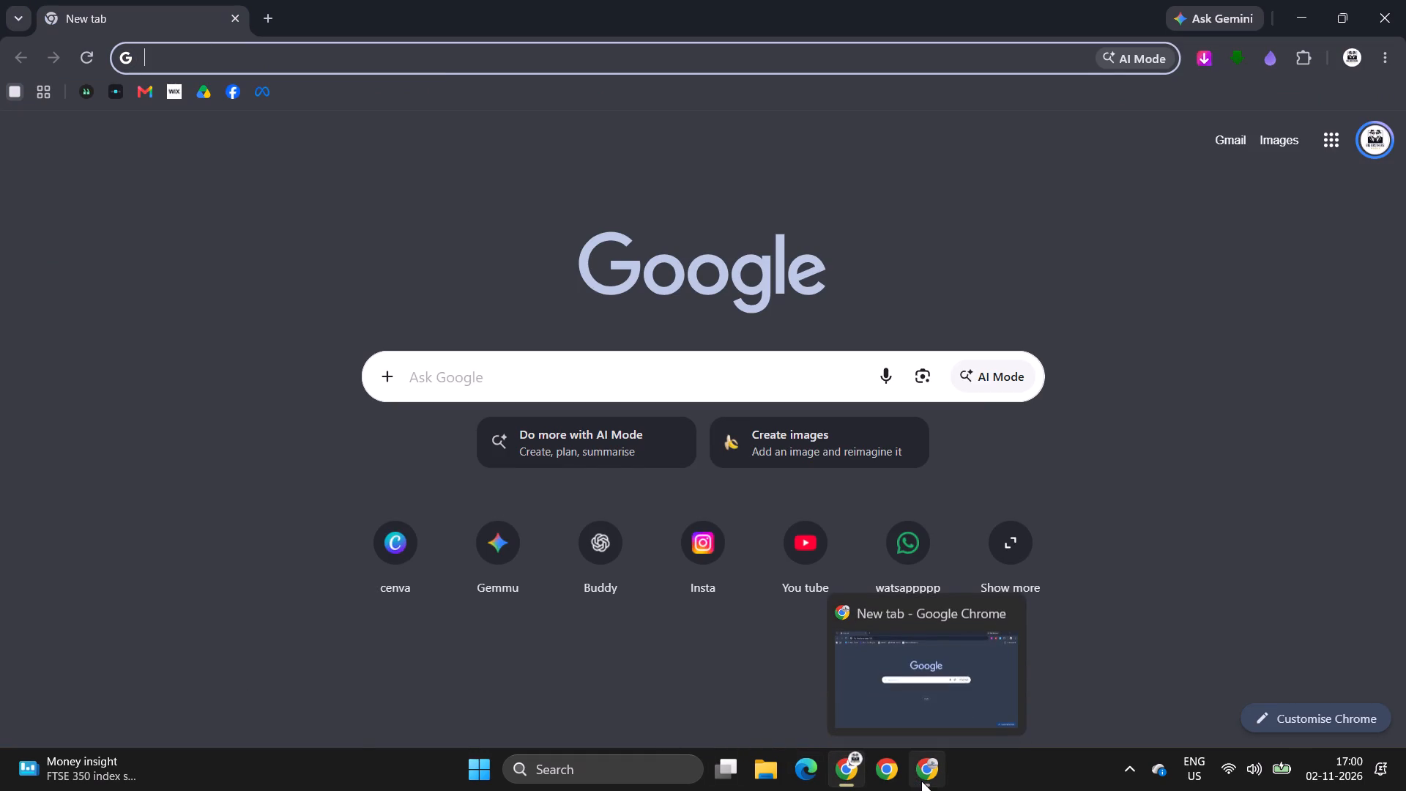
Open another Chrome window with the "Your Chrome" profile.
left_click(883, 781)
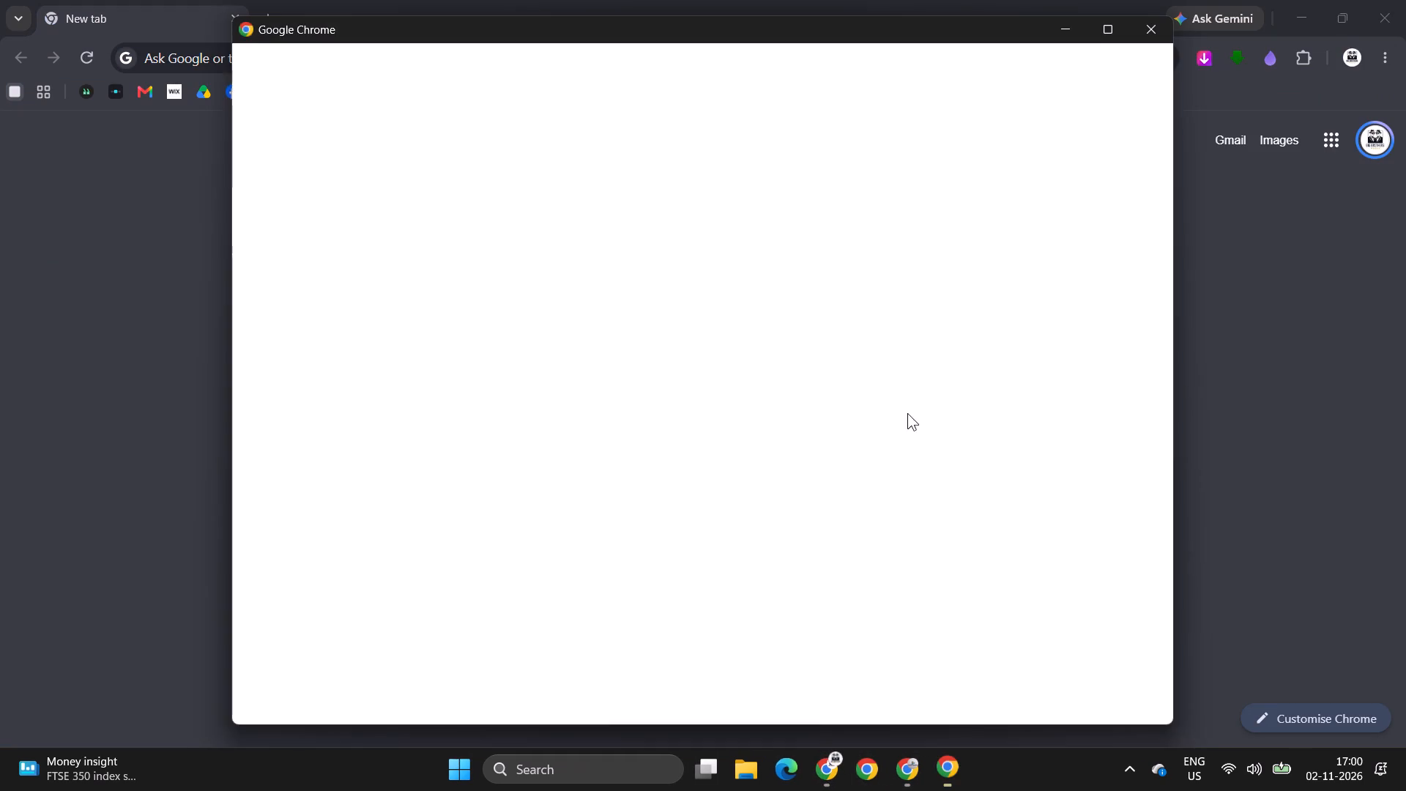
left_click(838, 550)
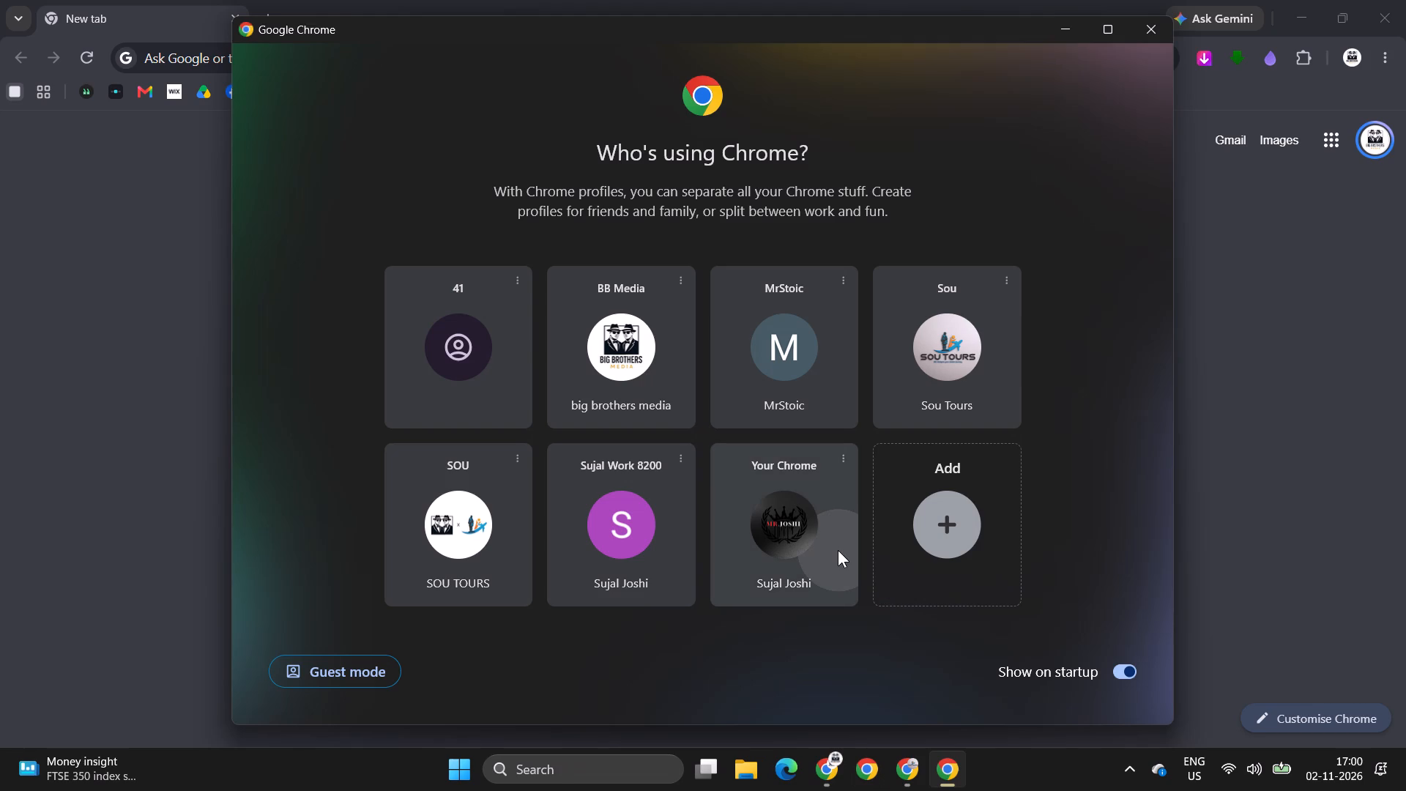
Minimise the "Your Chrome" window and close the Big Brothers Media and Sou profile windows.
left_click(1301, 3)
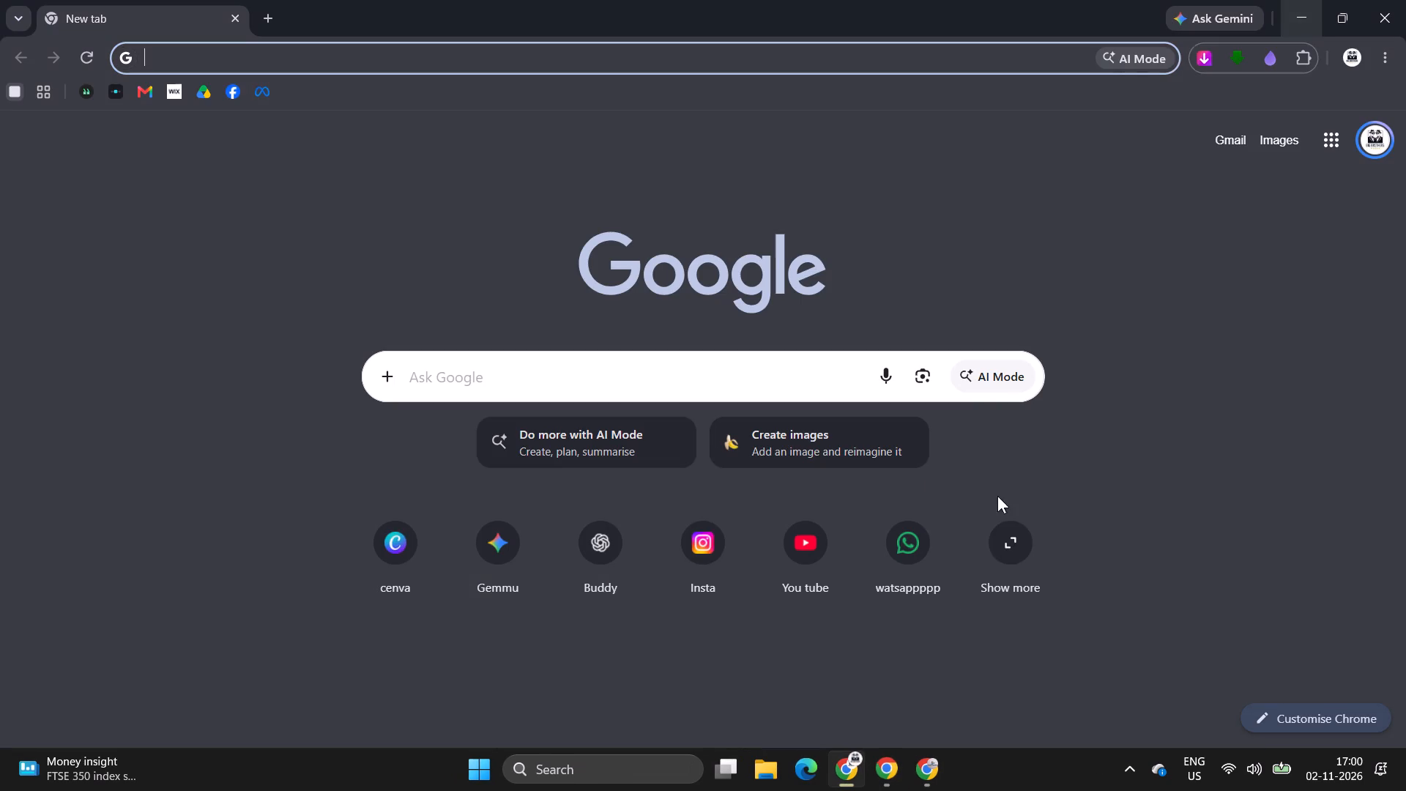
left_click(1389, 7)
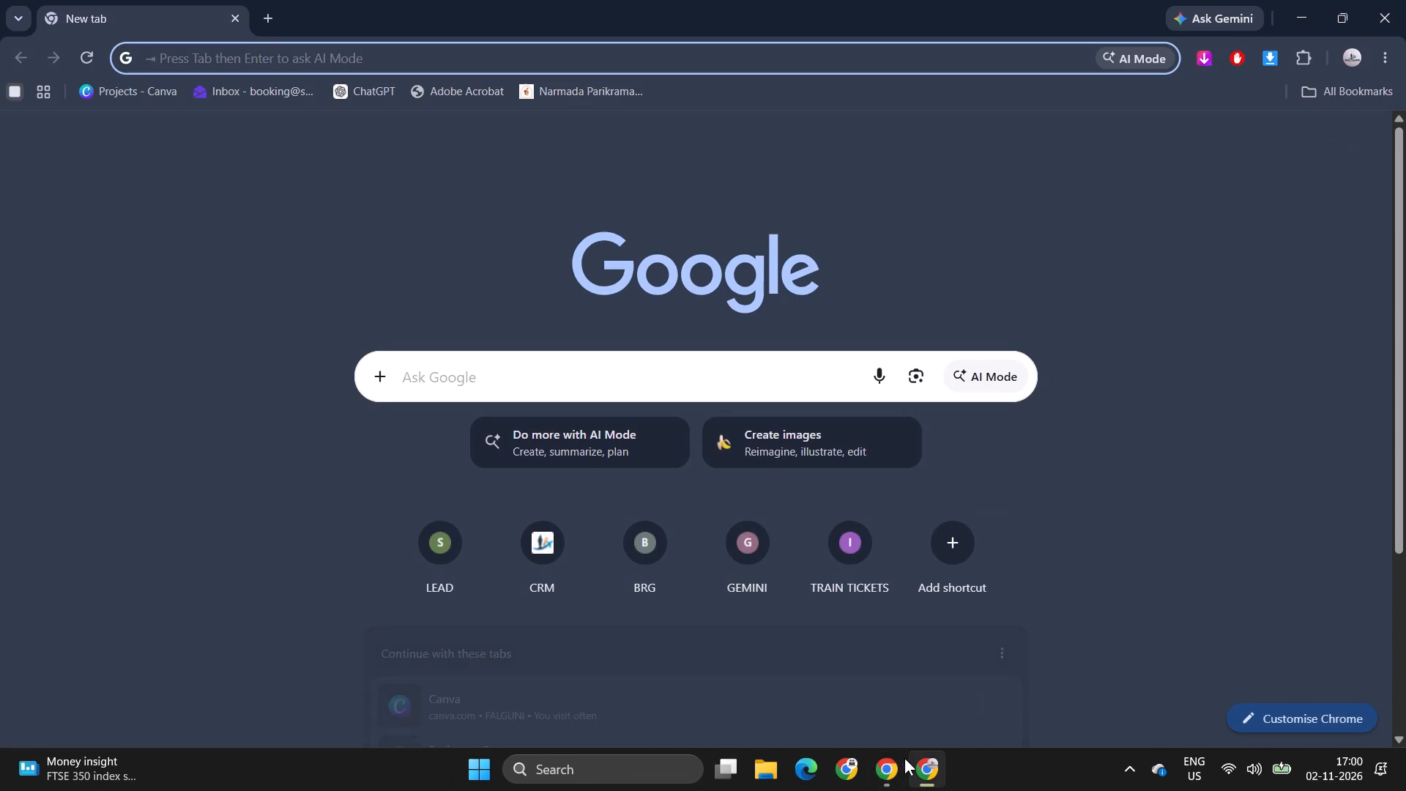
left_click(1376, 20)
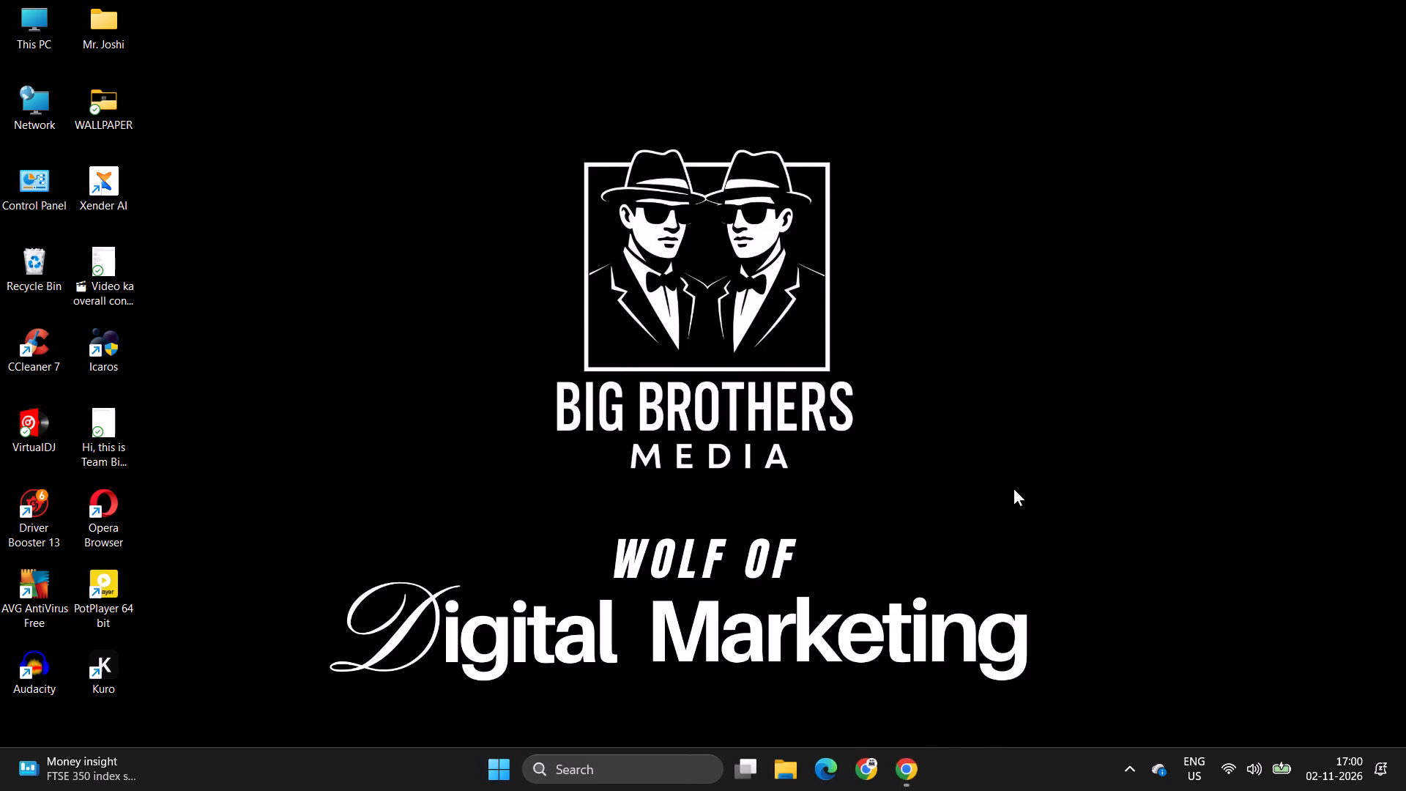
Bring up the "Your Chrome" profile window and open the Sou Tours operations dashboard from its new-tab shortcut.
left_click(911, 774)
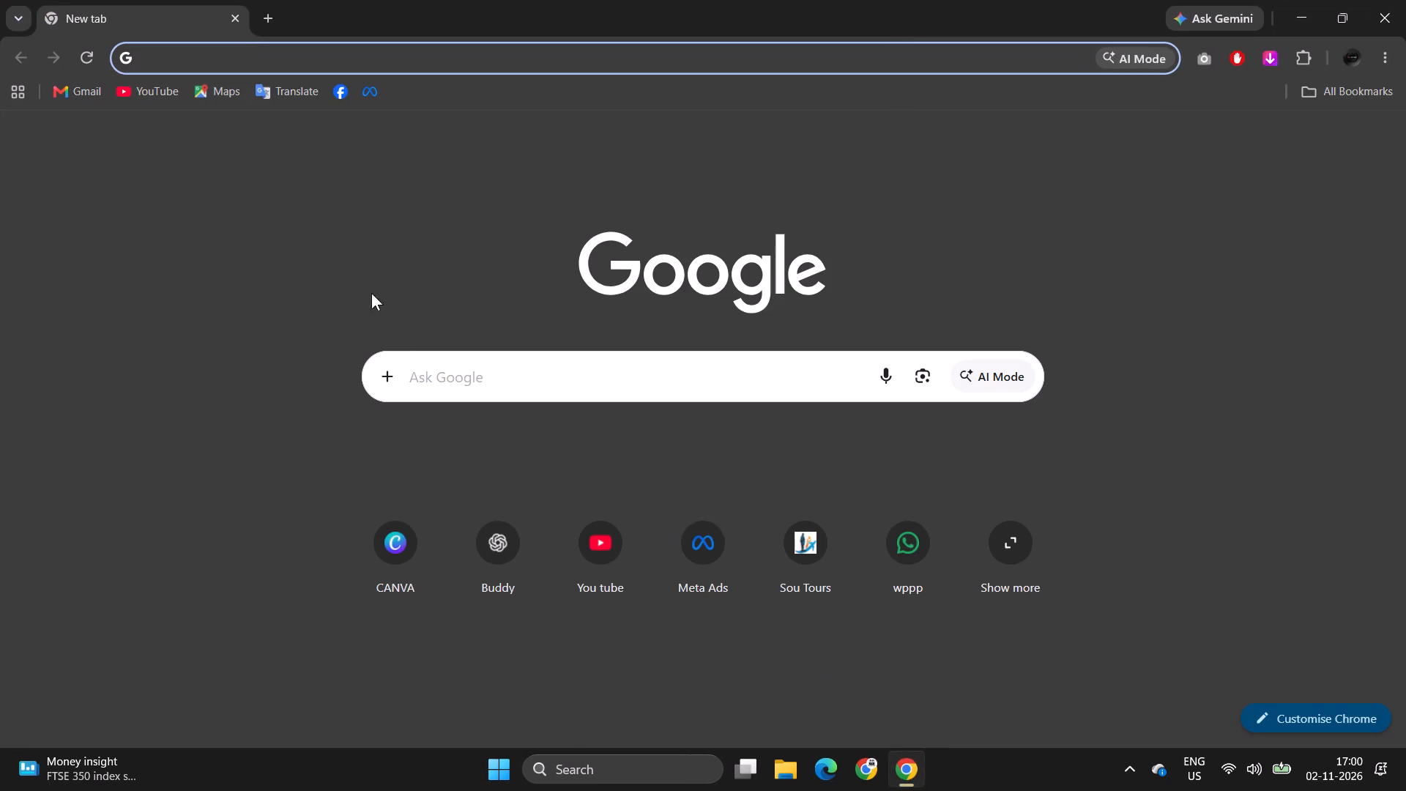
left_click(830, 549)
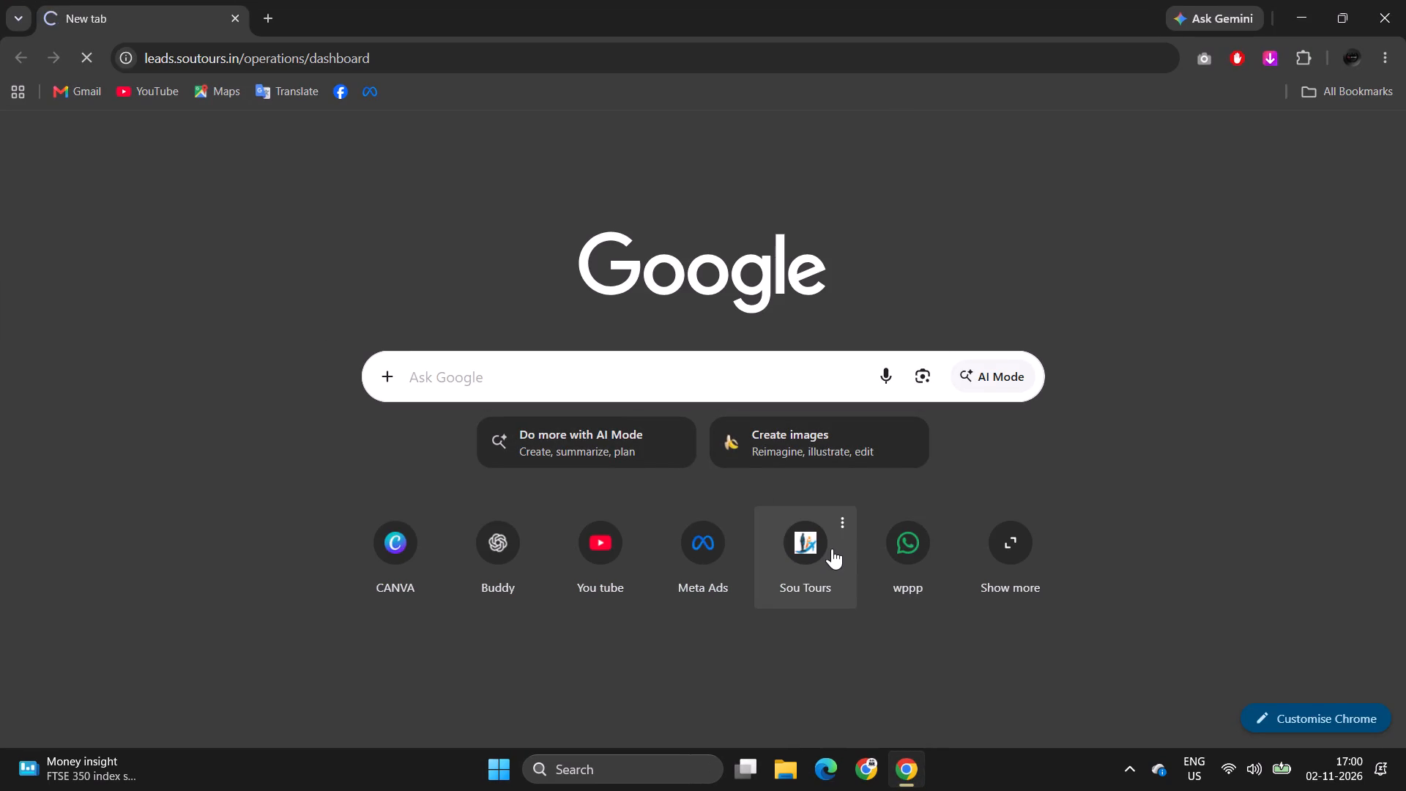
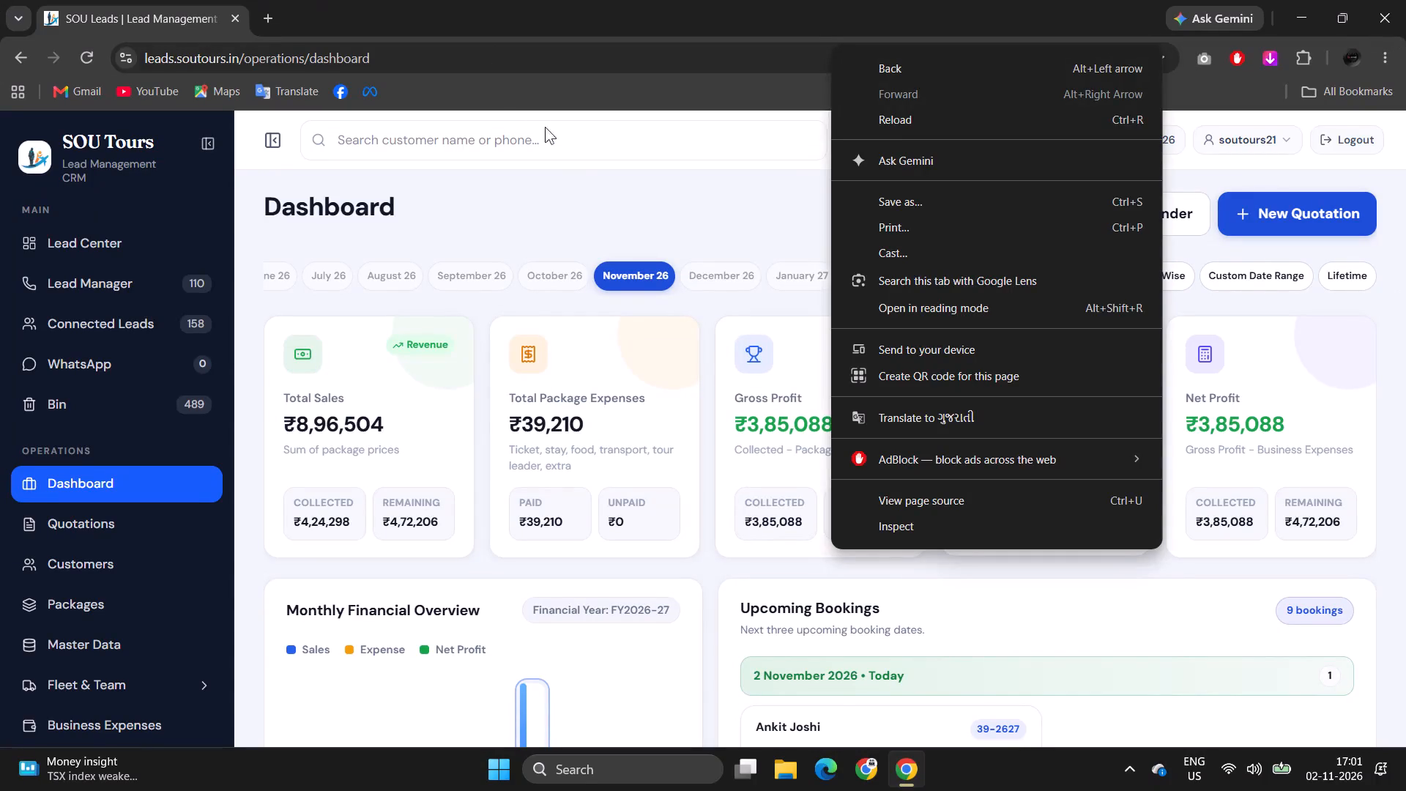
Dismiss the page's context menu and open the Lead Manager page of new leads.
left_click(579, 196)
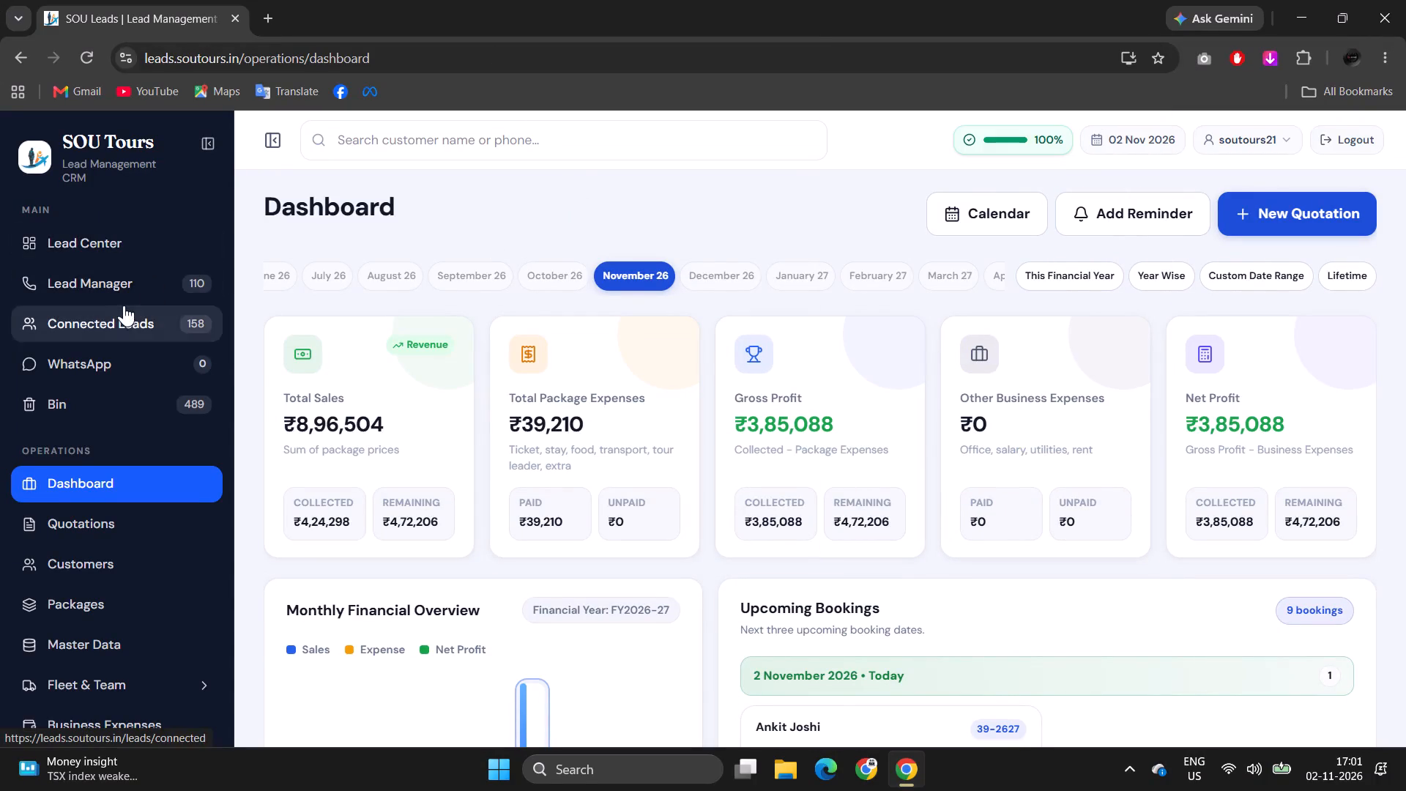
left_click(123, 299)
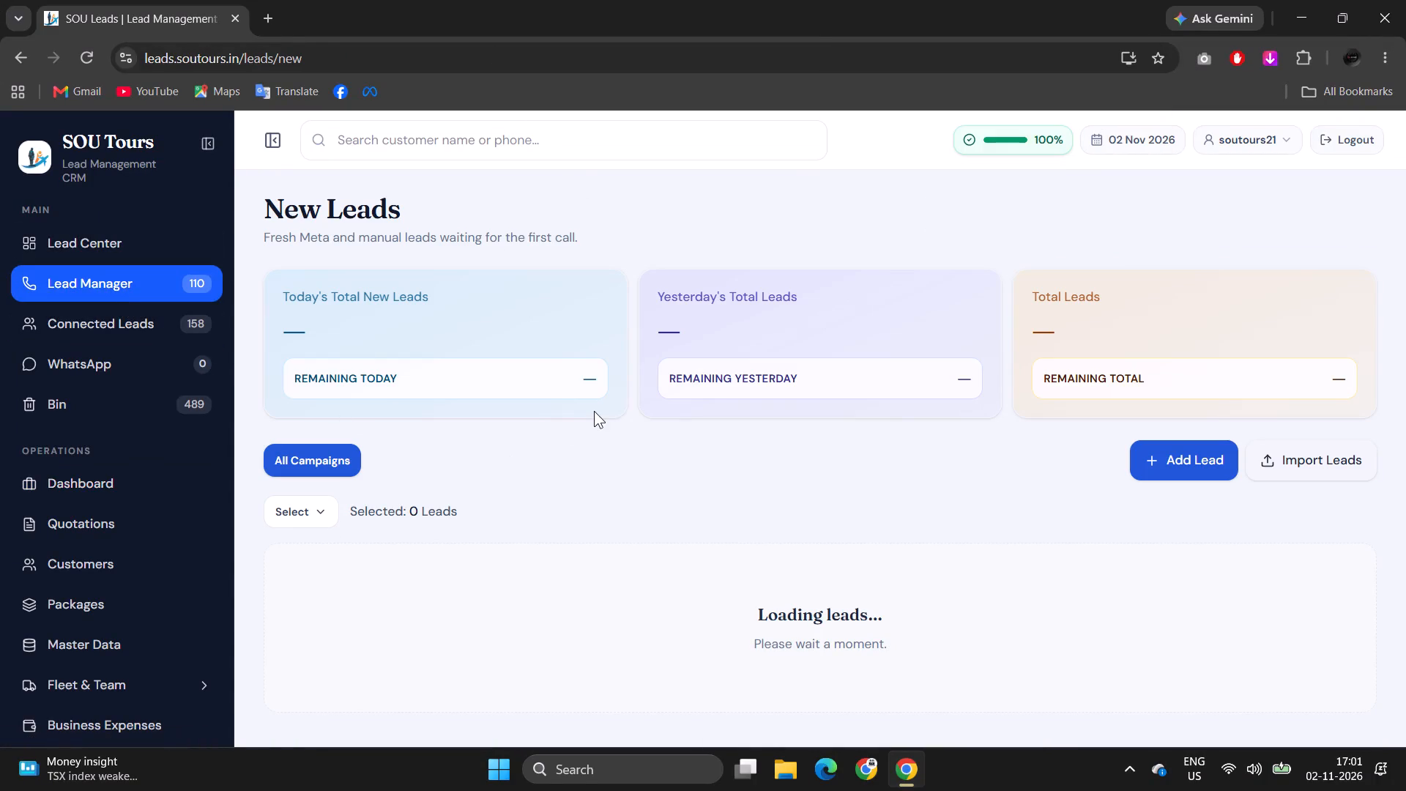
Look through today's and yesterday's new leads across all campaigns.
scroll(543, 548, "down", 9)
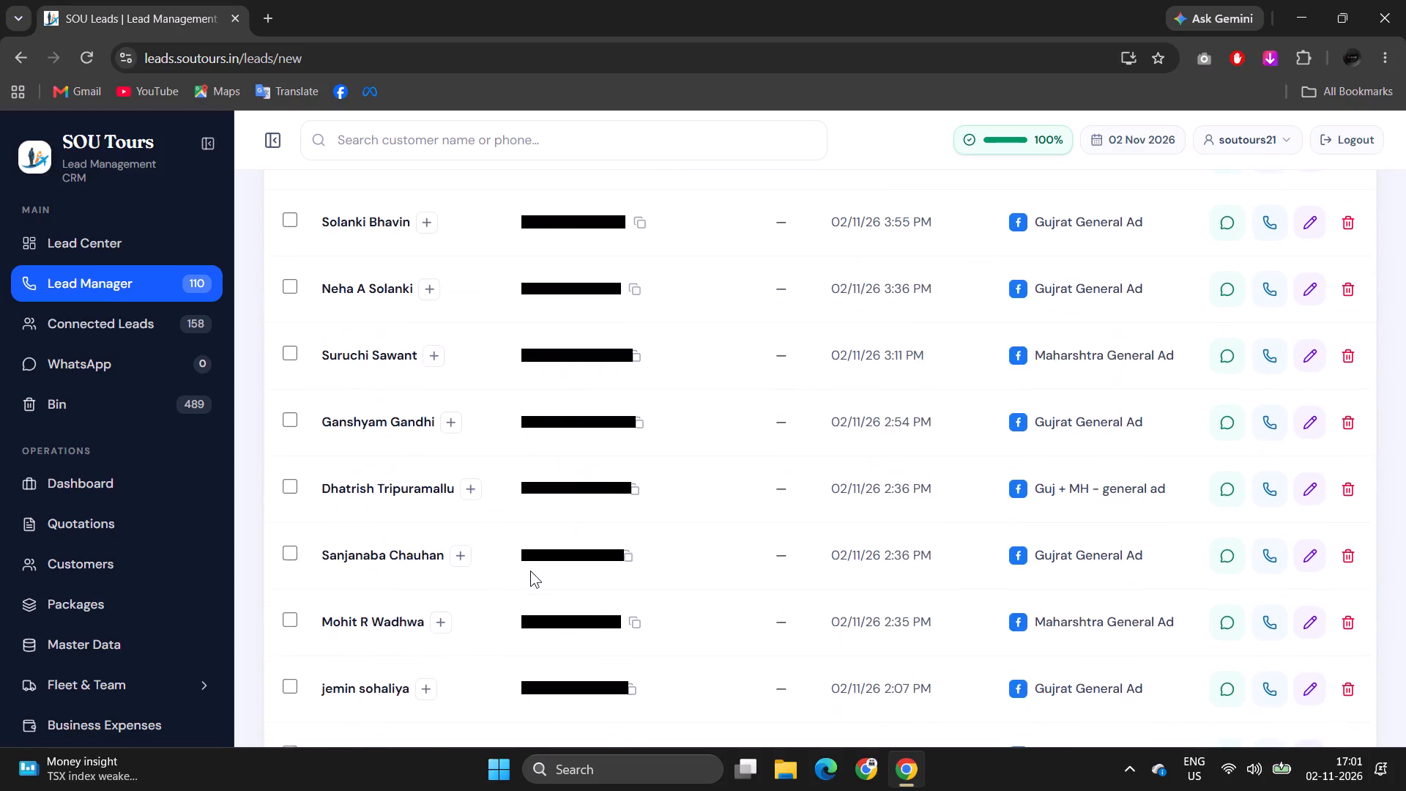
scroll(558, 574, "down", 15)
scroll(559, 574, "down", 17)
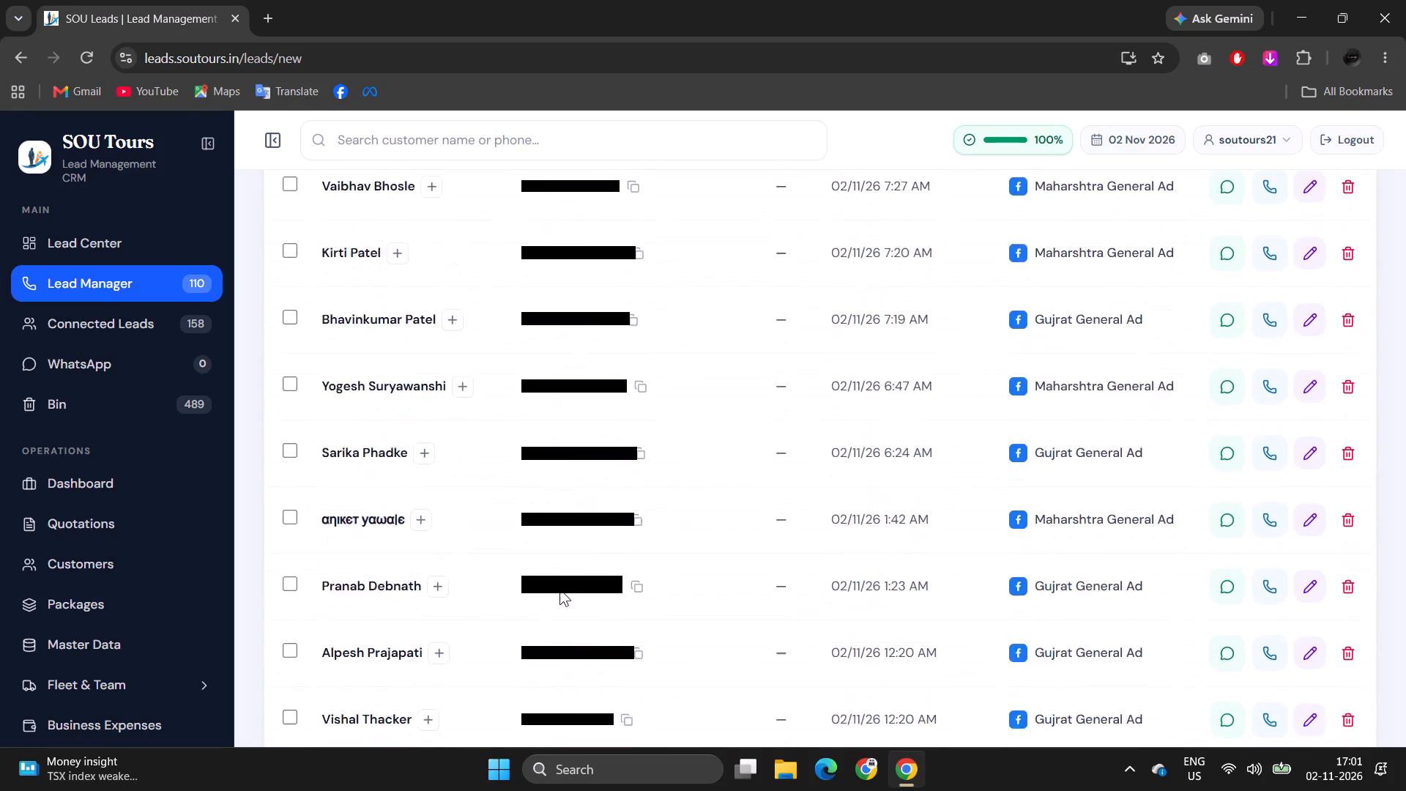
scroll(559, 589, "down", 13)
scroll(557, 582, "up", 13)
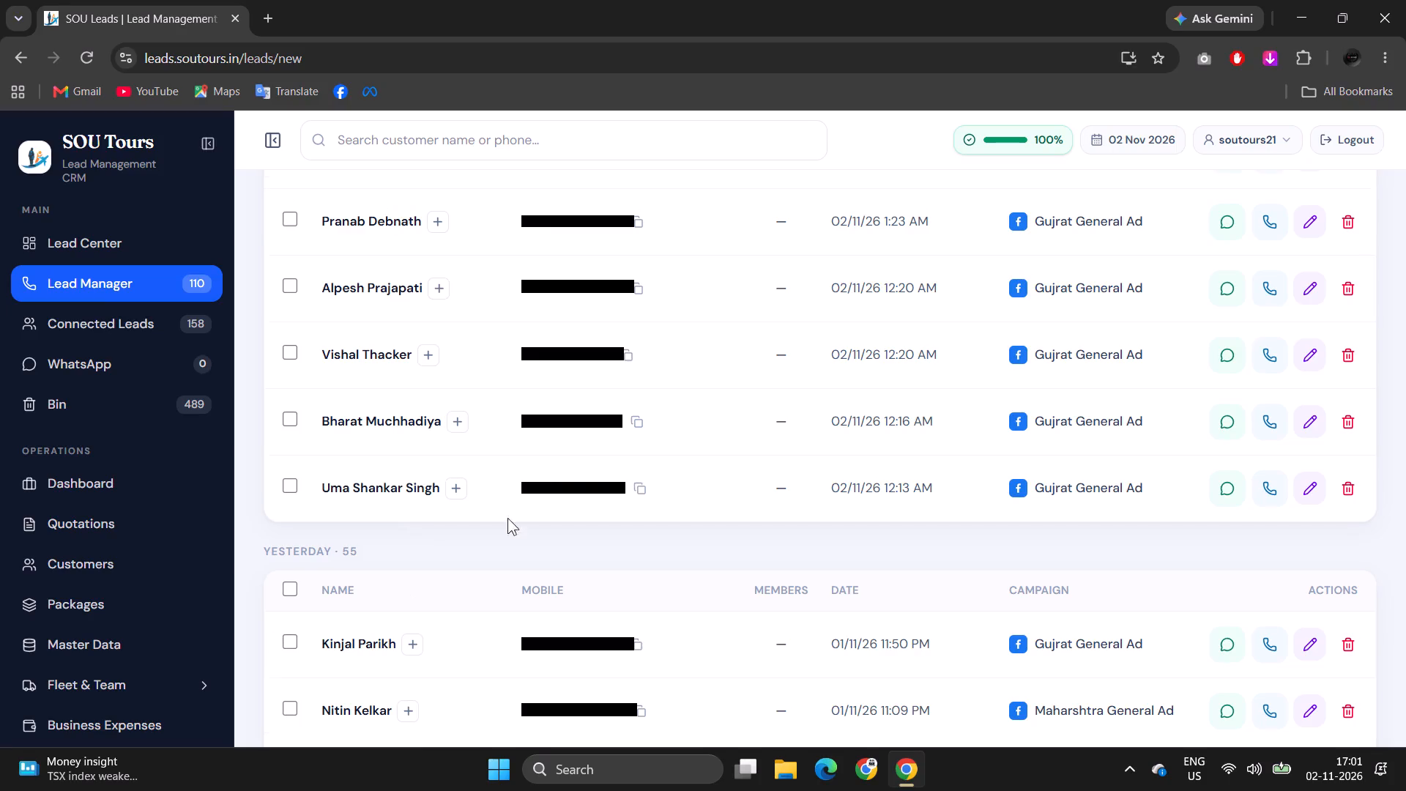
scroll(521, 539, "up", 20)
scroll(521, 539, "up", 20)
scroll(521, 539, "up", 3)
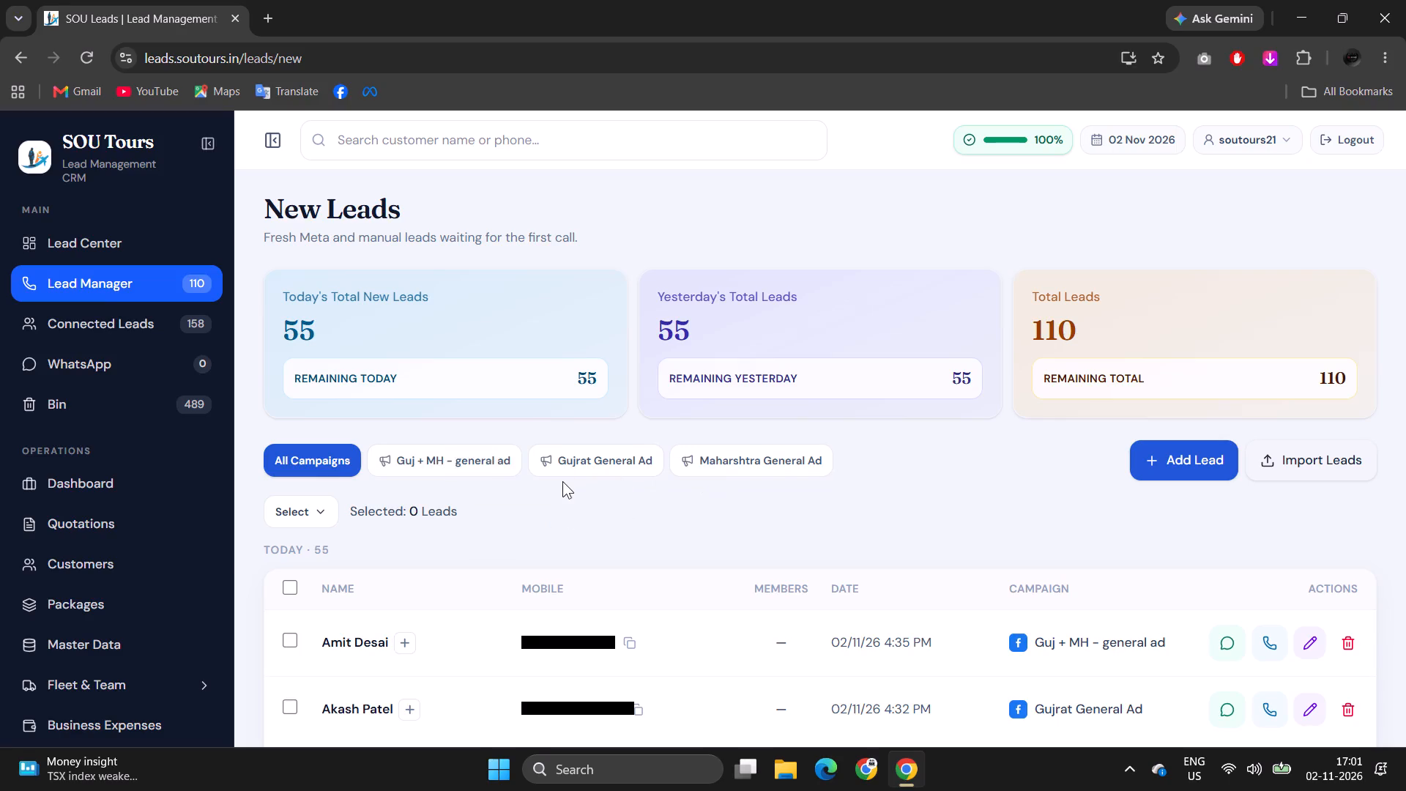
Filter the new leads by Gujrat General Ad, switch to Maharshtra General Ad, and look through that campaign's leads.
left_click(571, 455)
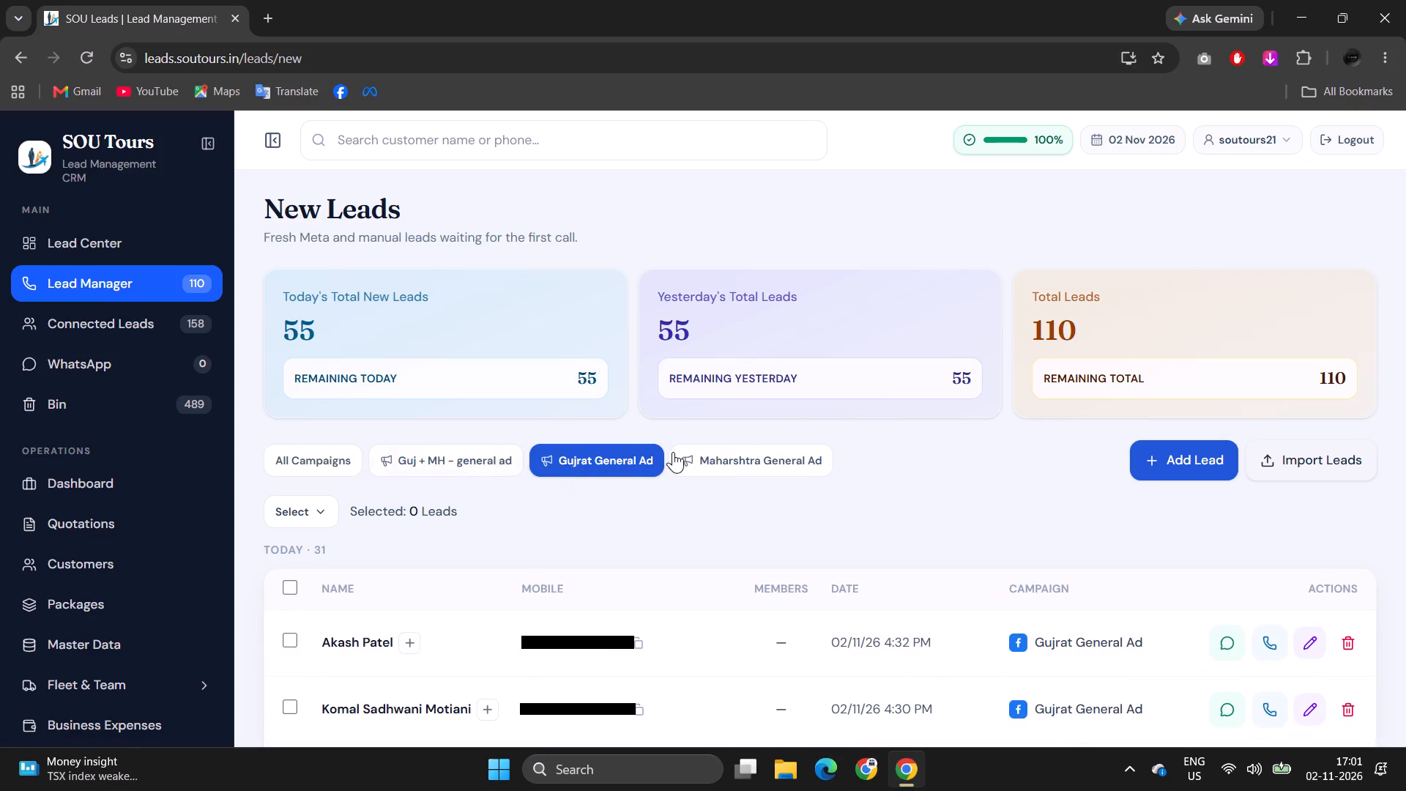
left_click(727, 457)
scroll(529, 569, "down", 20)
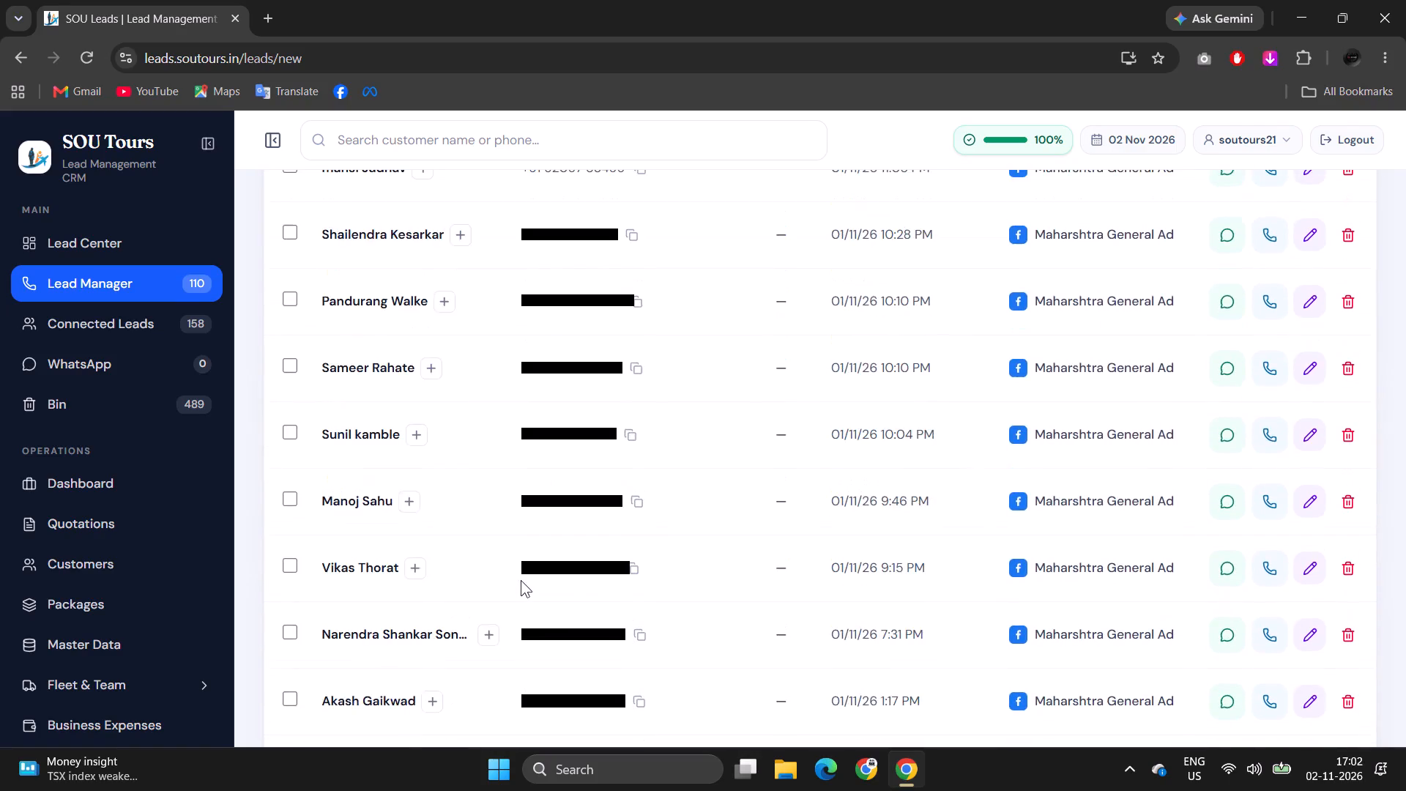
scroll(521, 577, "up", 4)
scroll(579, 509, "up", 19)
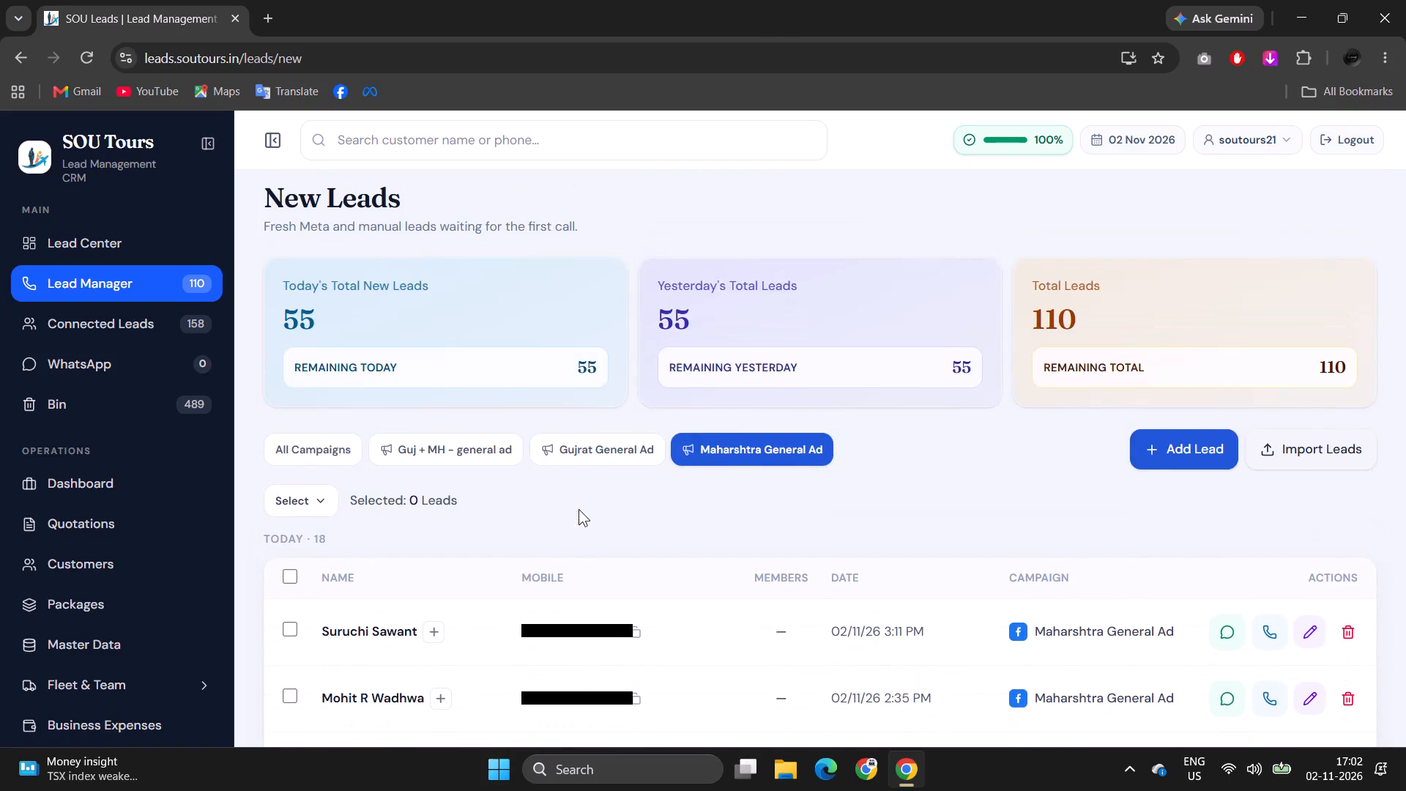
scroll(579, 509, "up", 2)
Switch the campaign filter to Gujrat General Ad and examine its leads from today and yesterday.
left_click(591, 472)
scroll(591, 472, "down", 17)
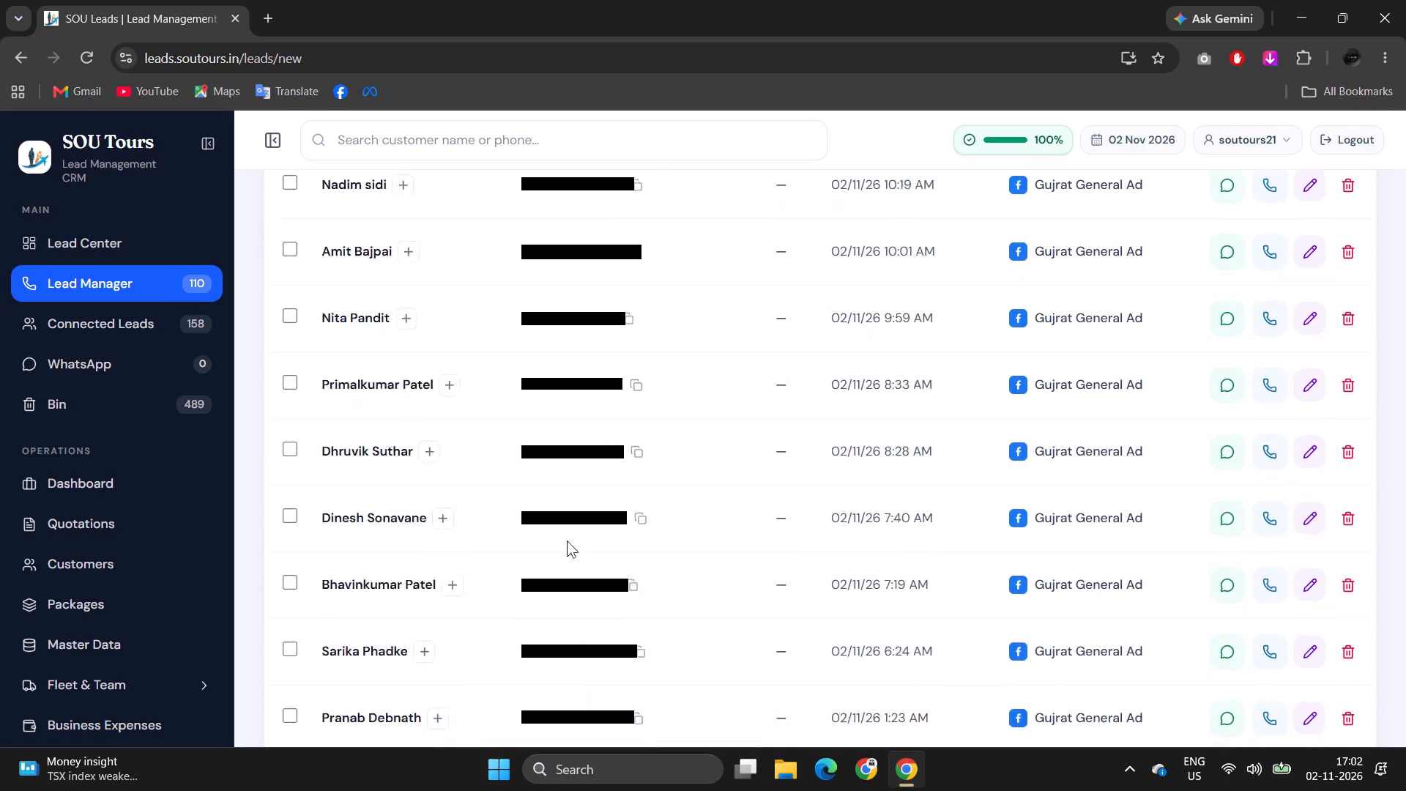
scroll(567, 541, "down", 13)
scroll(567, 540, "up", 5)
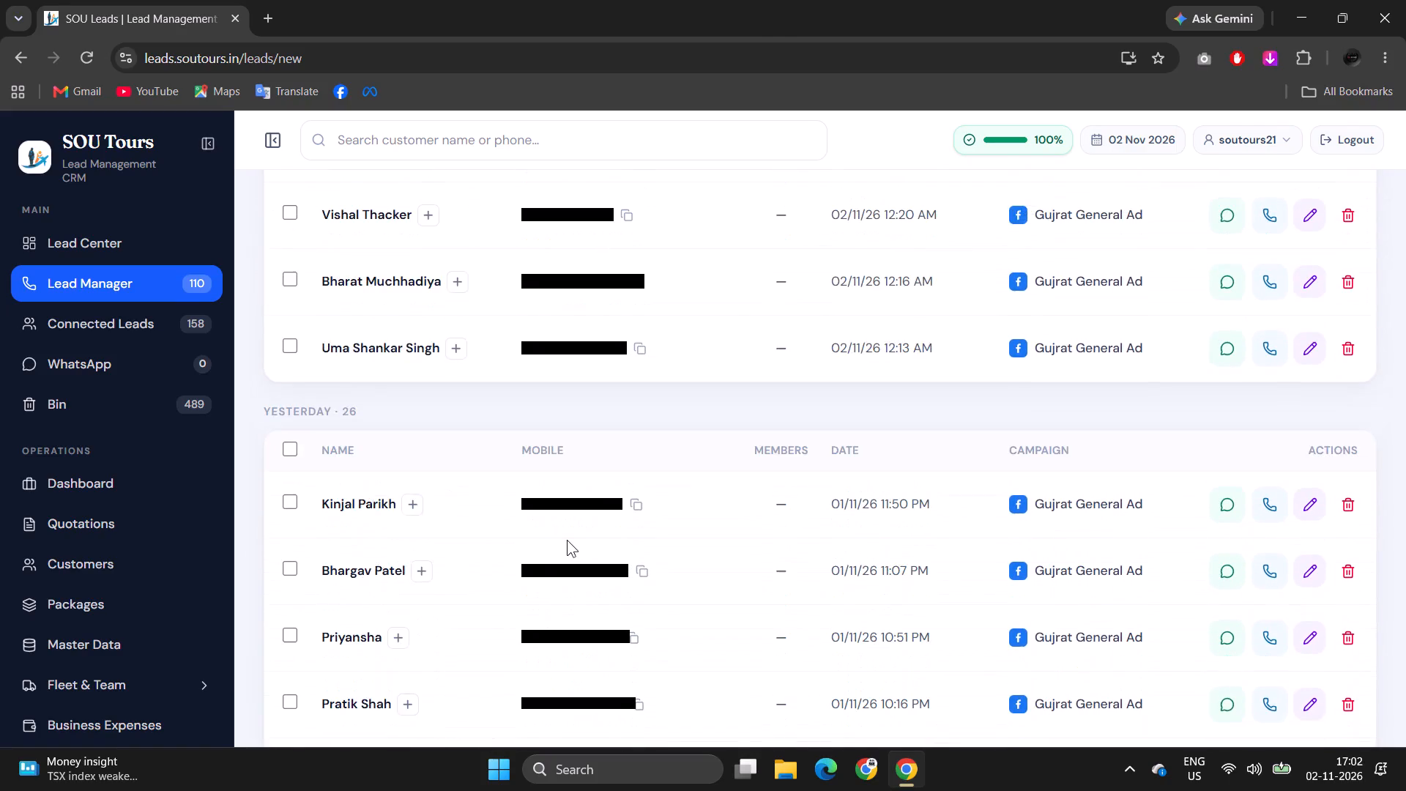
scroll(567, 540, "down", 20)
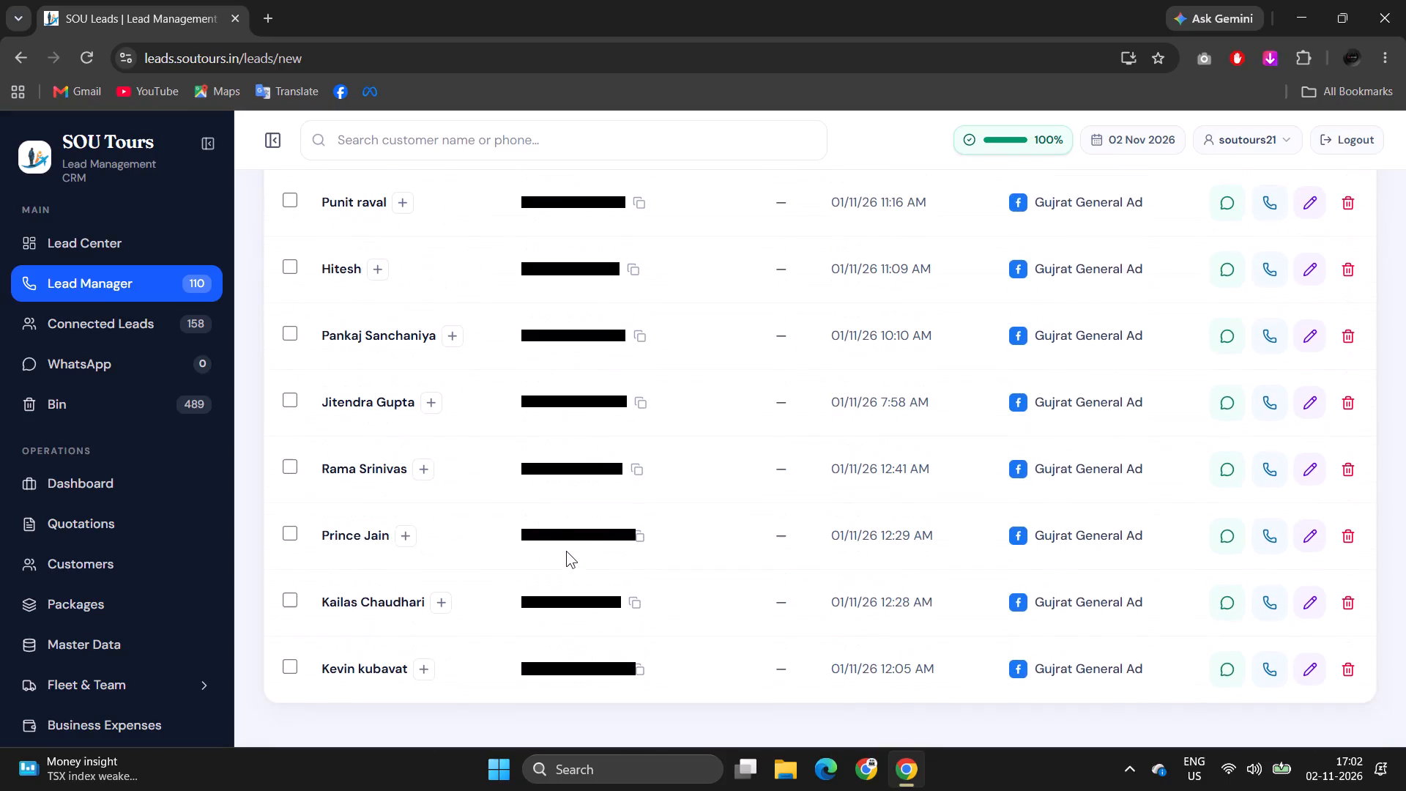
scroll(566, 551, "down", 4)
scroll(566, 551, "up", 14)
scroll(566, 551, "down", 1)
scroll(566, 551, "up", 10)
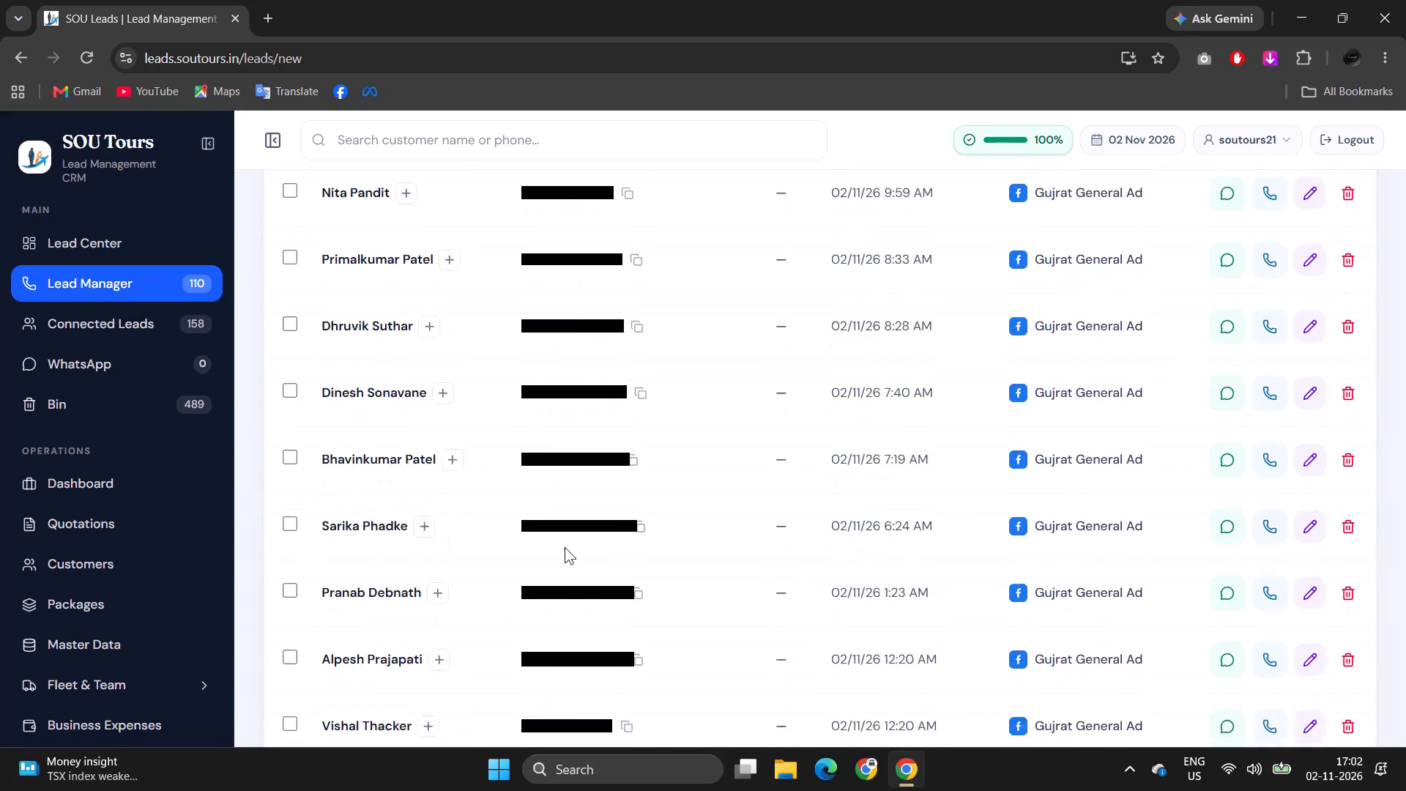
scroll(565, 547, "up", 14)
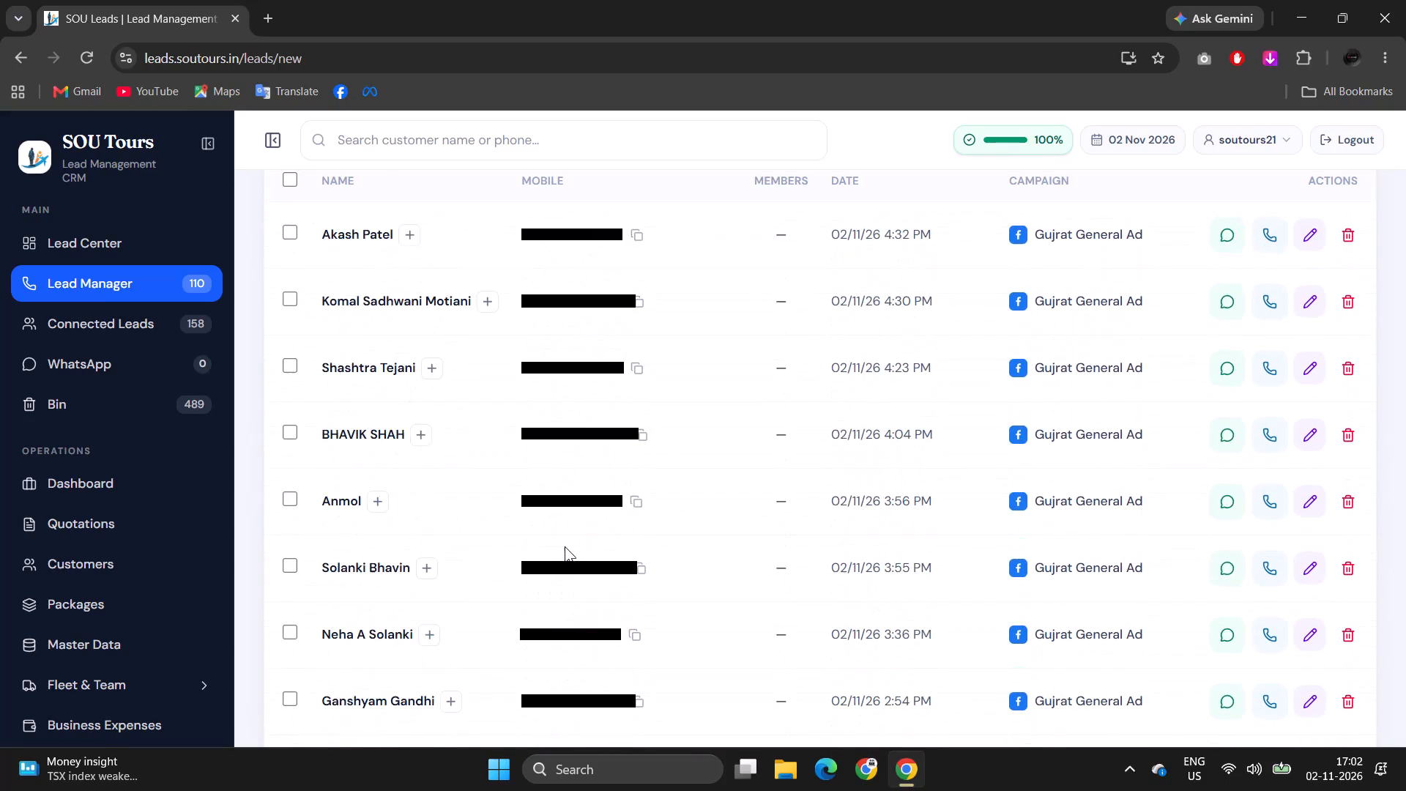
scroll(565, 546, "up", 5)
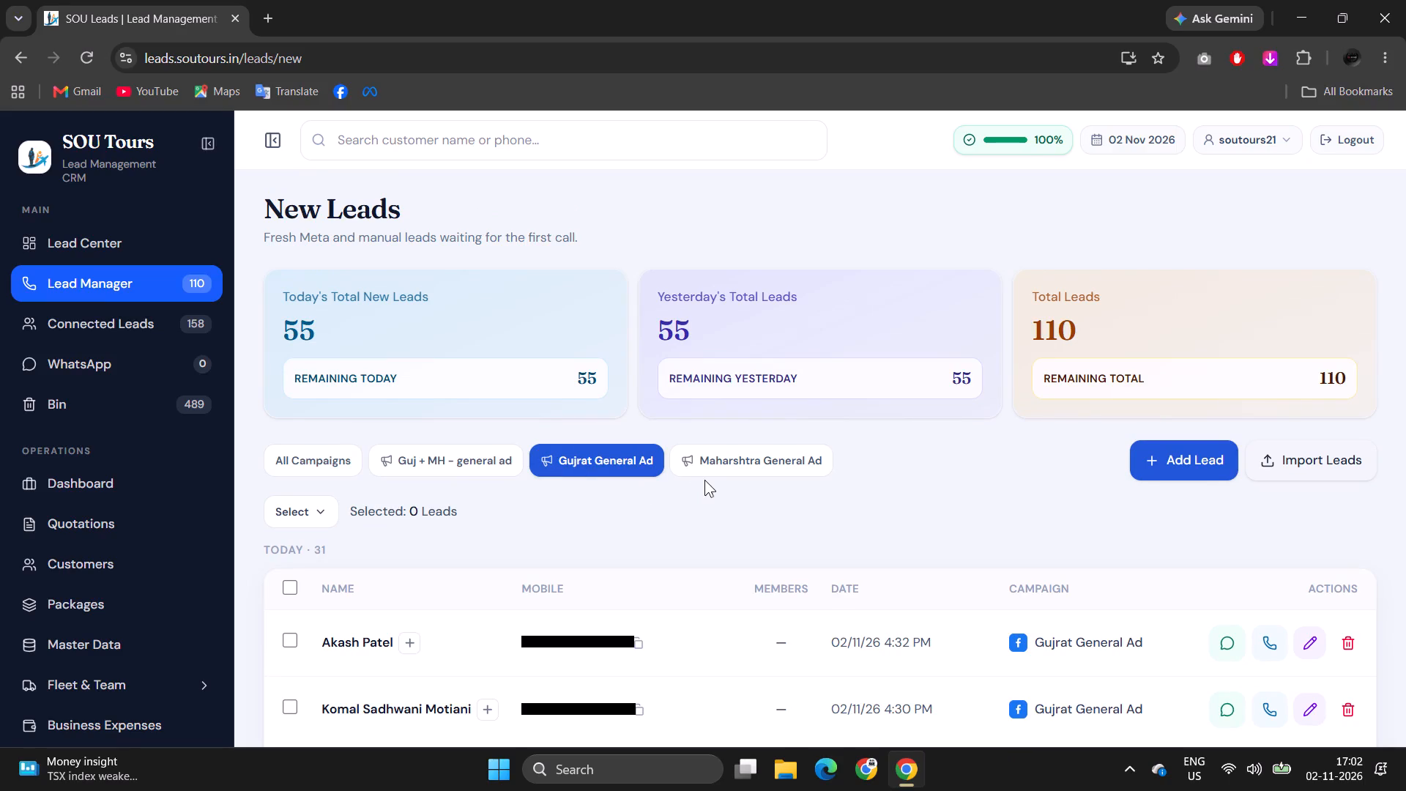
Filter the new leads by the Guj + MH - general ad campaign and look through them.
left_click(480, 468)
scroll(475, 482, "down", 13)
scroll(442, 545, "up", 6)
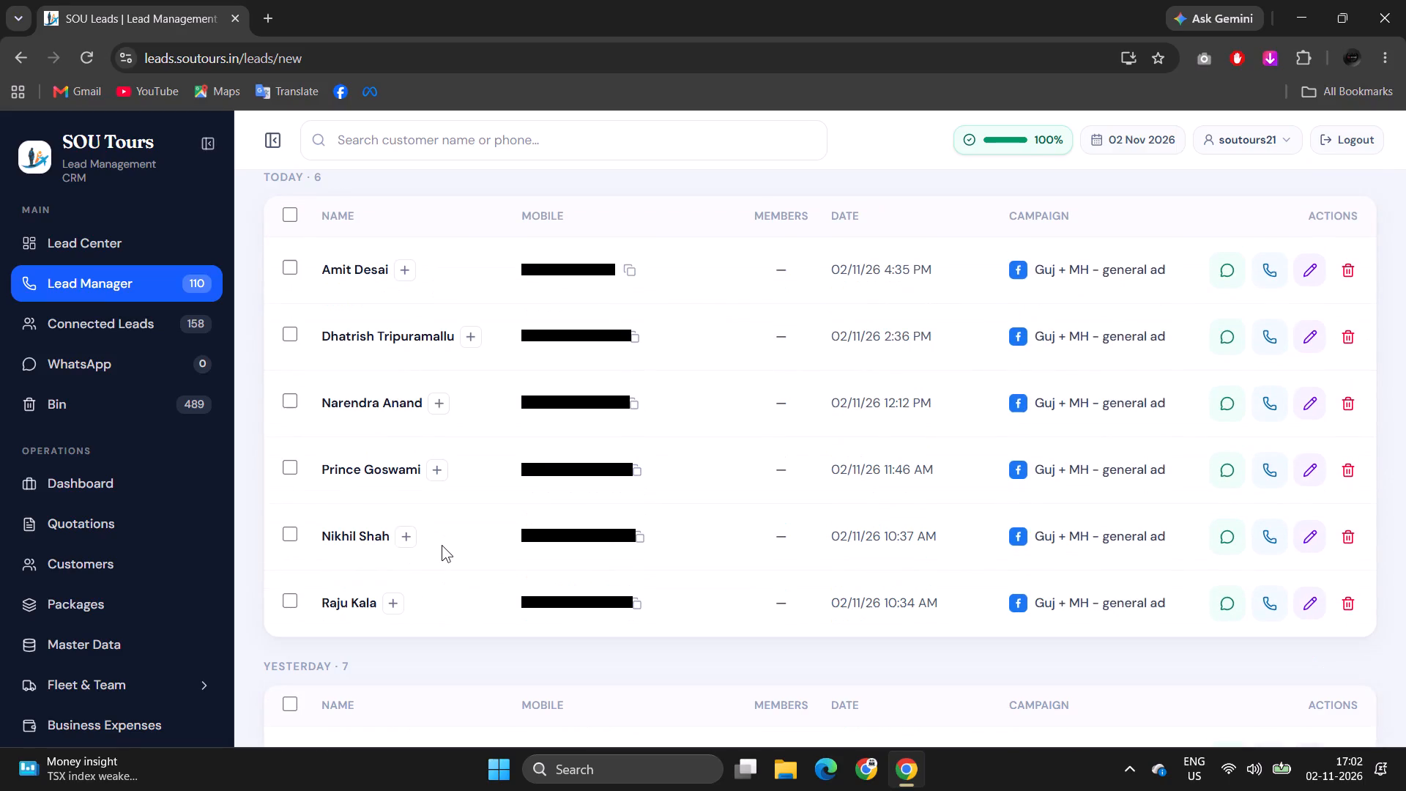
scroll(442, 545, "down", 11)
scroll(442, 545, "up", 15)
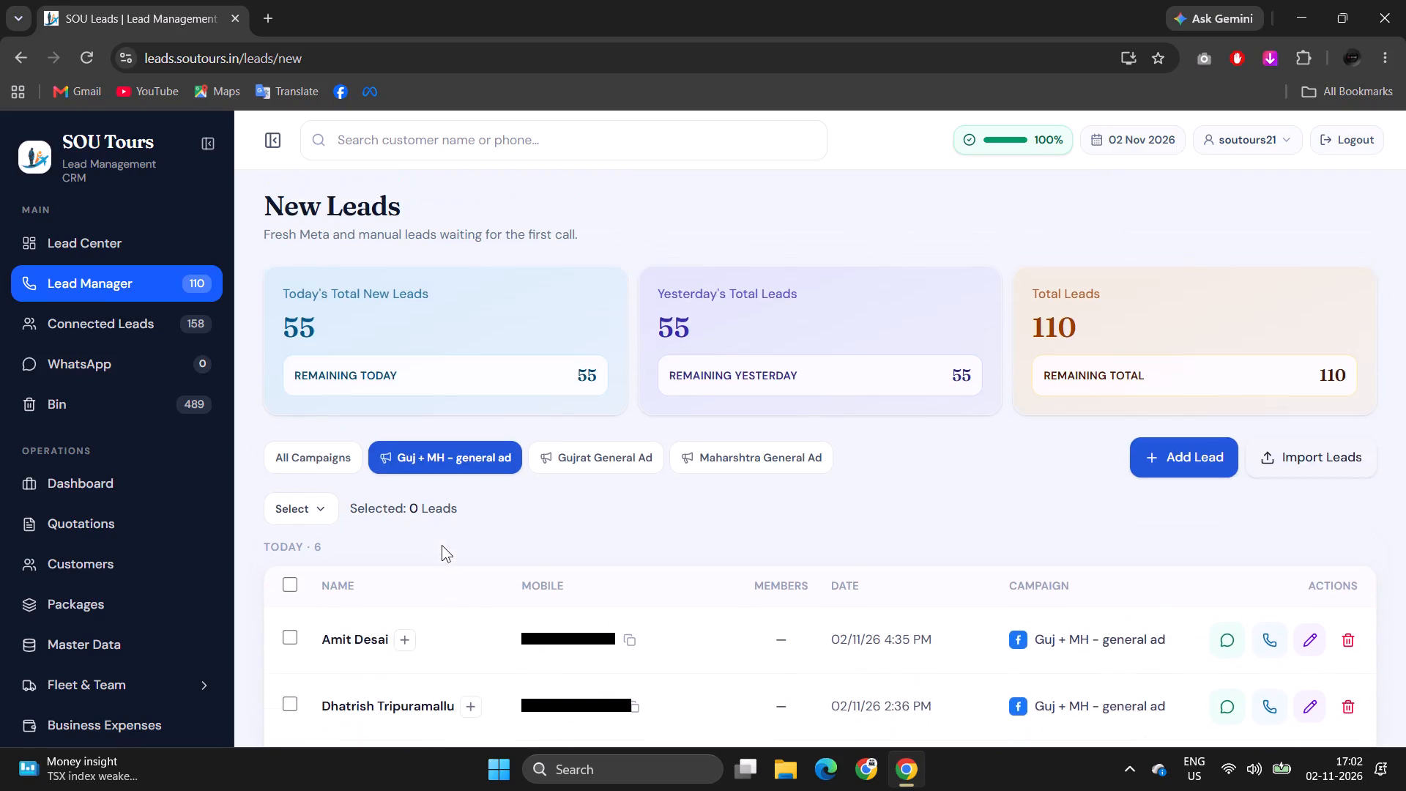
scroll(442, 545, "up", 8)
Filter the new leads by the Gujrat General Ad campaign again and review its today and yesterday lists.
left_click(609, 446)
scroll(523, 567, "down", 4)
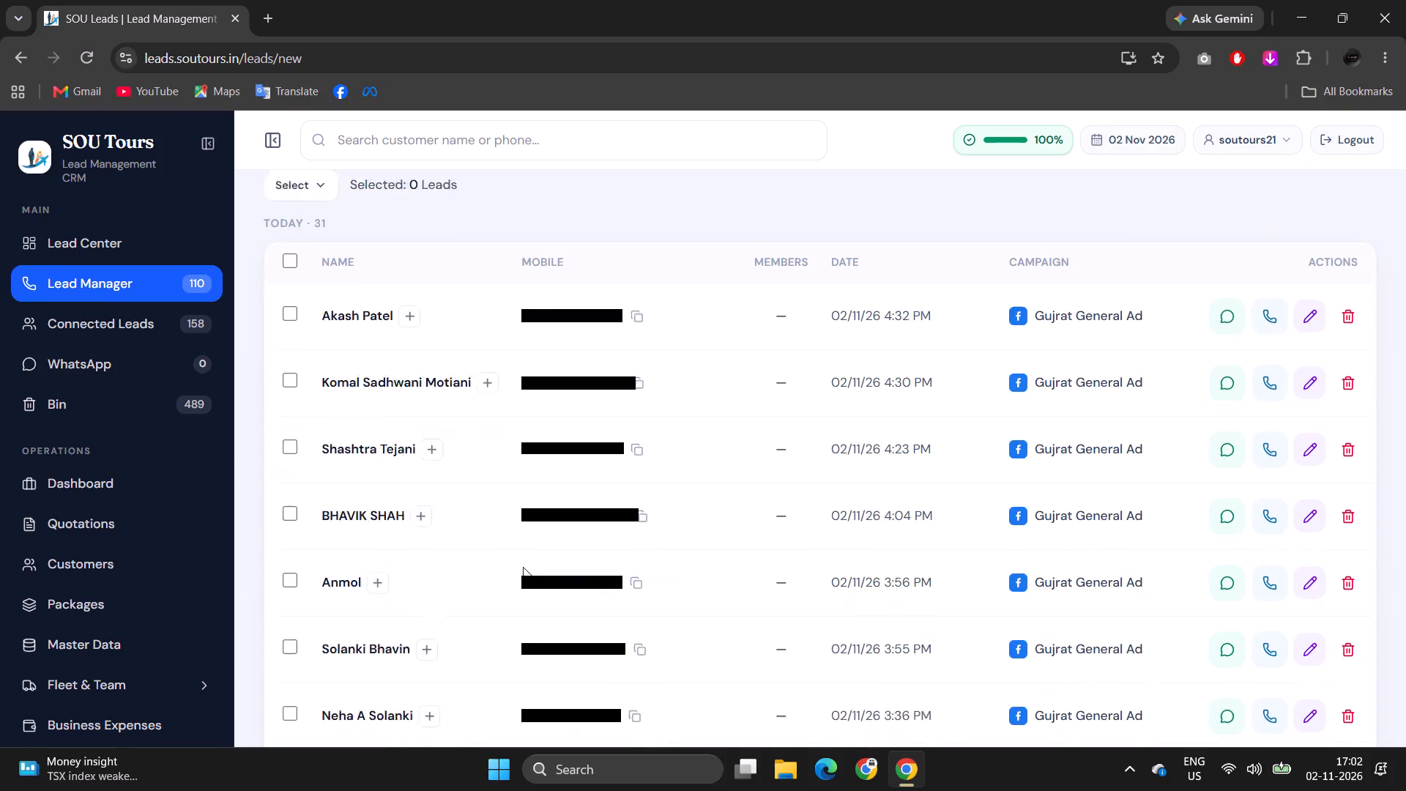
scroll(608, 521, "up", 2)
scroll(608, 520, "down", 20)
scroll(608, 520, "down", 7)
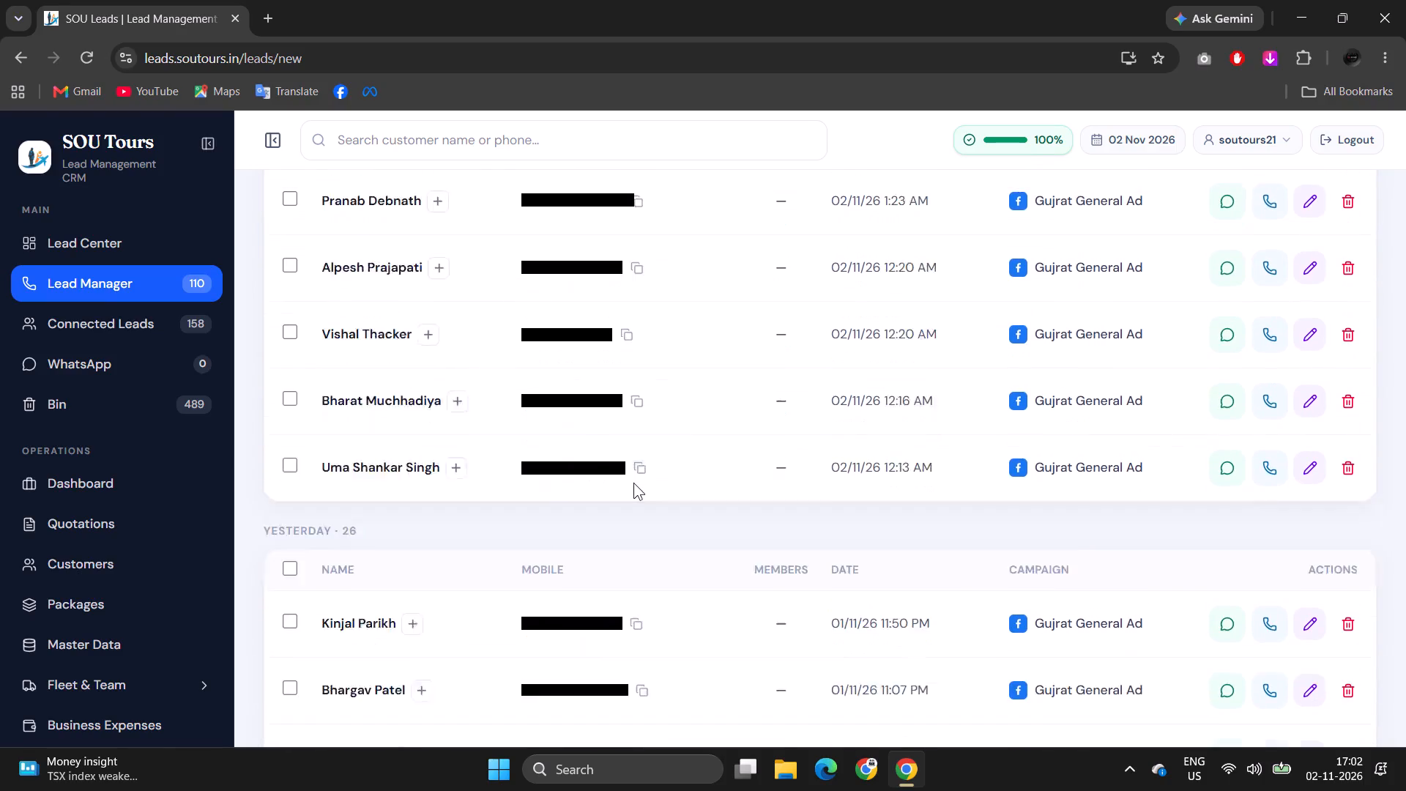
scroll(633, 483, "down", 5)
scroll(633, 483, "up", 7)
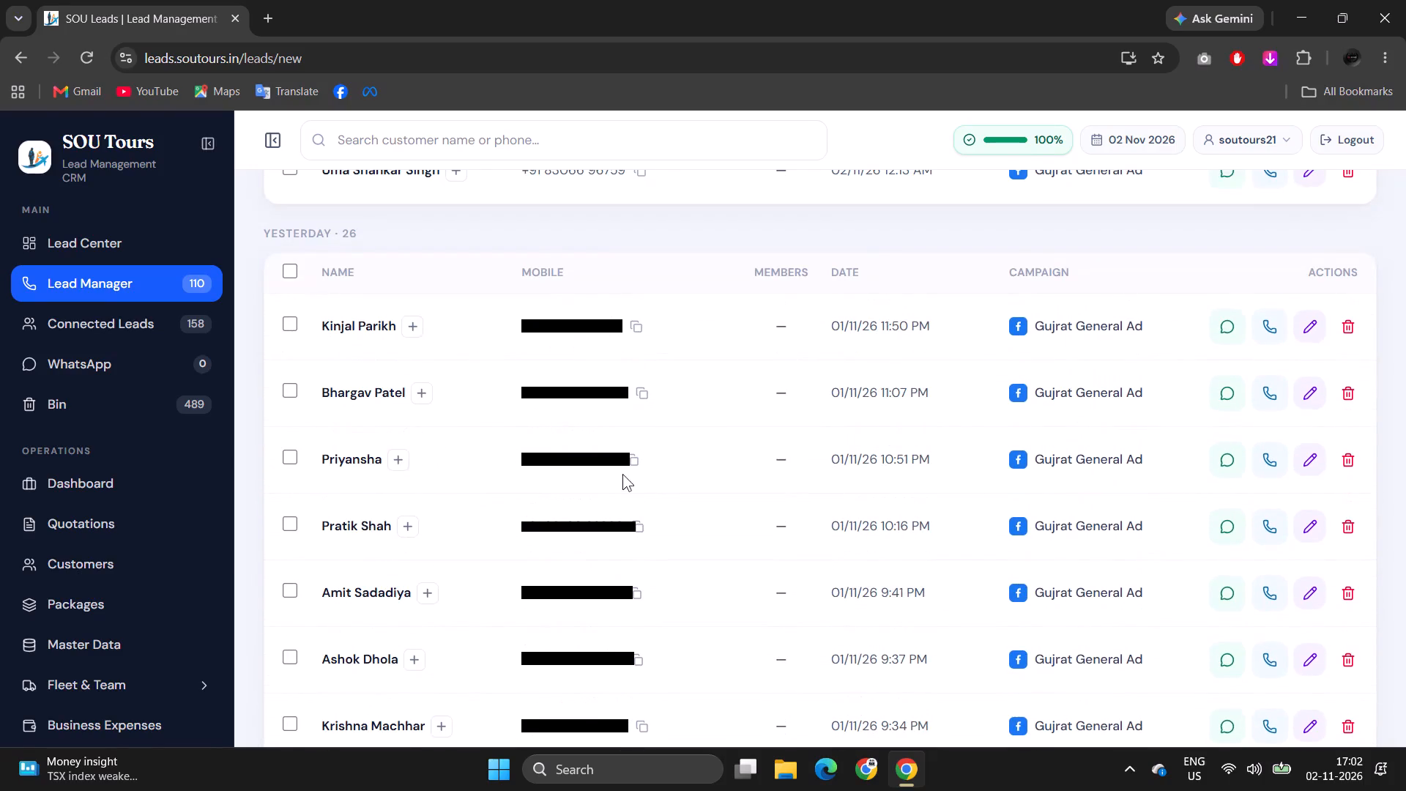
scroll(618, 472, "up", 5)
scroll(841, 604, "down", 6)
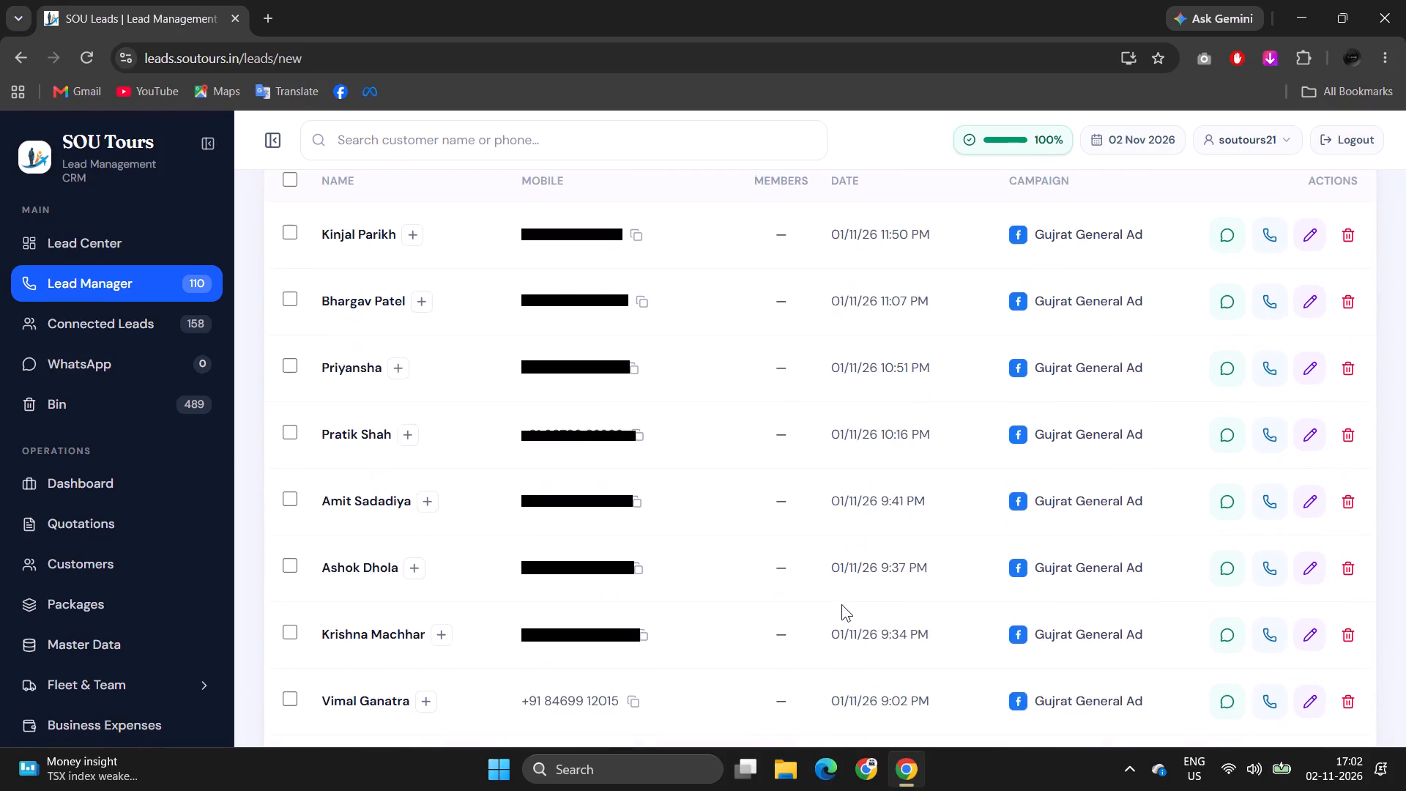
scroll(841, 604, "down", 3)
scroll(841, 604, "up", 1)
Start a phone call to the last lead in yesterday's Gujrat General Ad list, dated 01/11/26 12:05 AM.
scroll(841, 604, "down", 16)
scroll(841, 604, "down", 5)
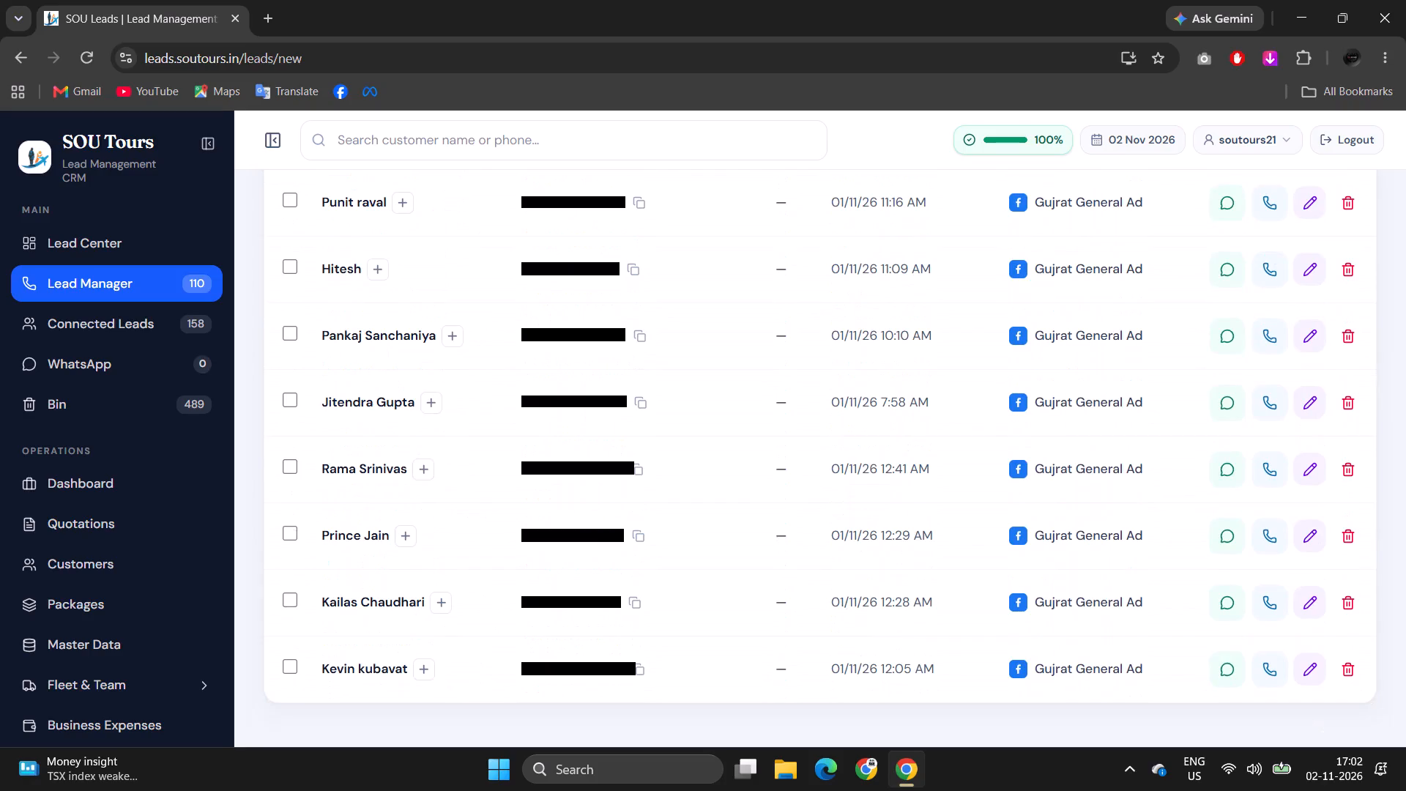
left_click(1260, 667)
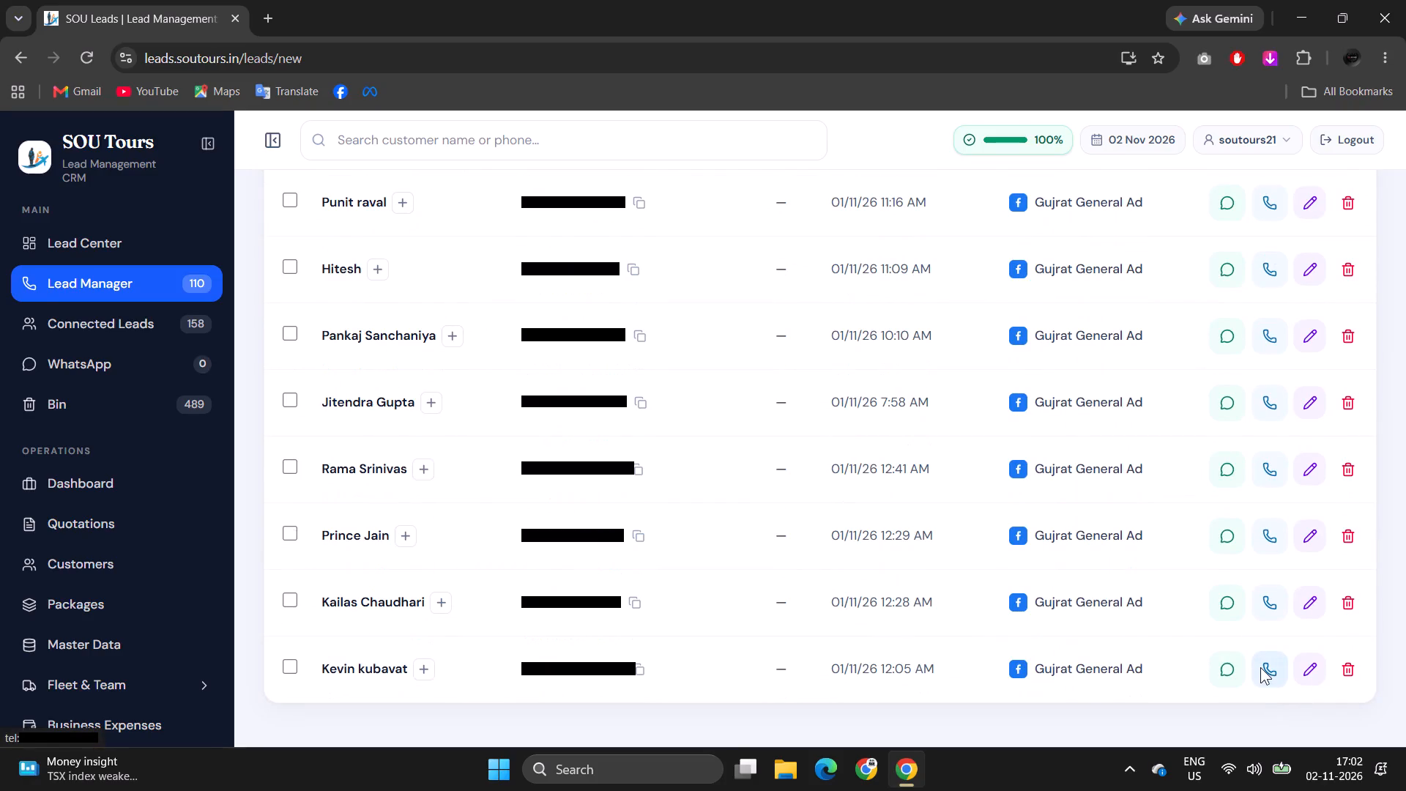
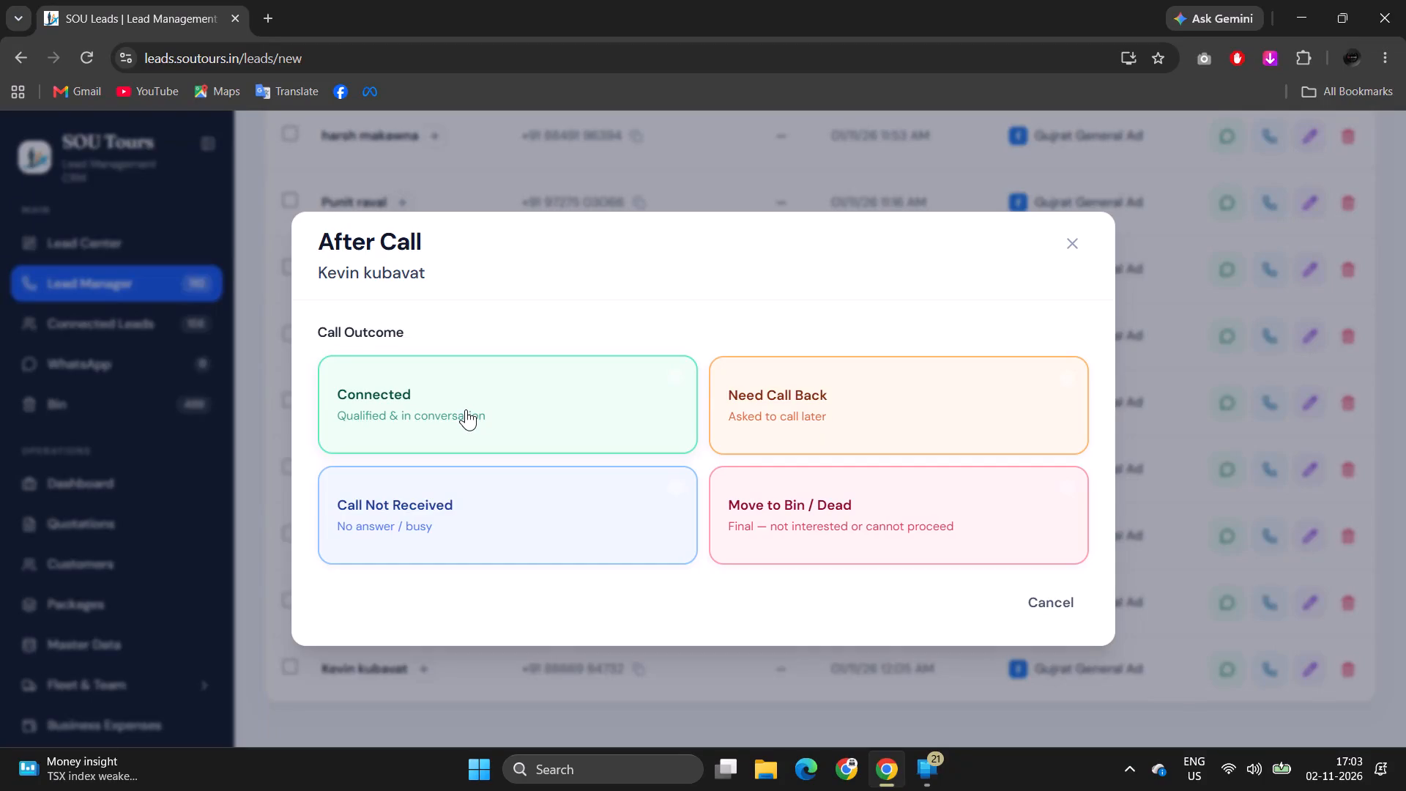
Record the call outcome as Connected and set the lead's preferred month to November.
left_click(464, 409)
left_click(436, 413)
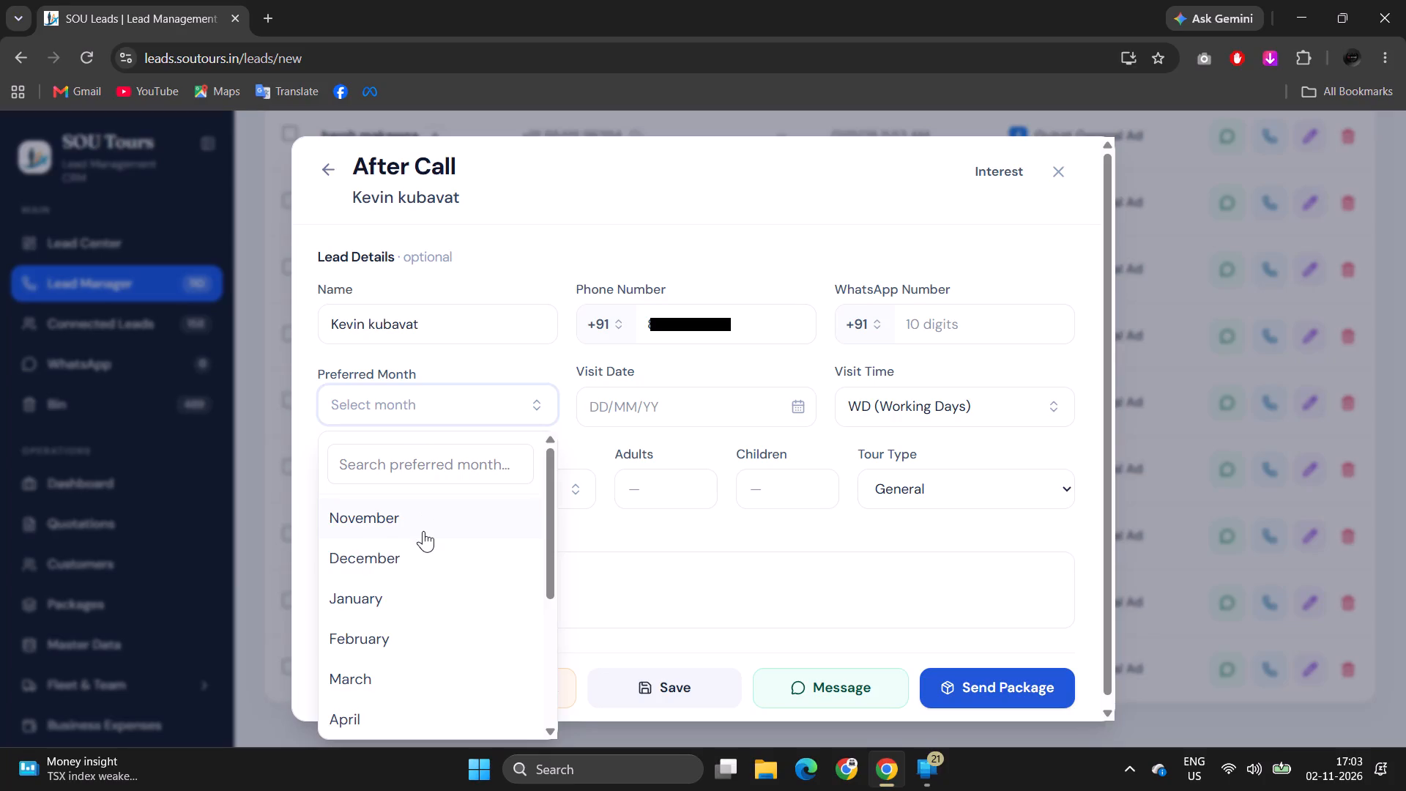
left_click(424, 516)
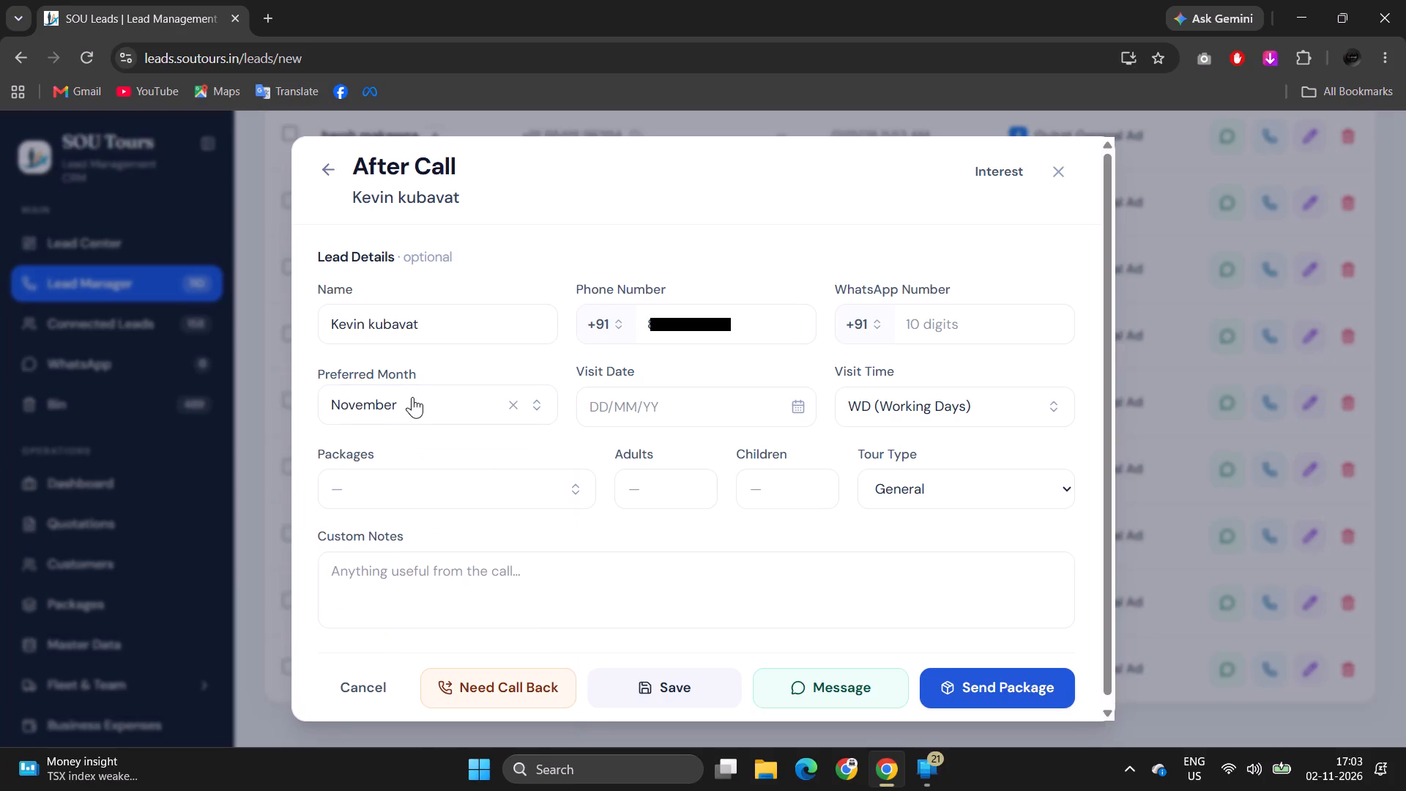
Send the lead packages, assigning (BO) GOLD 1N2D HOTELS - General and (BO) GOLD 1N2D RESORTS - General from the most selling packages.
scroll(922, 531, "down", 2)
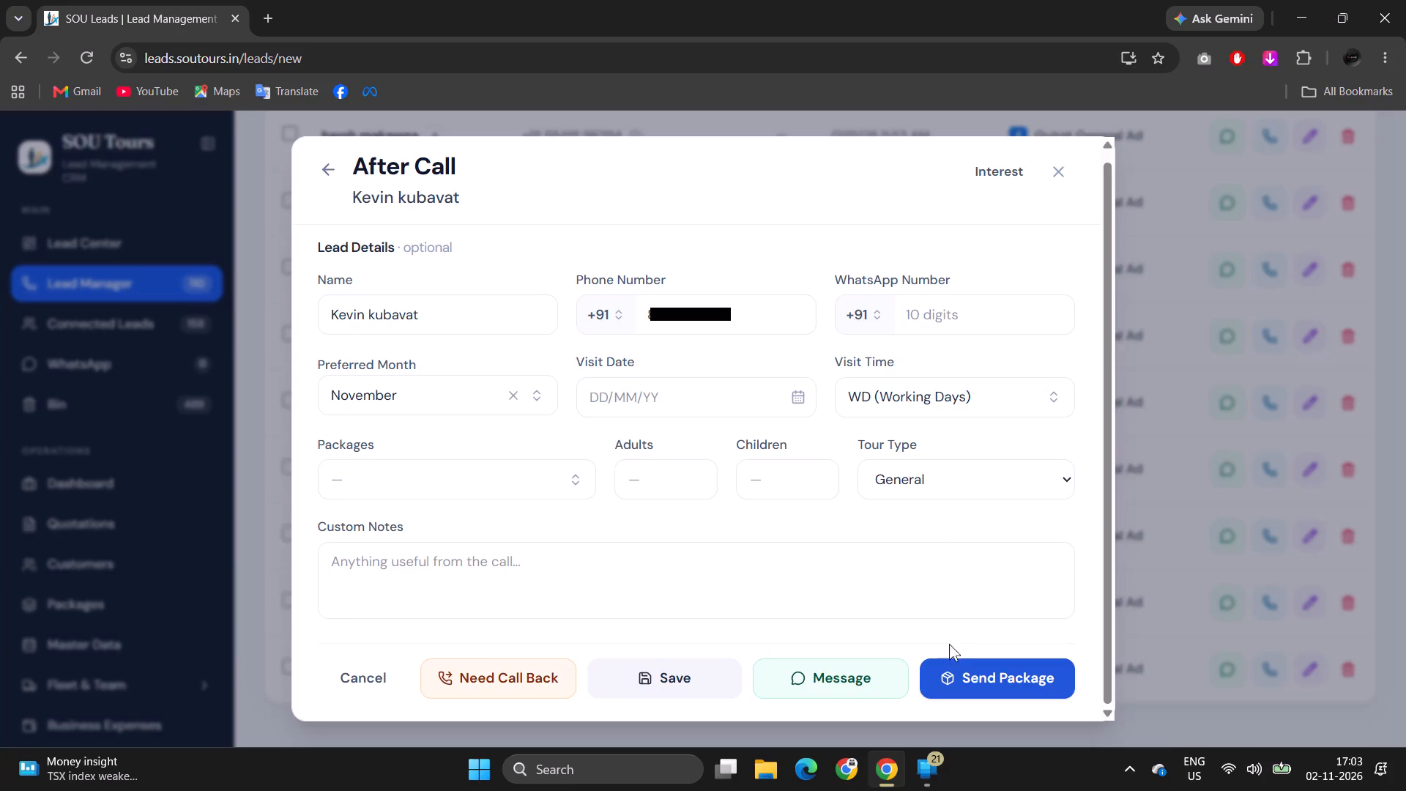
left_click(956, 677)
left_click(580, 409)
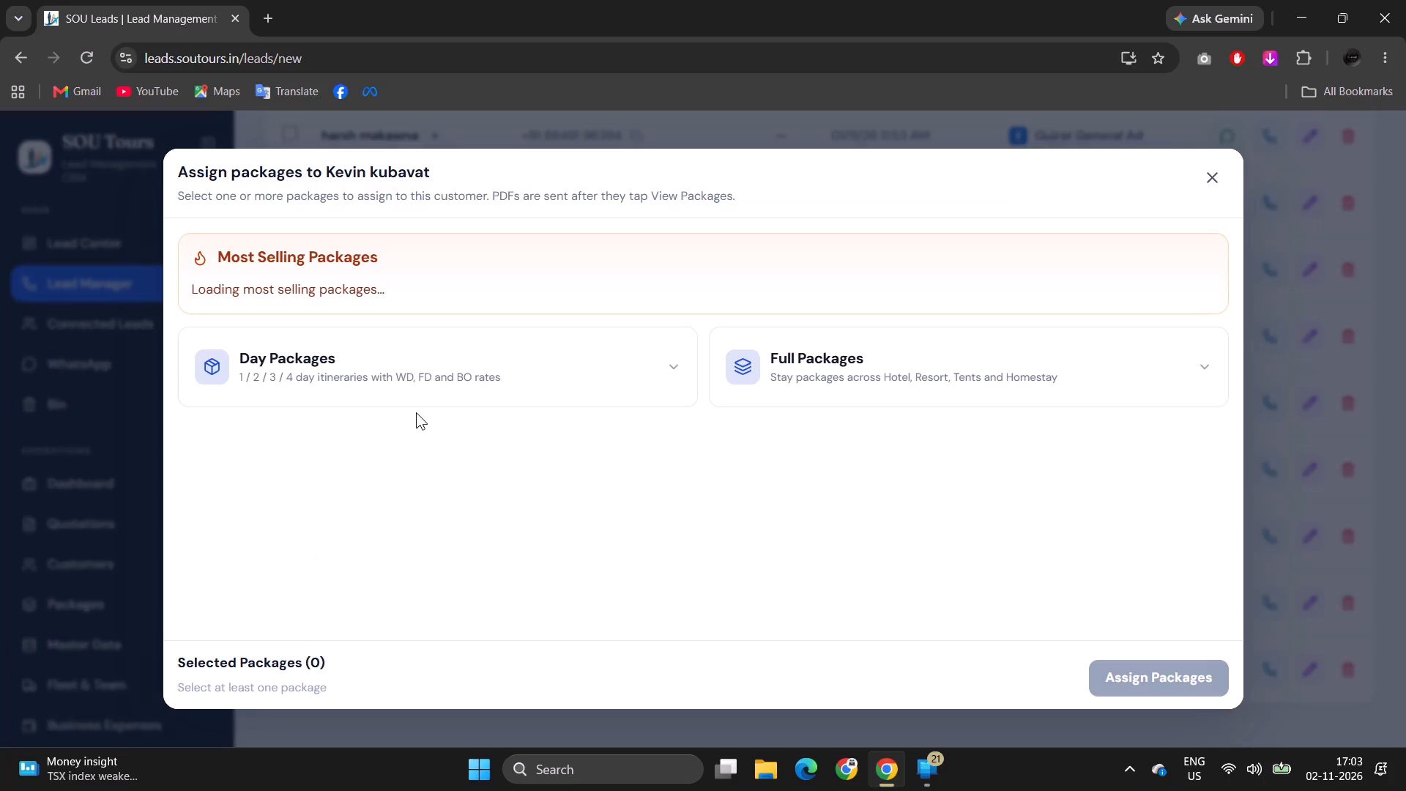
left_click(395, 319)
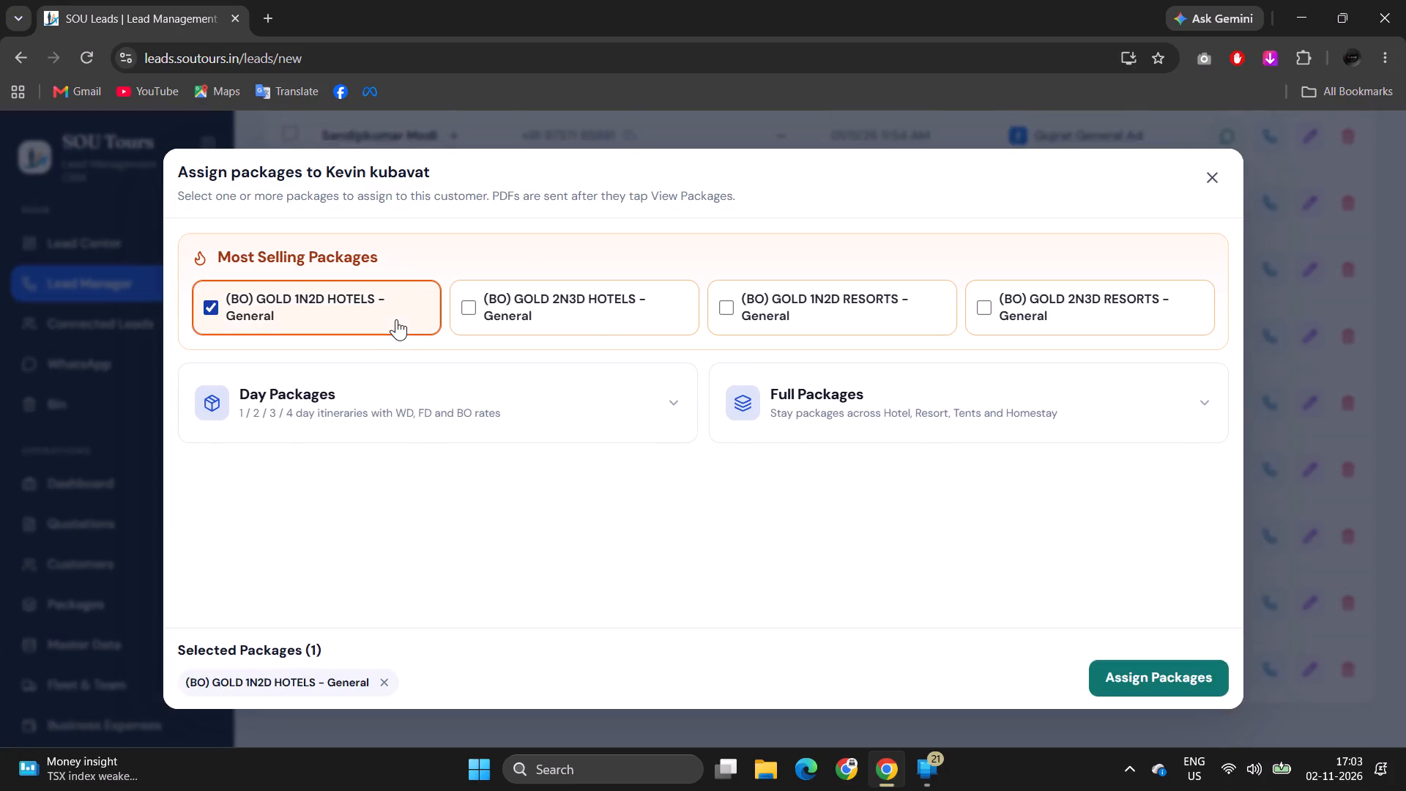
left_click(592, 307)
left_click(784, 316)
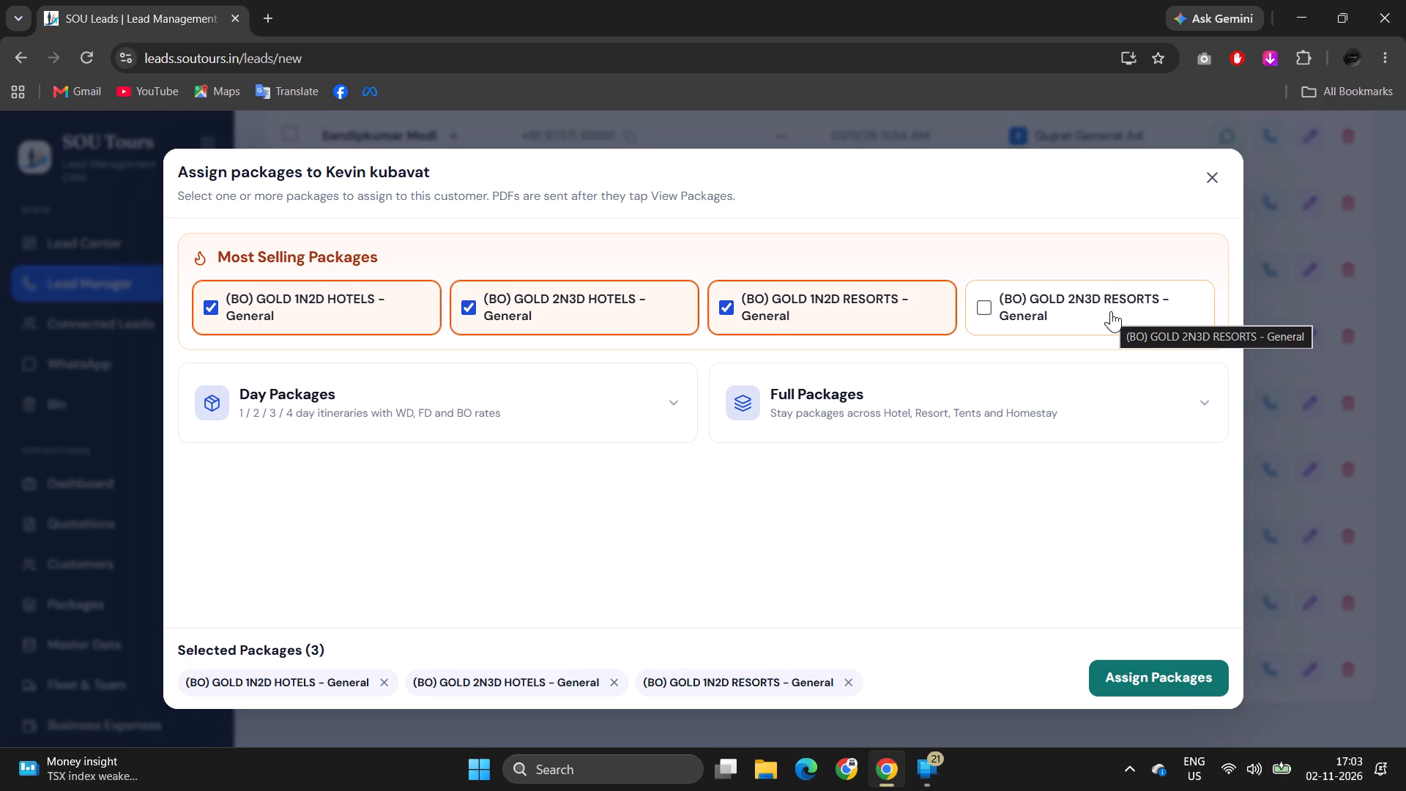
left_click(1109, 311)
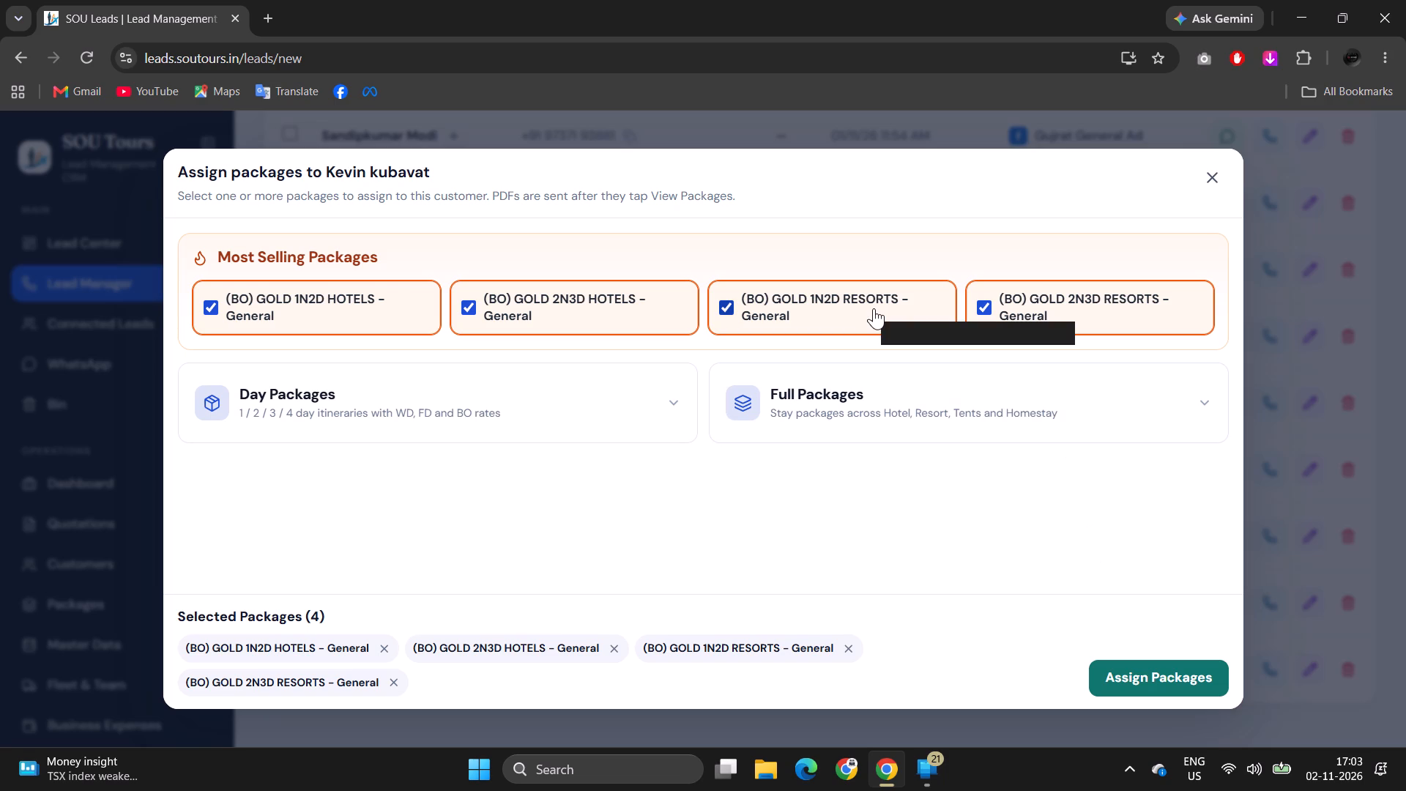
left_click(620, 319)
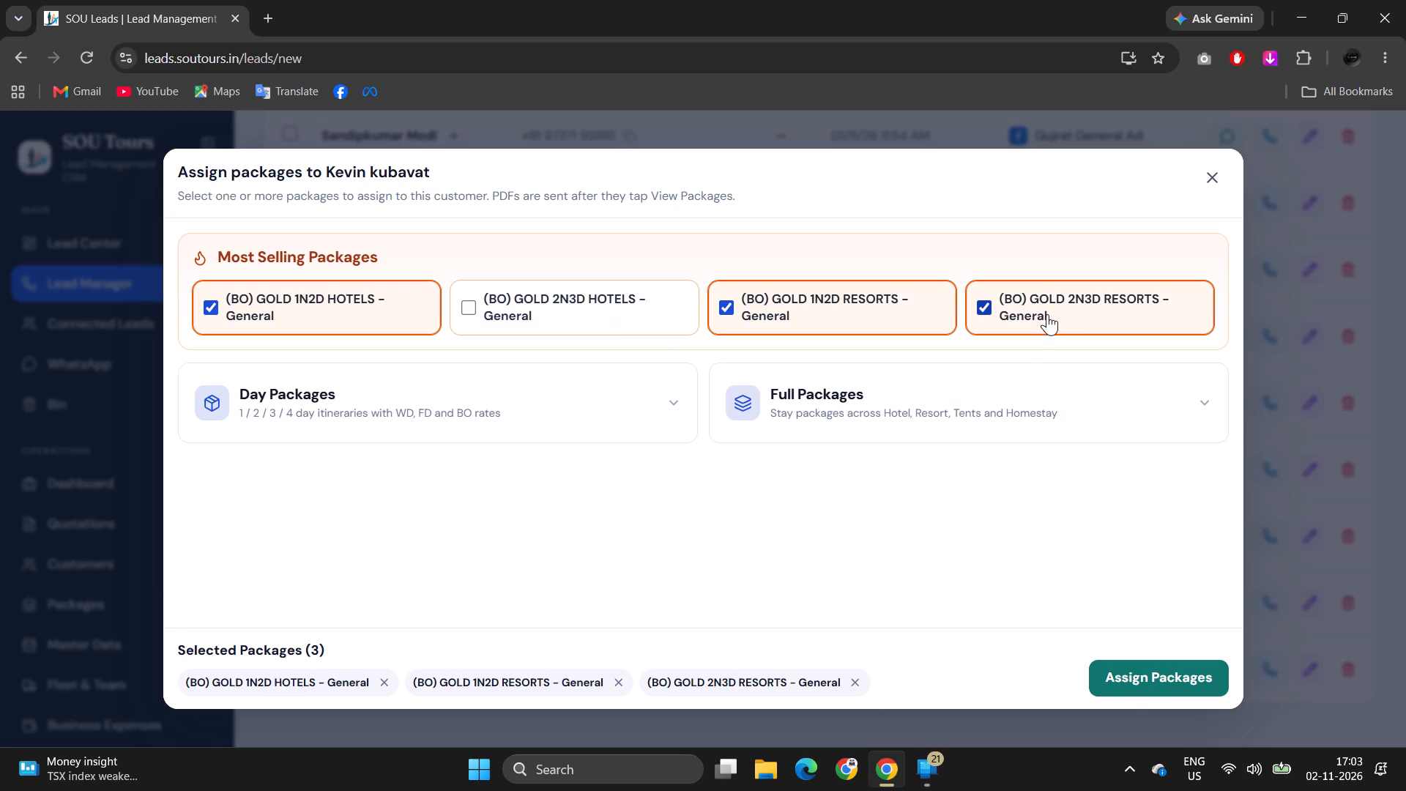
left_click(1046, 314)
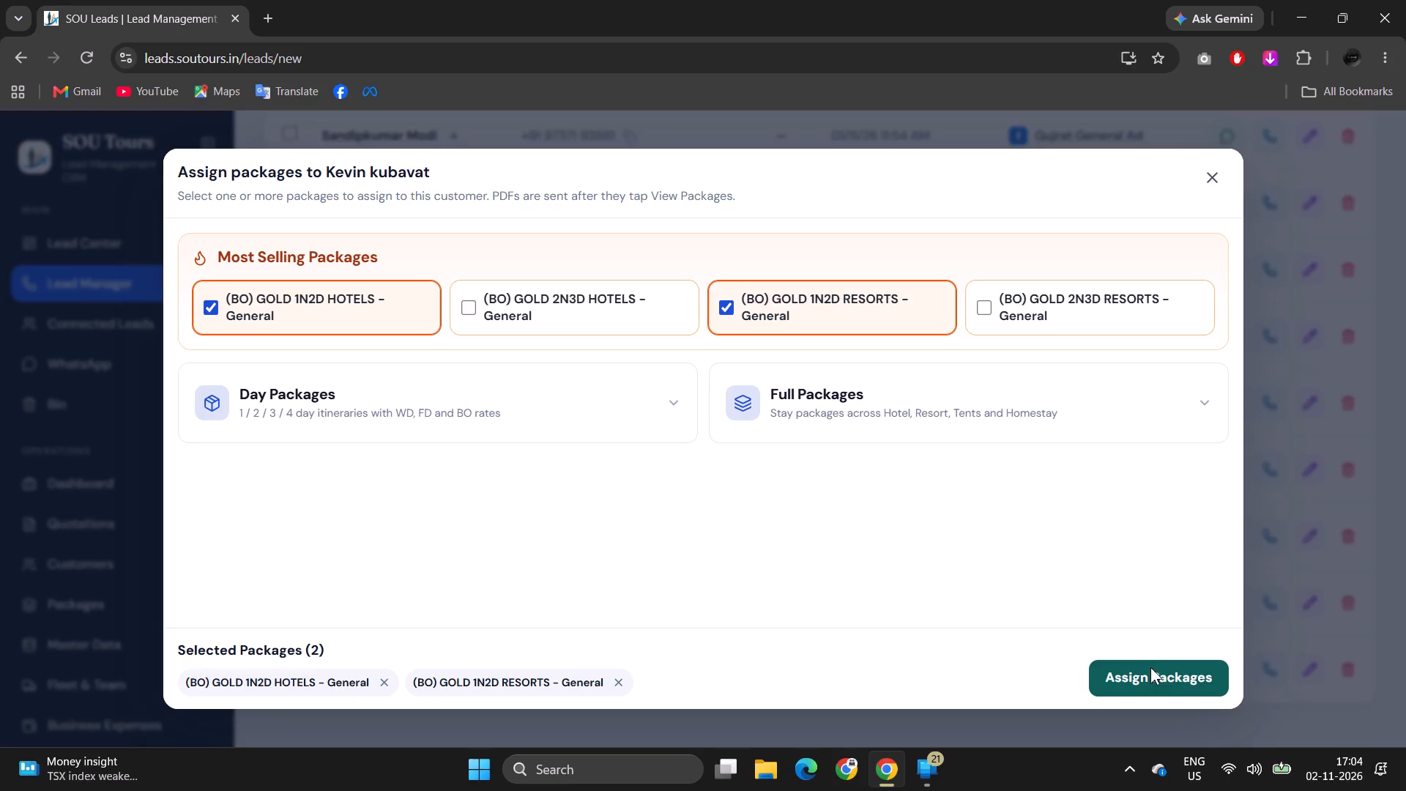
left_click(1154, 670)
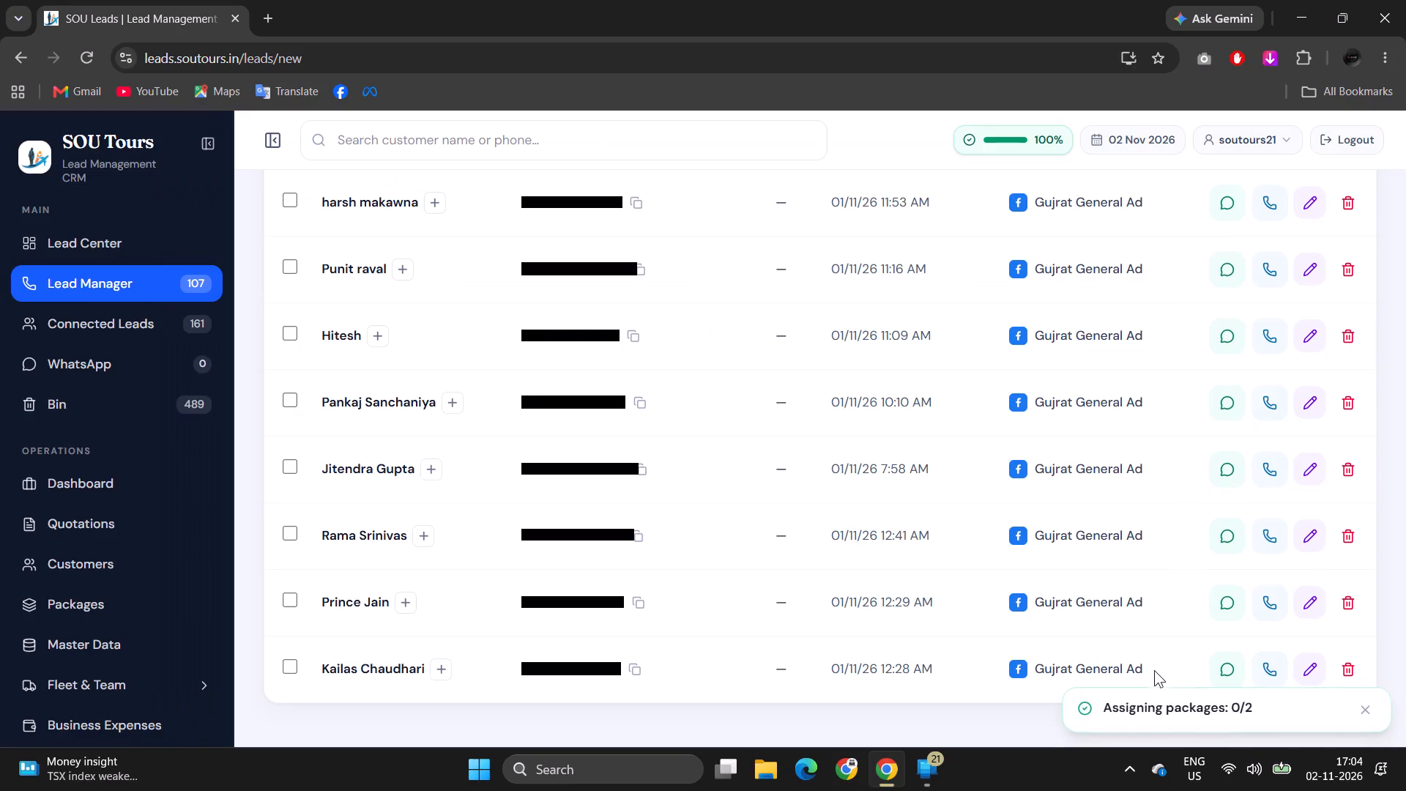
Look through the remaining Gujrat General Ad leads from today and yesterday.
scroll(864, 568, "up", 17)
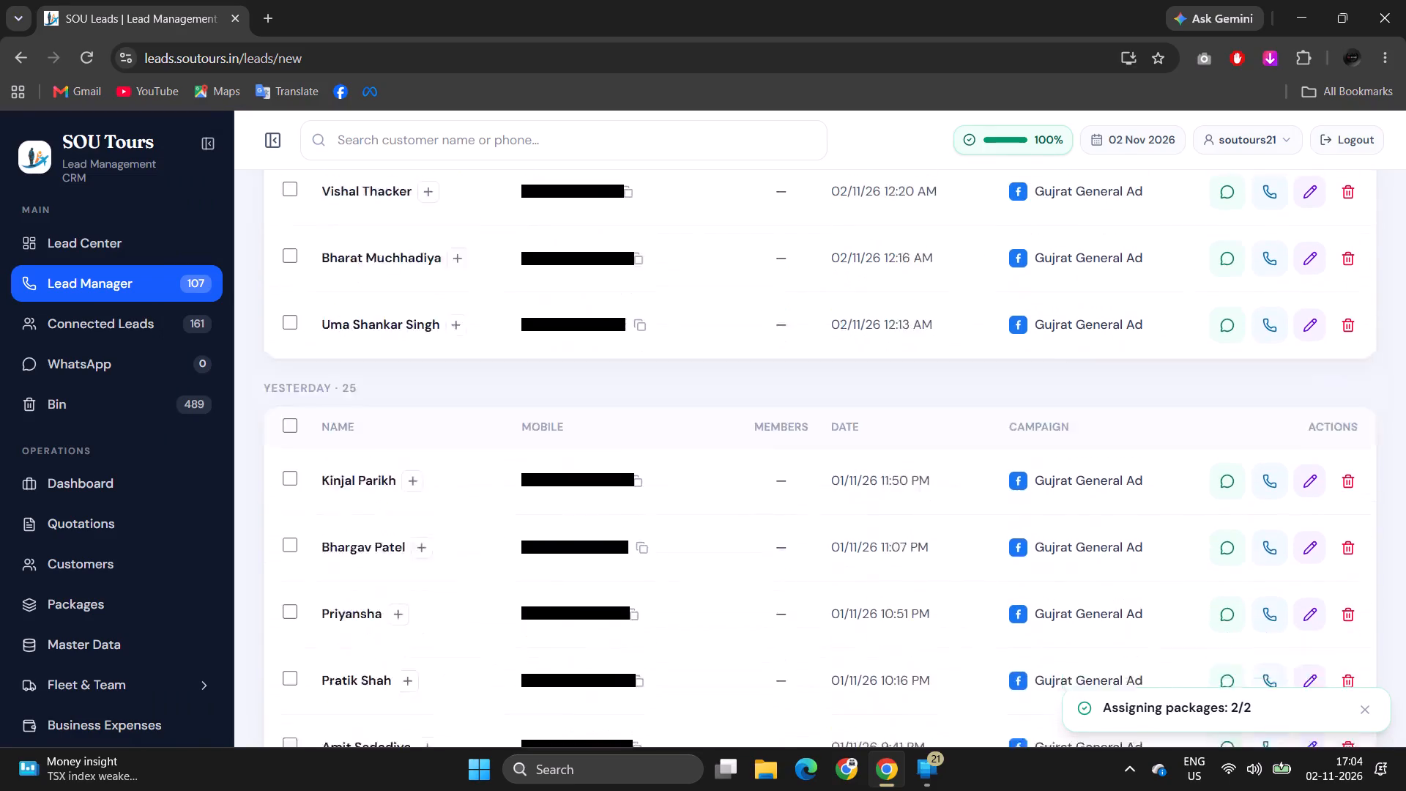
scroll(876, 580, "up", 7)
scroll(834, 571, "down", 17)
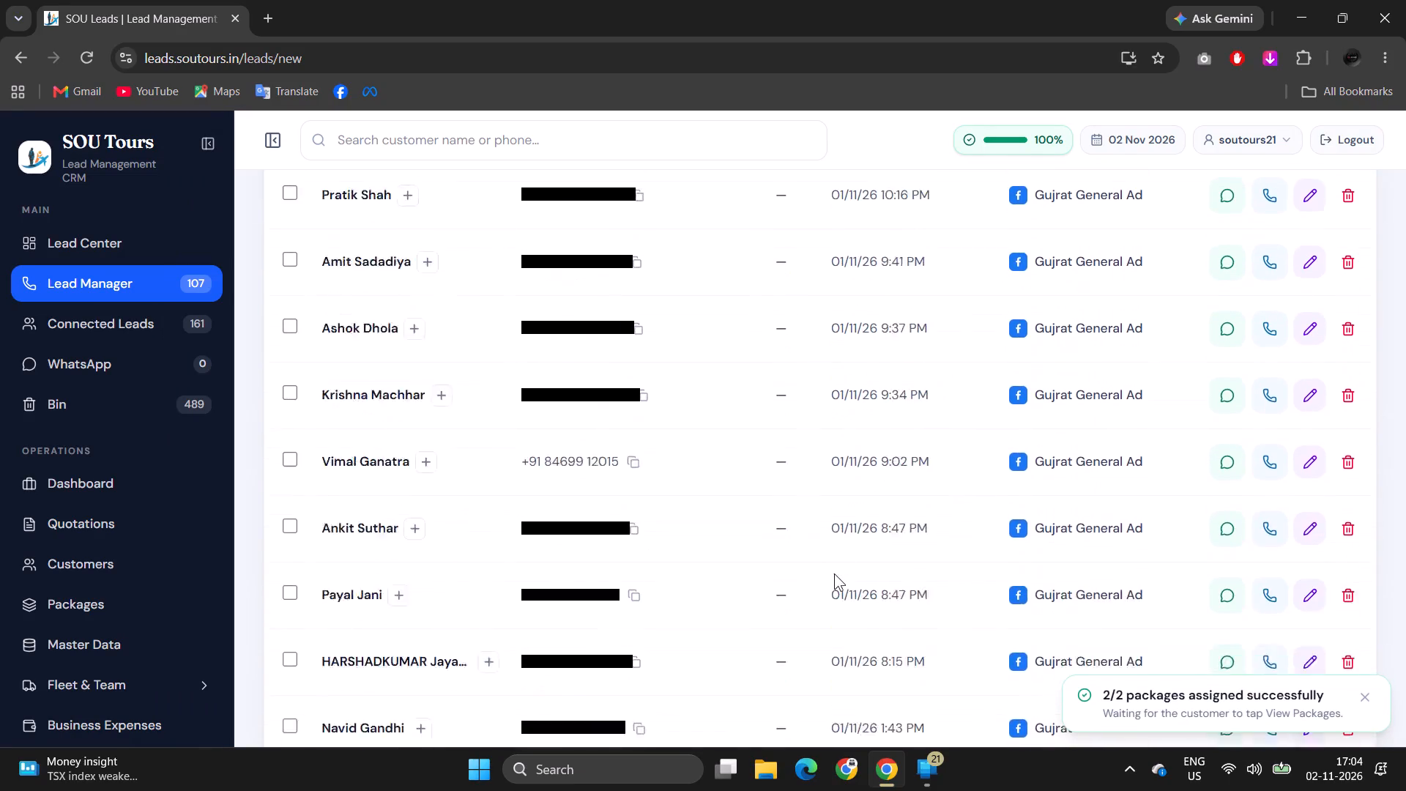
scroll(834, 573, "down", 15)
scroll(837, 573, "up", 6)
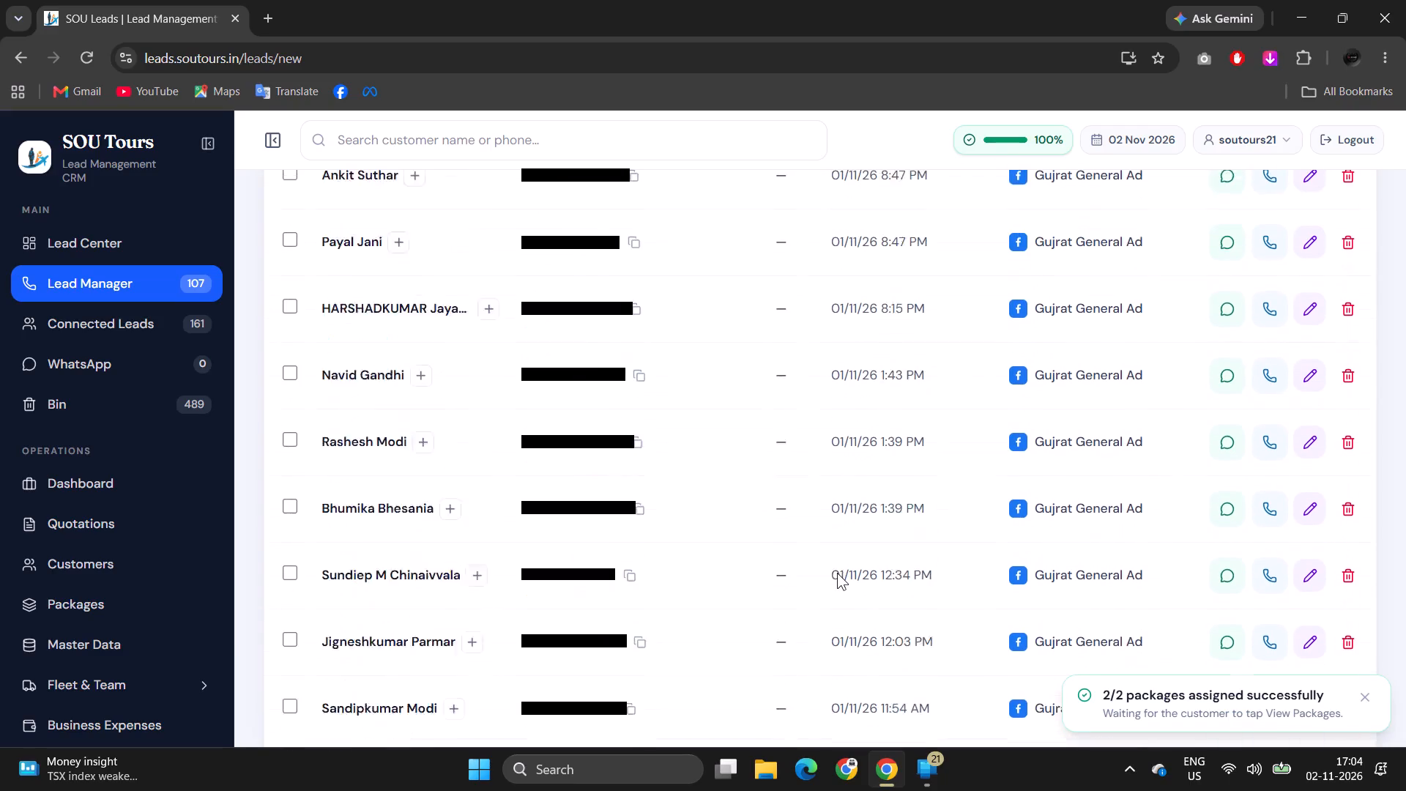
scroll(837, 573, "up", 9)
scroll(837, 573, "down", 13)
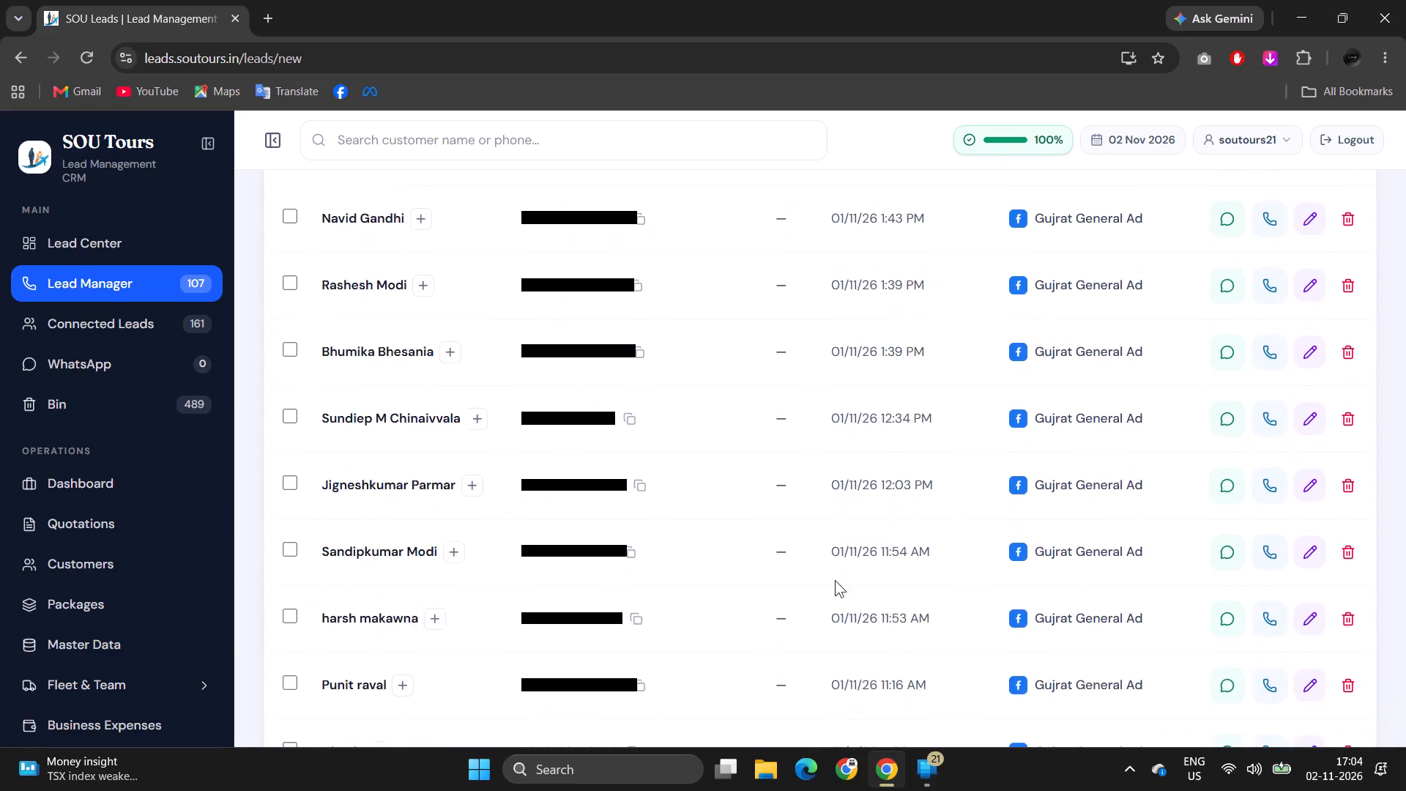
Start a phone call to the last lead in yesterday's Gujrat General Ad list, dated 01/11/26 12:28 AM.
scroll(835, 580, "down", 10)
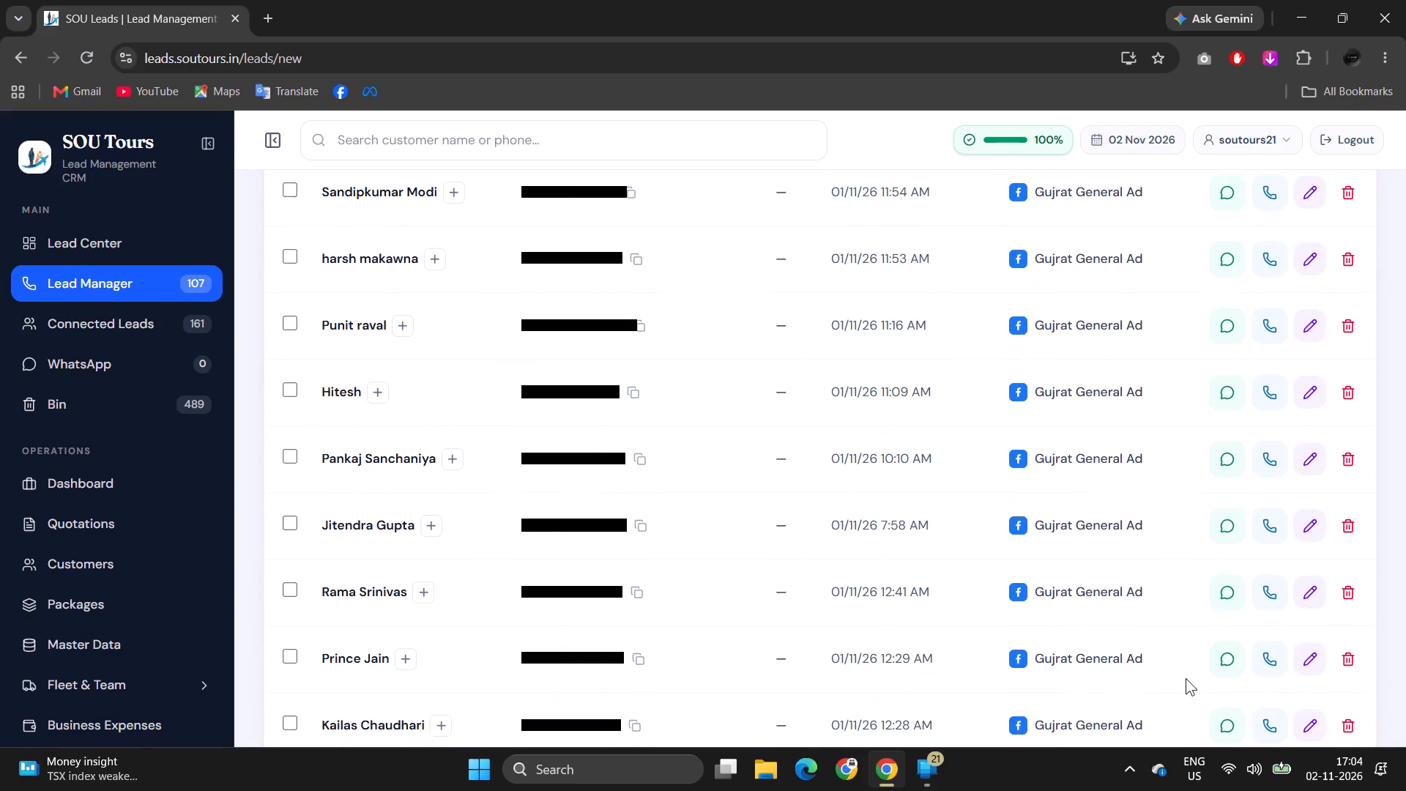
left_click(1278, 667)
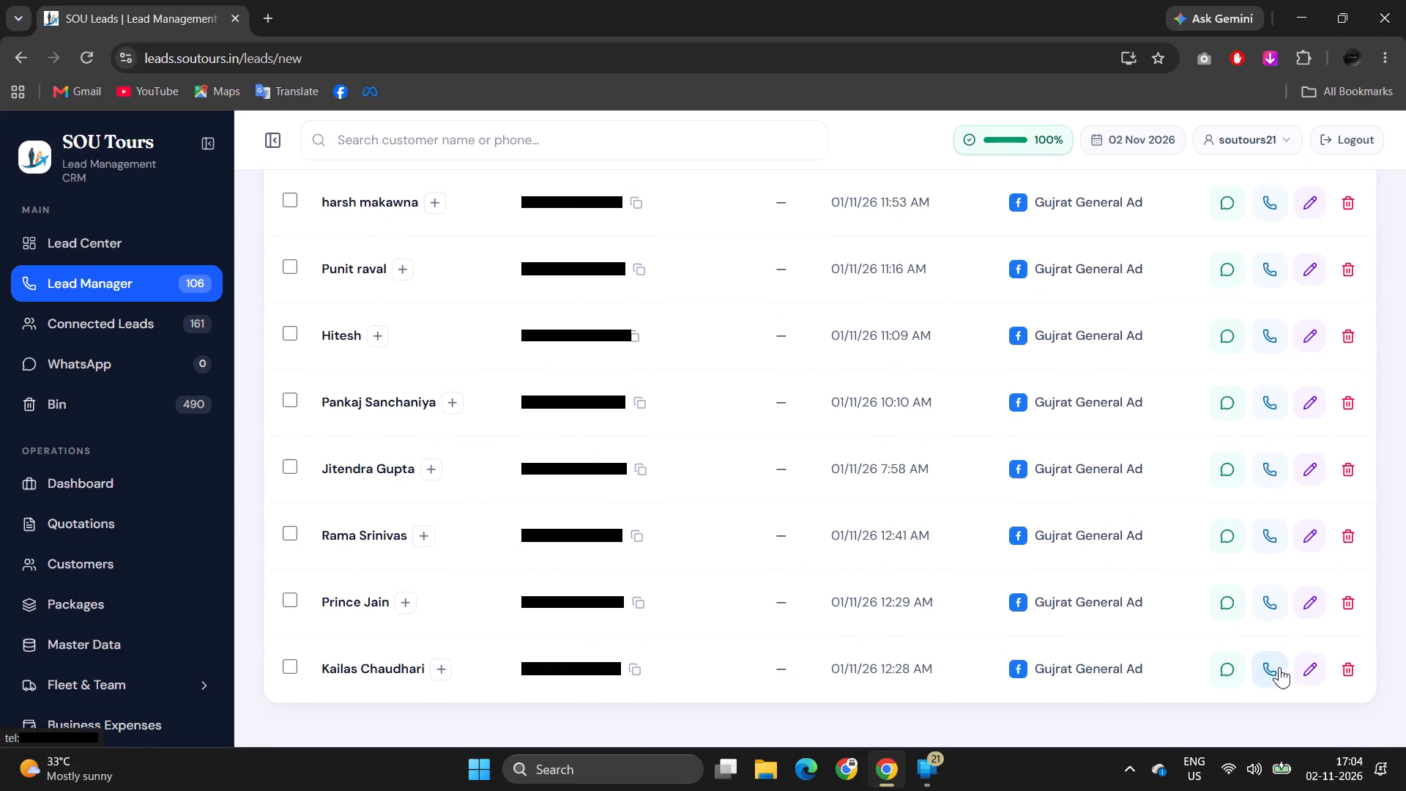
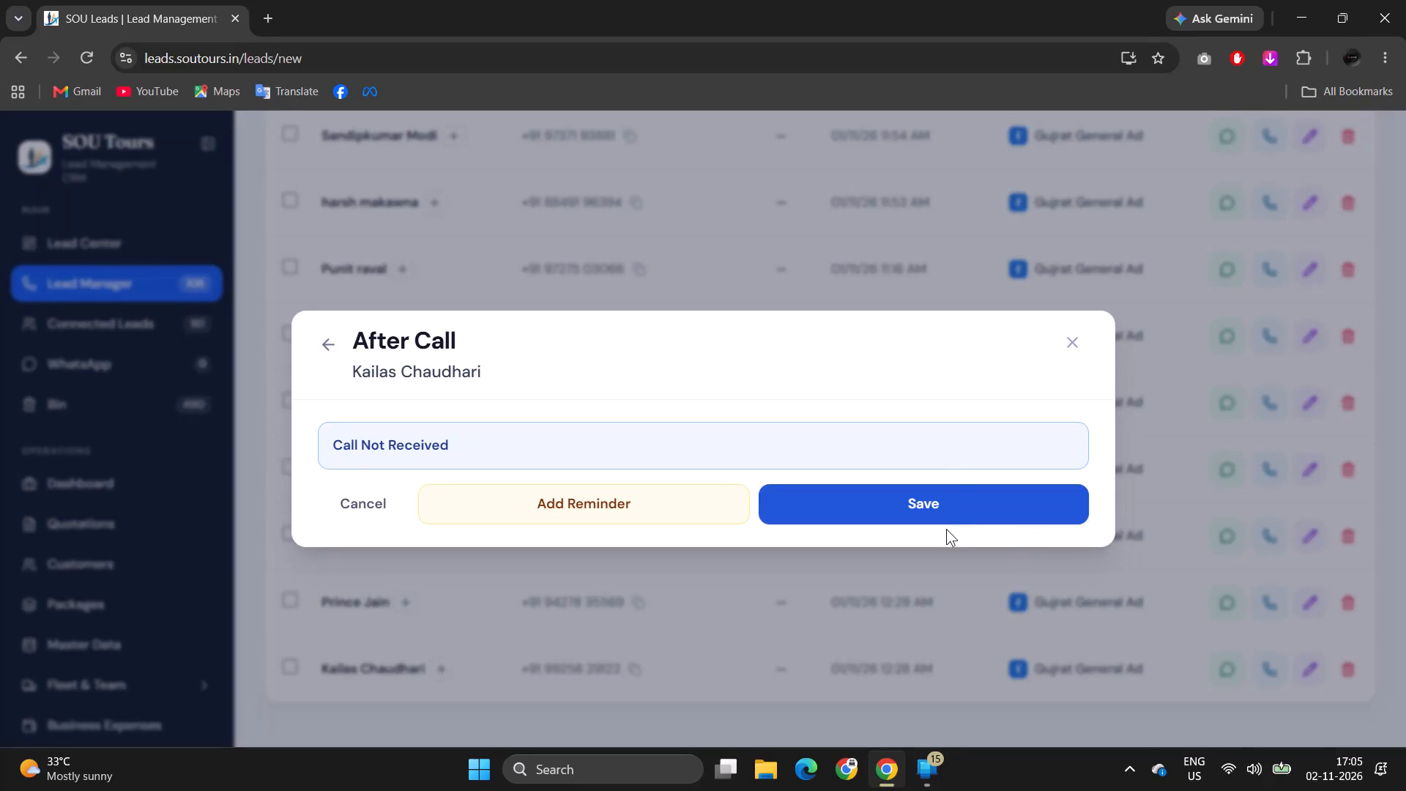
Save the call outcome Call Not Received for the Gujrat General Ad lead dated 01/11/26 12:28 AM.
left_click(948, 510)
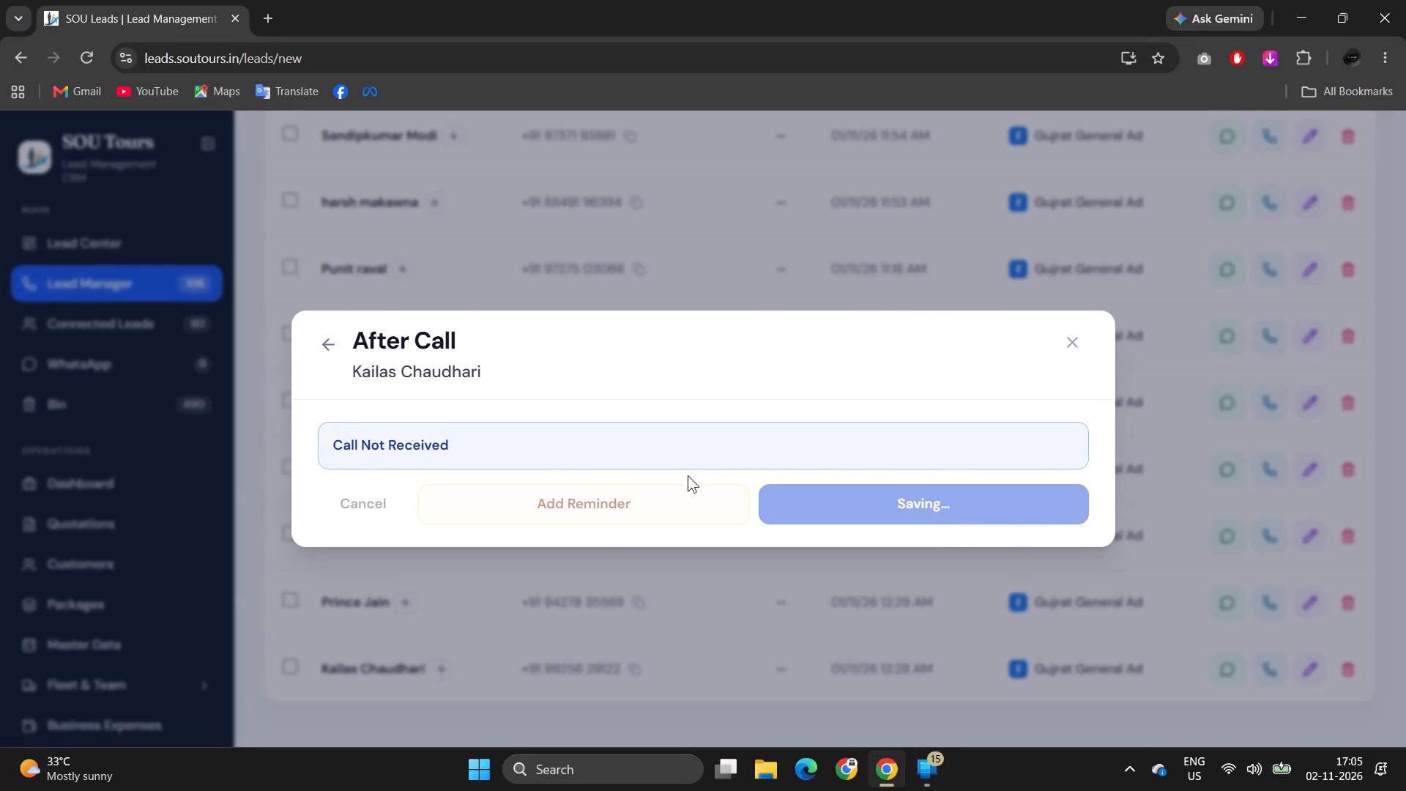
Start a phone call to the last listed Gujrat General Ad lead, dated 01/11/26 12:29 AM.
scroll(713, 528, "down", 2)
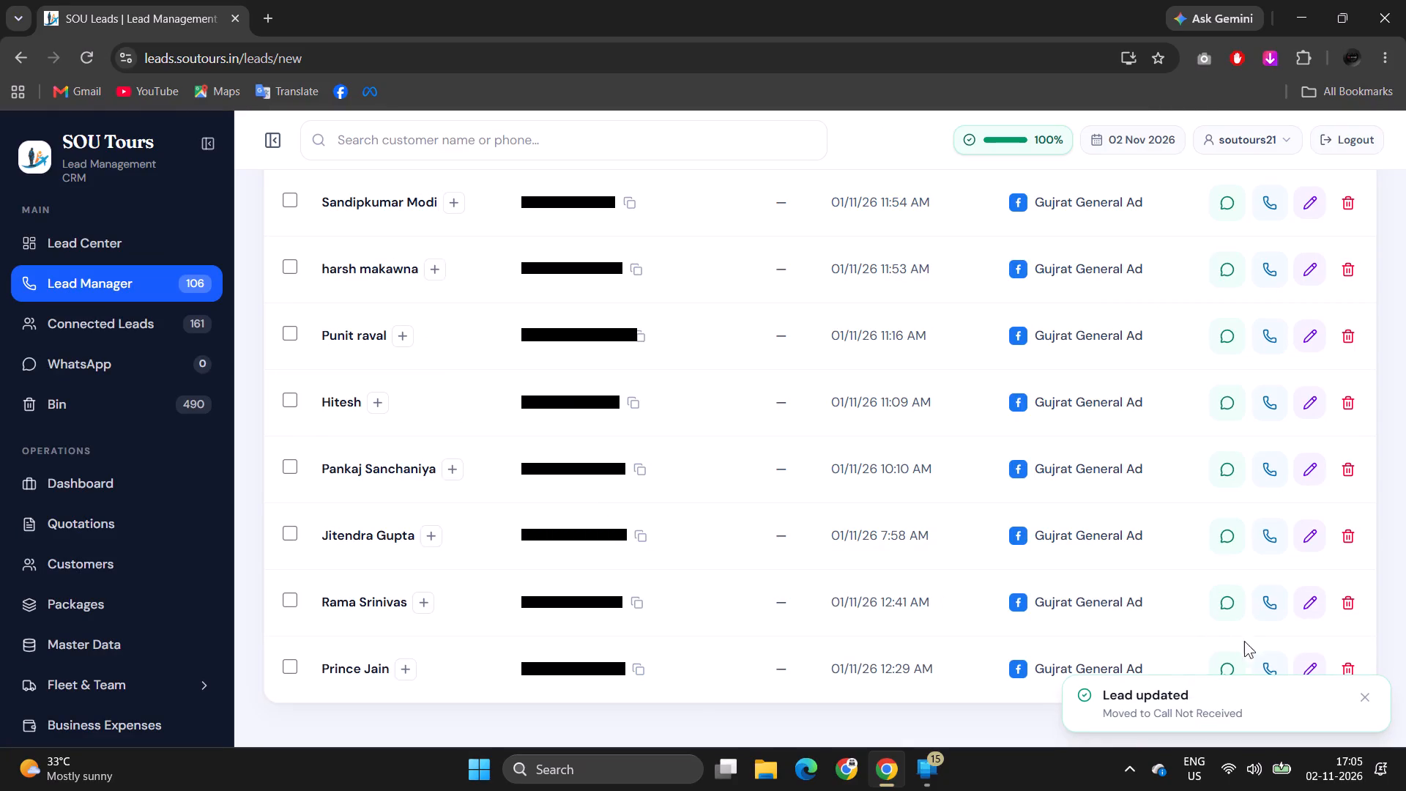
left_click(1276, 669)
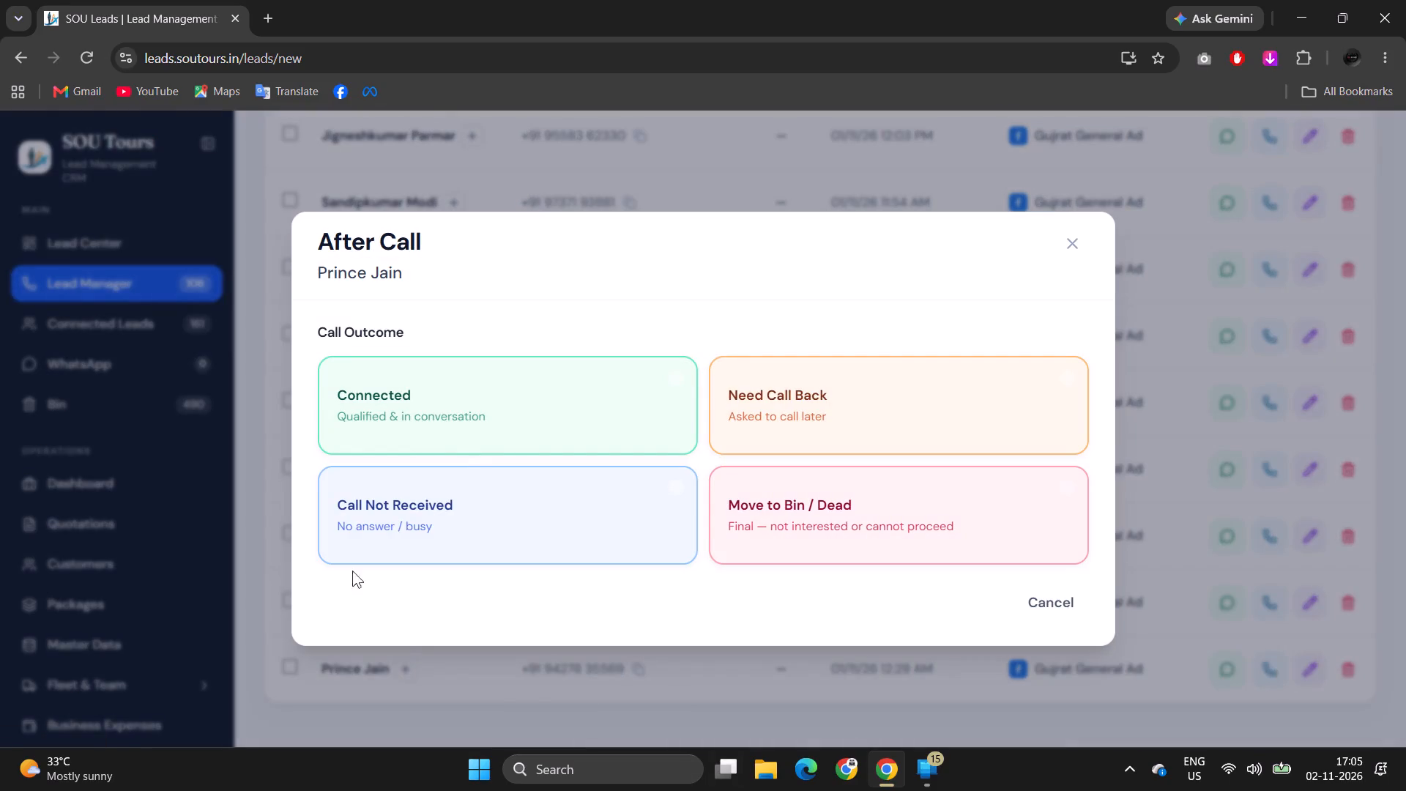
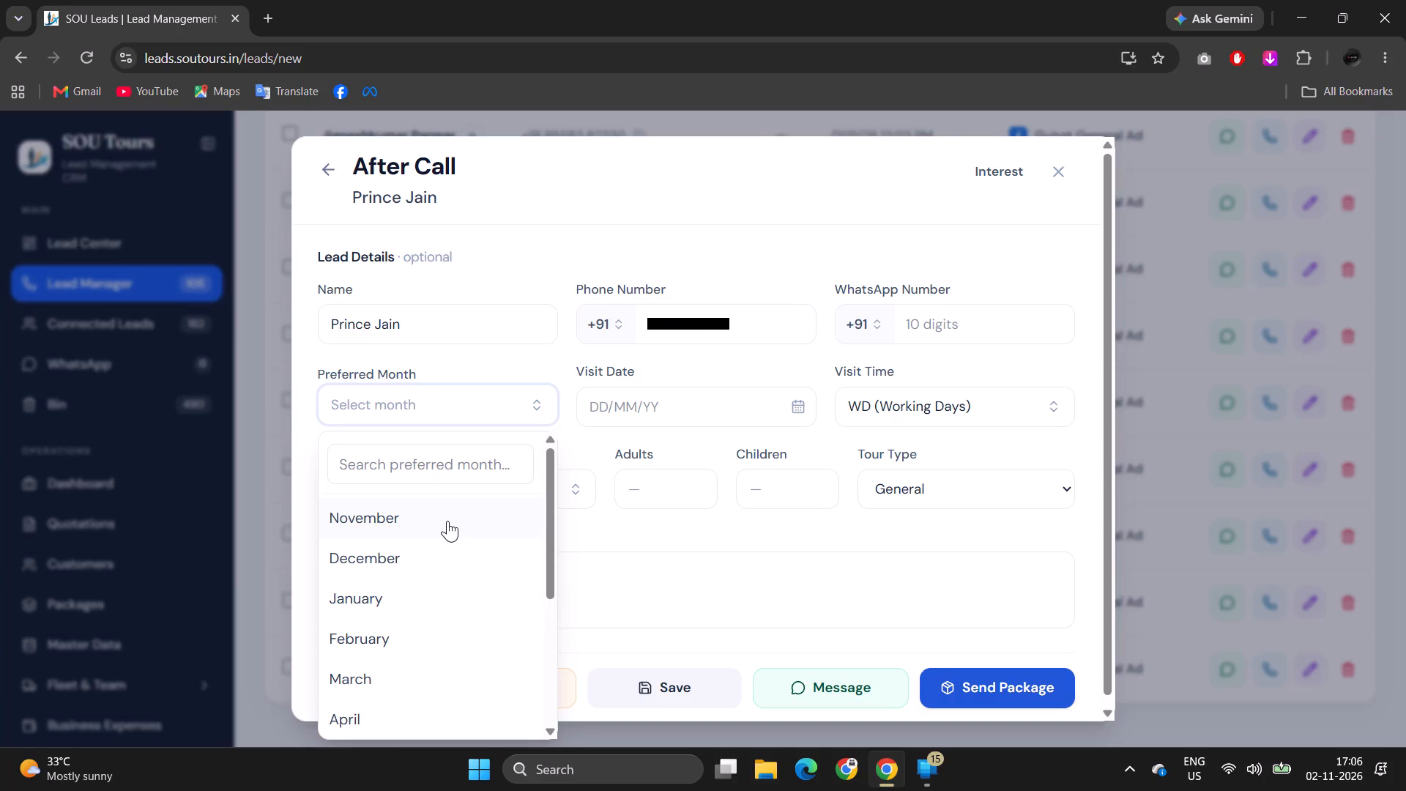
Set the called lead's preferred month to November in the after-call lead details.
left_click(446, 521)
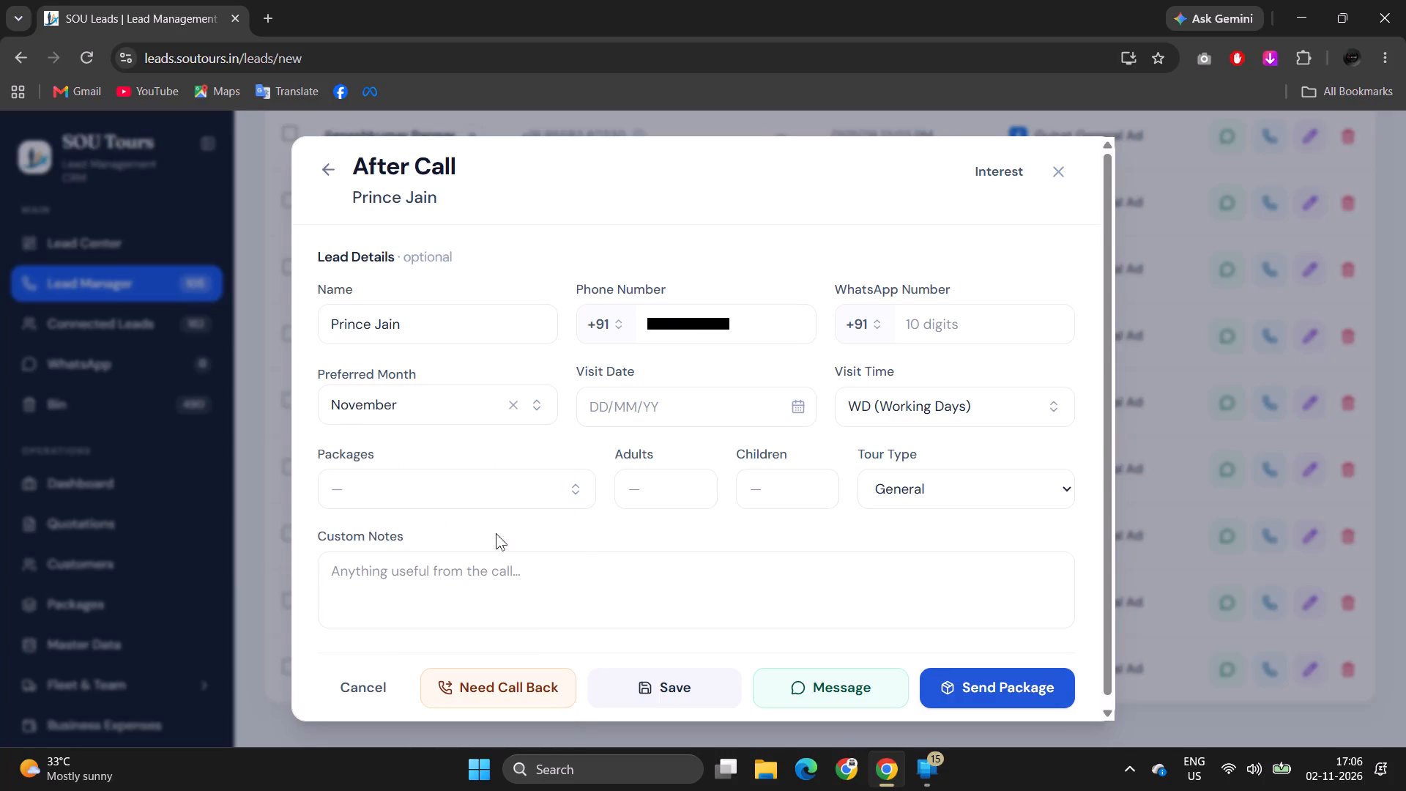
Send the lead packages directly, selecting the four Most Selling ones: (BO) GOLD 1N2D and 2N3D HOTELS, 1N2D and 2N3D RESORTS - General.
left_click(978, 680)
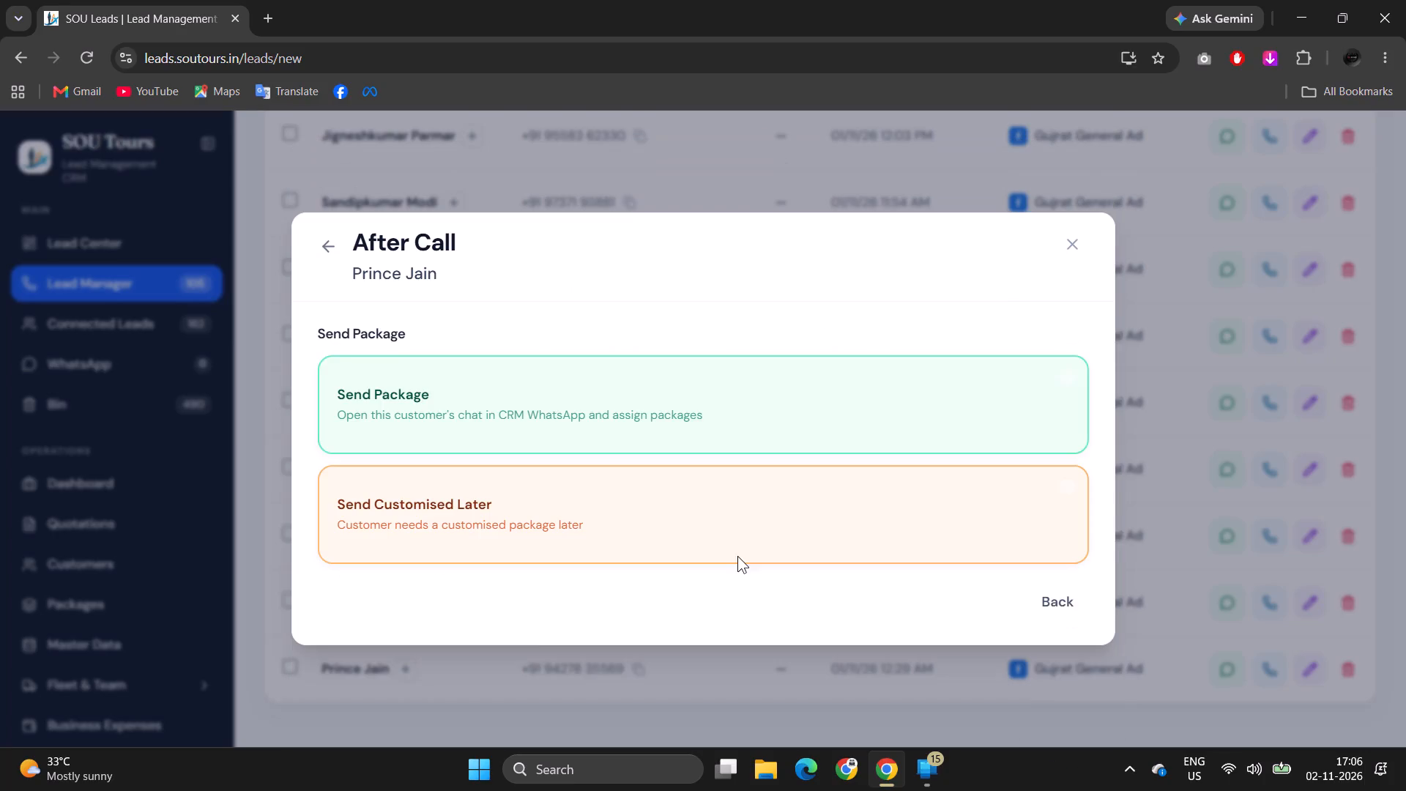
left_click(413, 399)
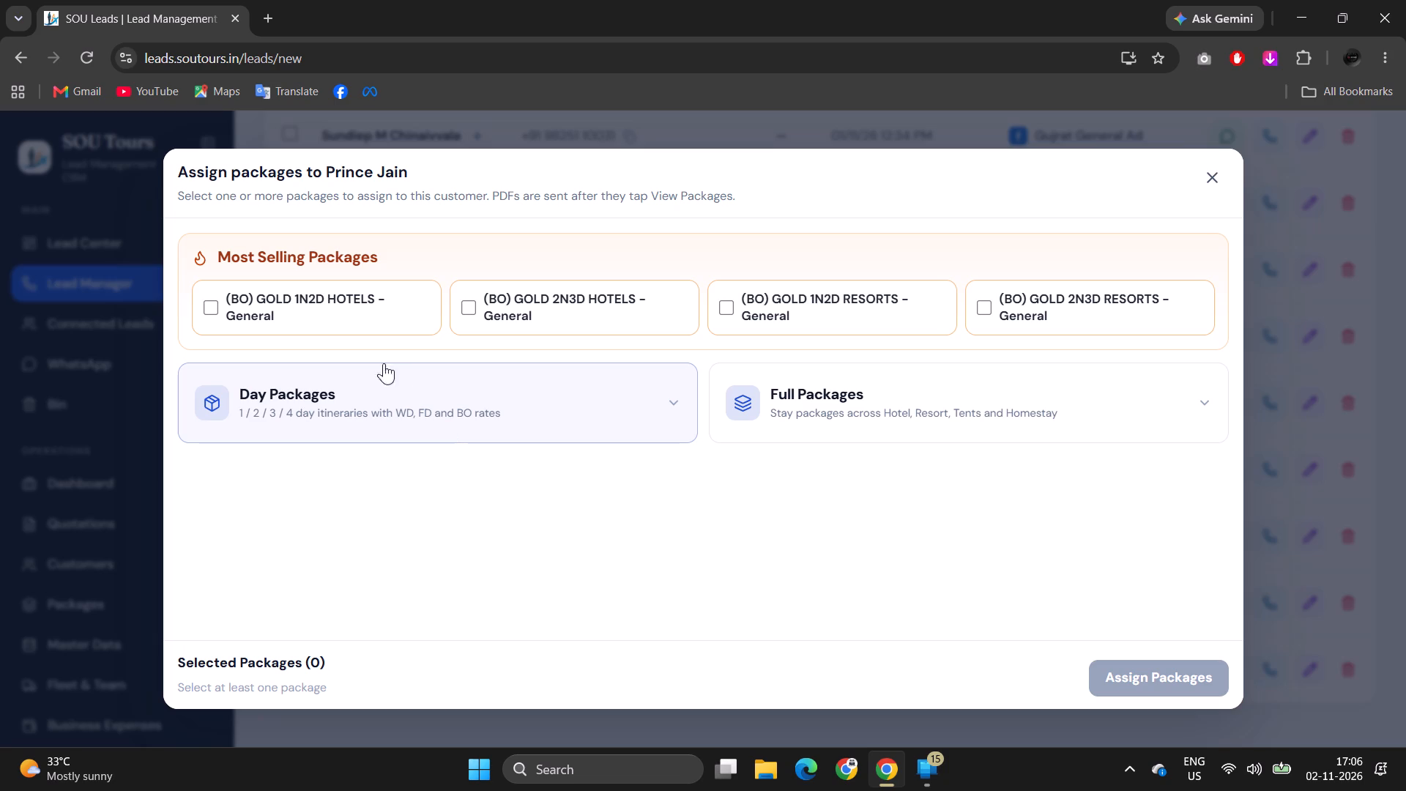
left_click(354, 323)
left_click(606, 319)
left_click(850, 309)
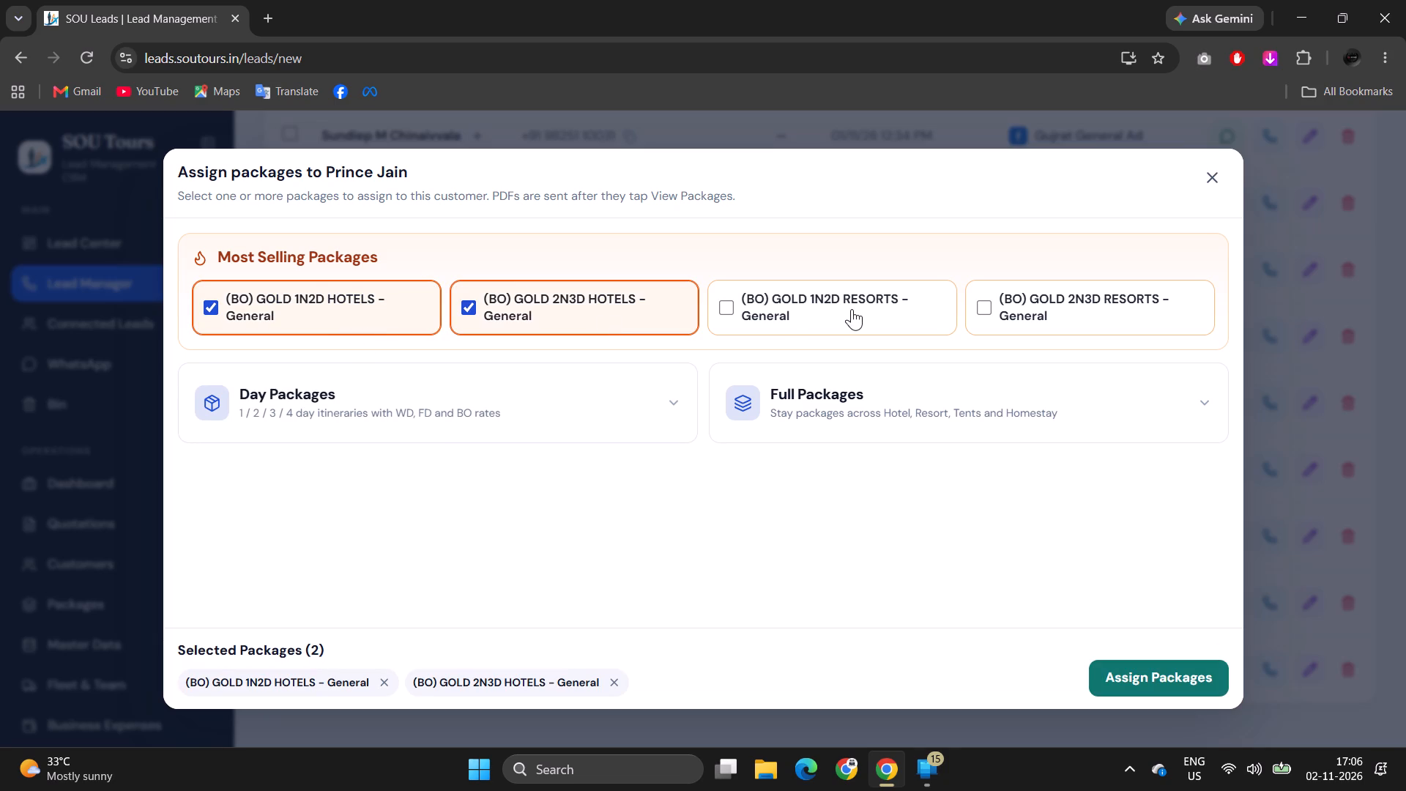
left_click(1056, 316)
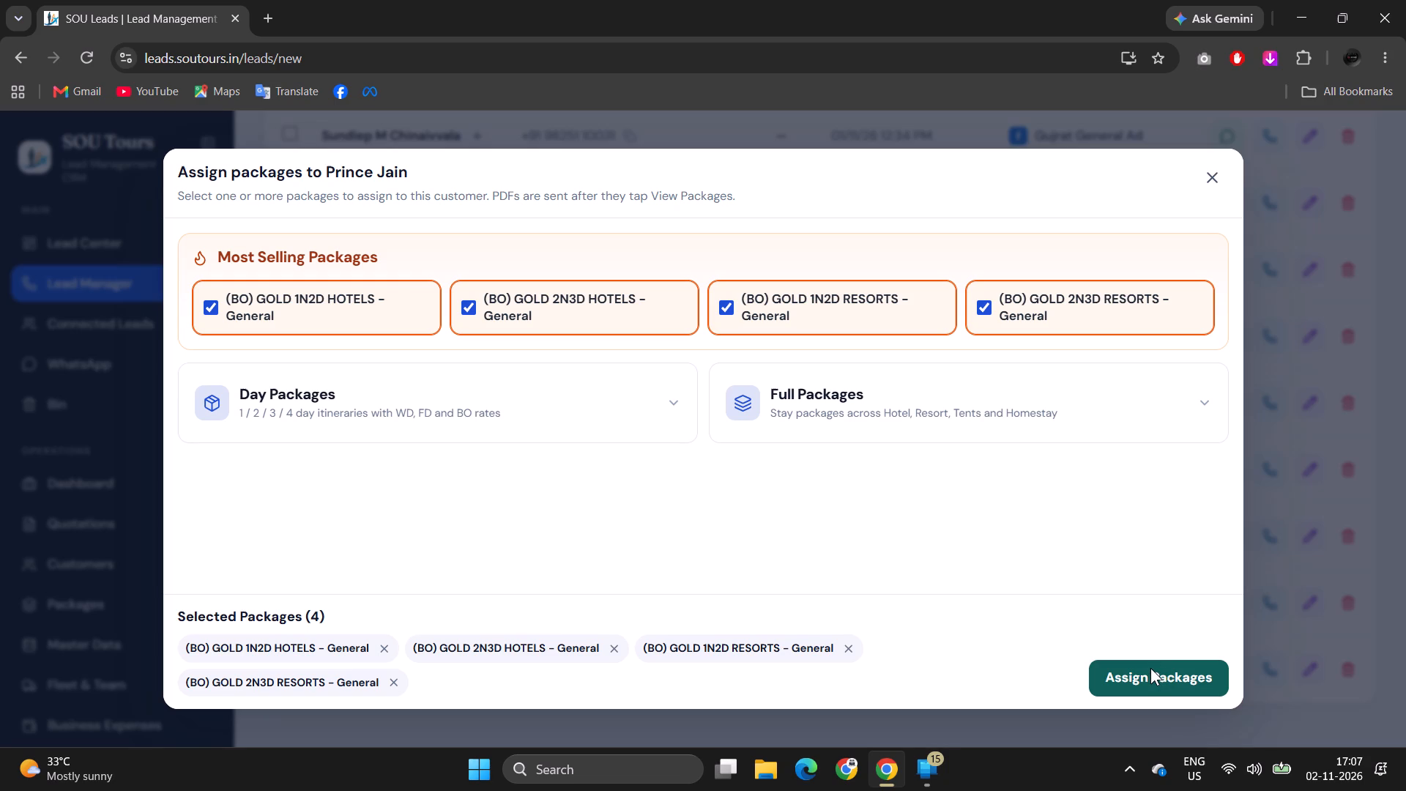
Assign the four selected Most Selling GOLD hotel and resort packages to the called lead.
left_click(1150, 668)
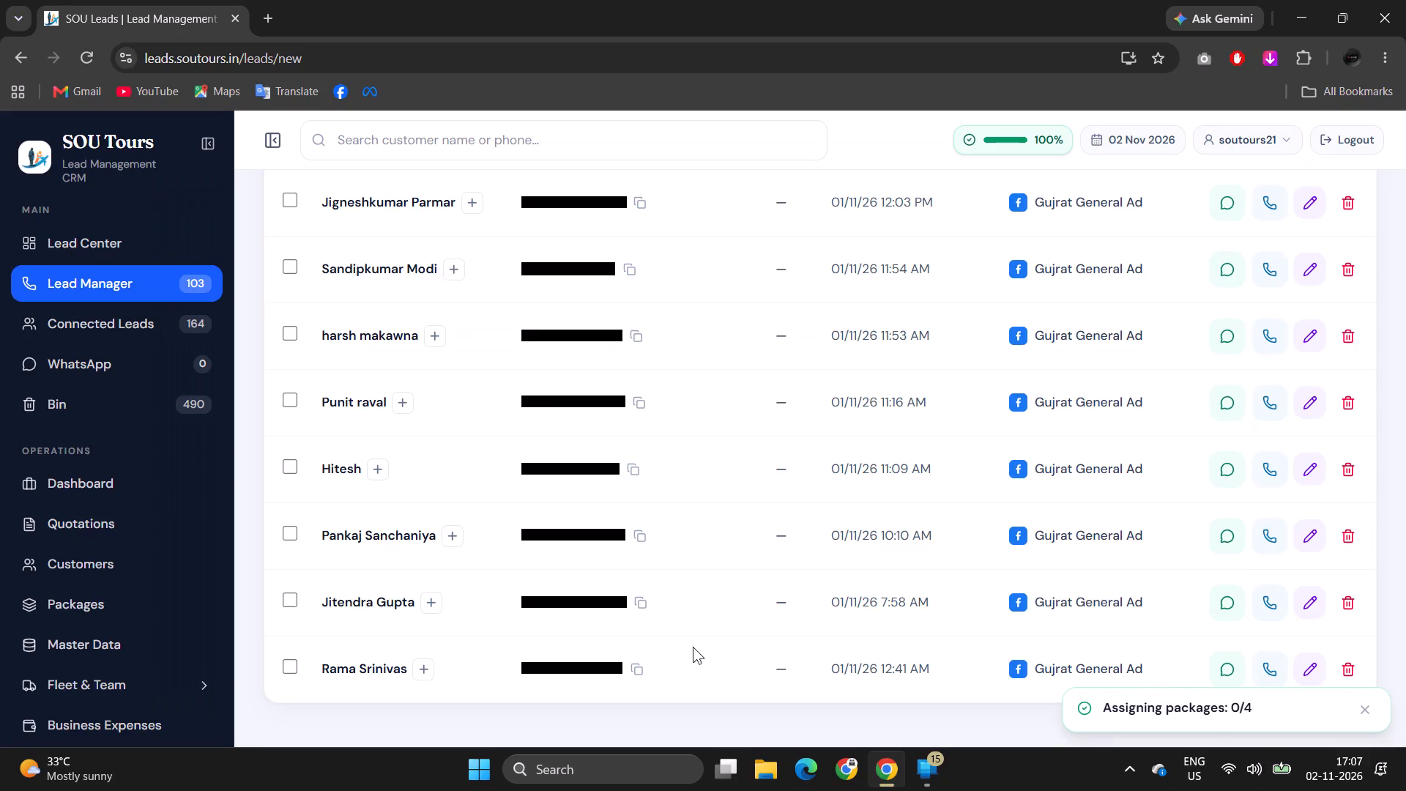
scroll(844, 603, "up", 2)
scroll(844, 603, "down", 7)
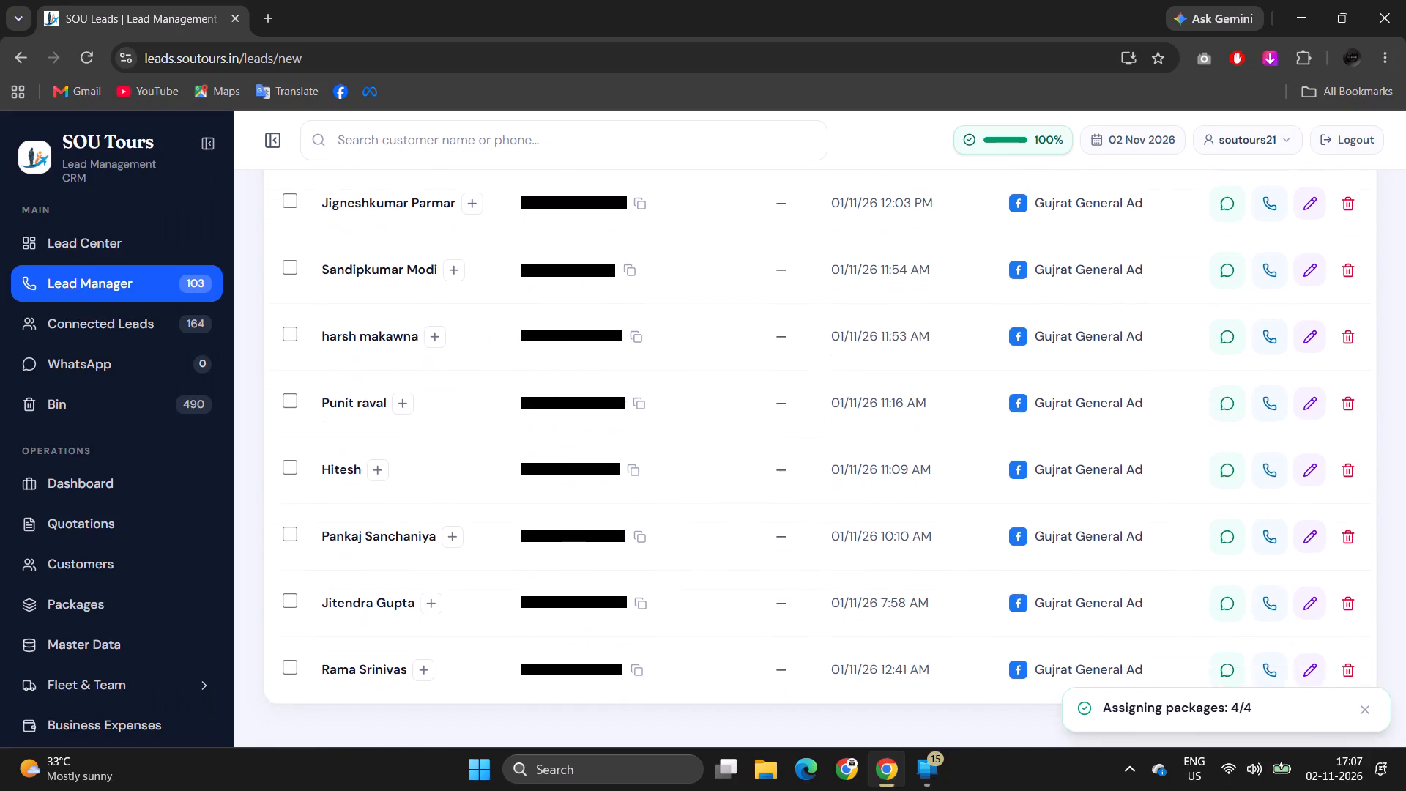
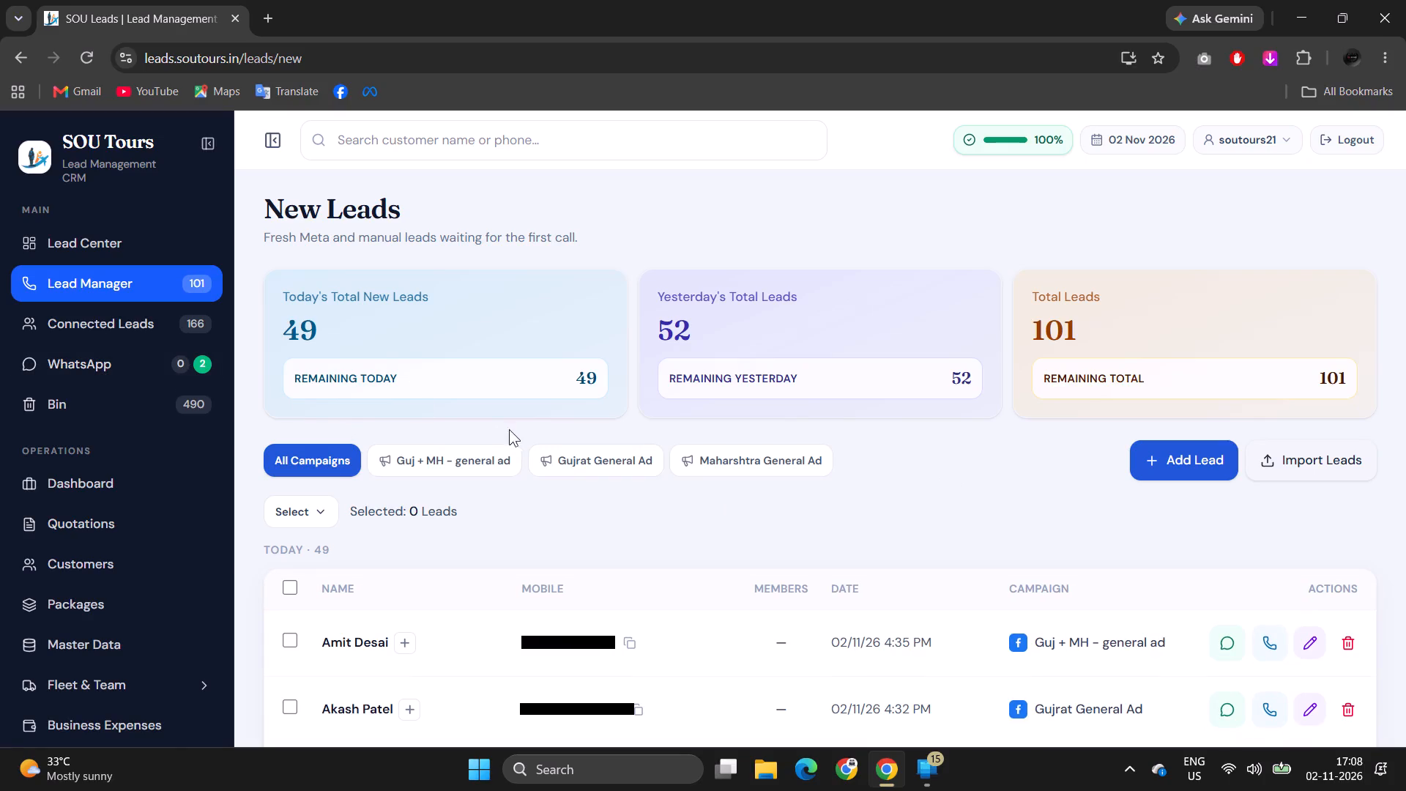
Filter the new leads to the Gujrat General Ad campaign and call the last listed lead, dated 01/11/26 12:41 AM.
left_click(573, 462)
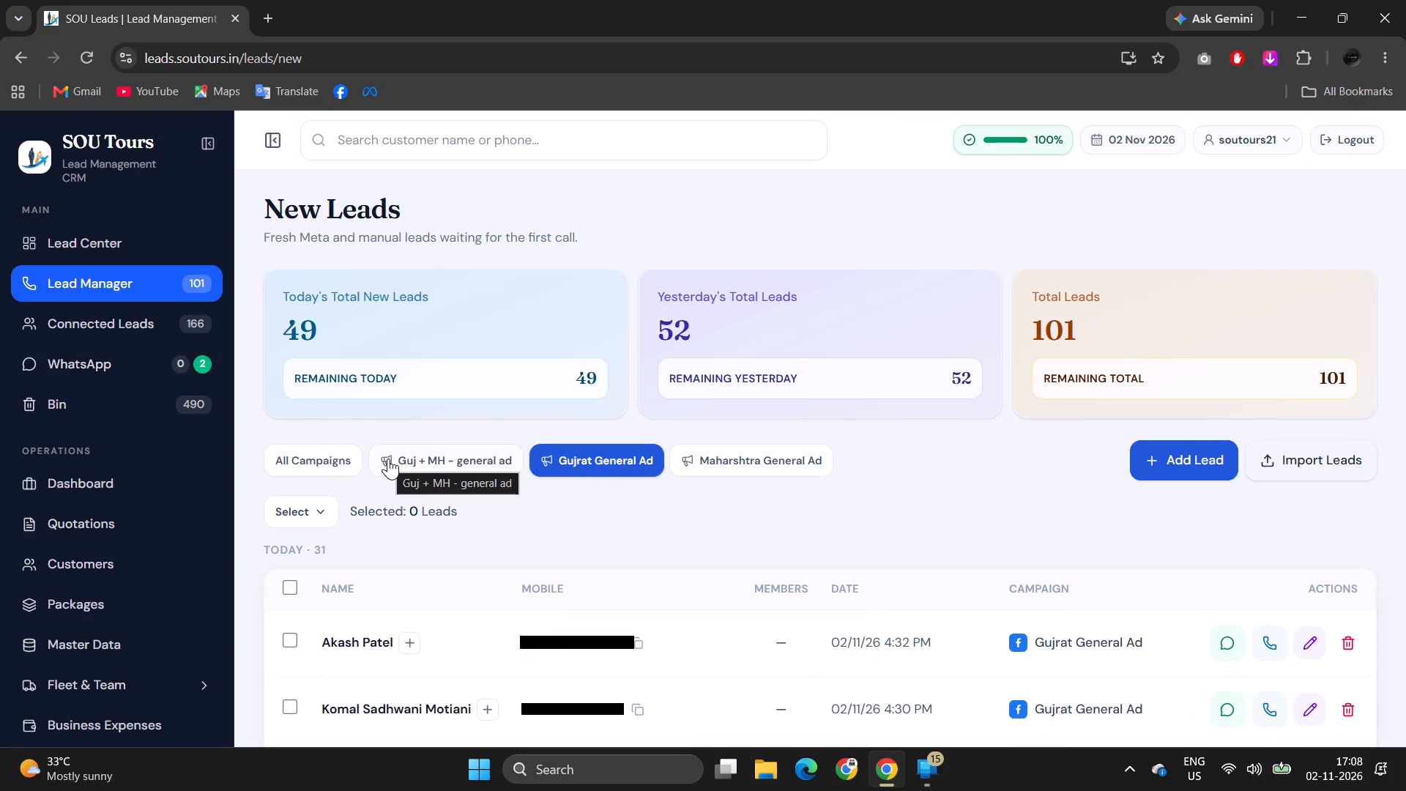
scroll(562, 480, "down", 1)
scroll(568, 412, "down", 3)
scroll(568, 412, "up", 3)
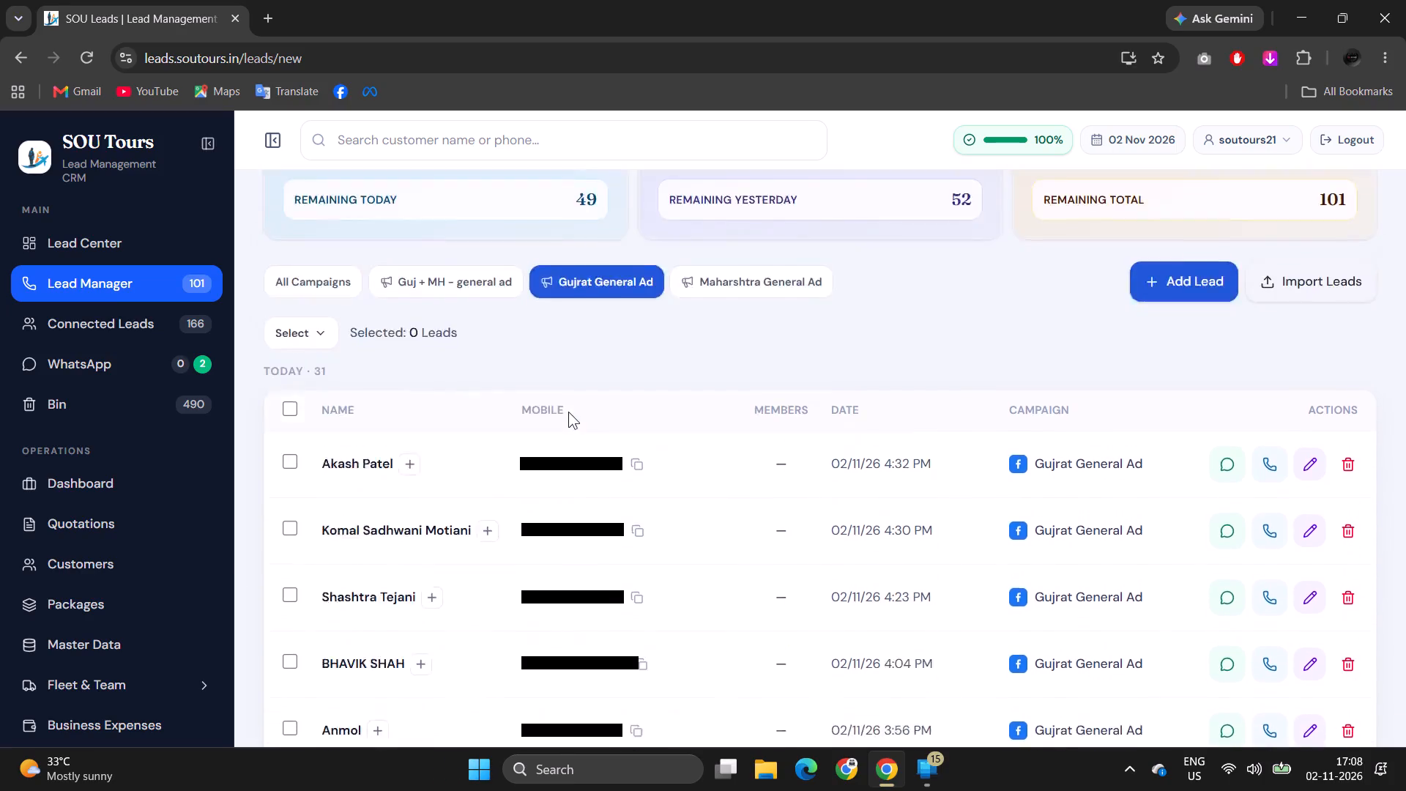
scroll(568, 412, "down", 20)
scroll(568, 412, "down", 9)
scroll(568, 412, "up", 1)
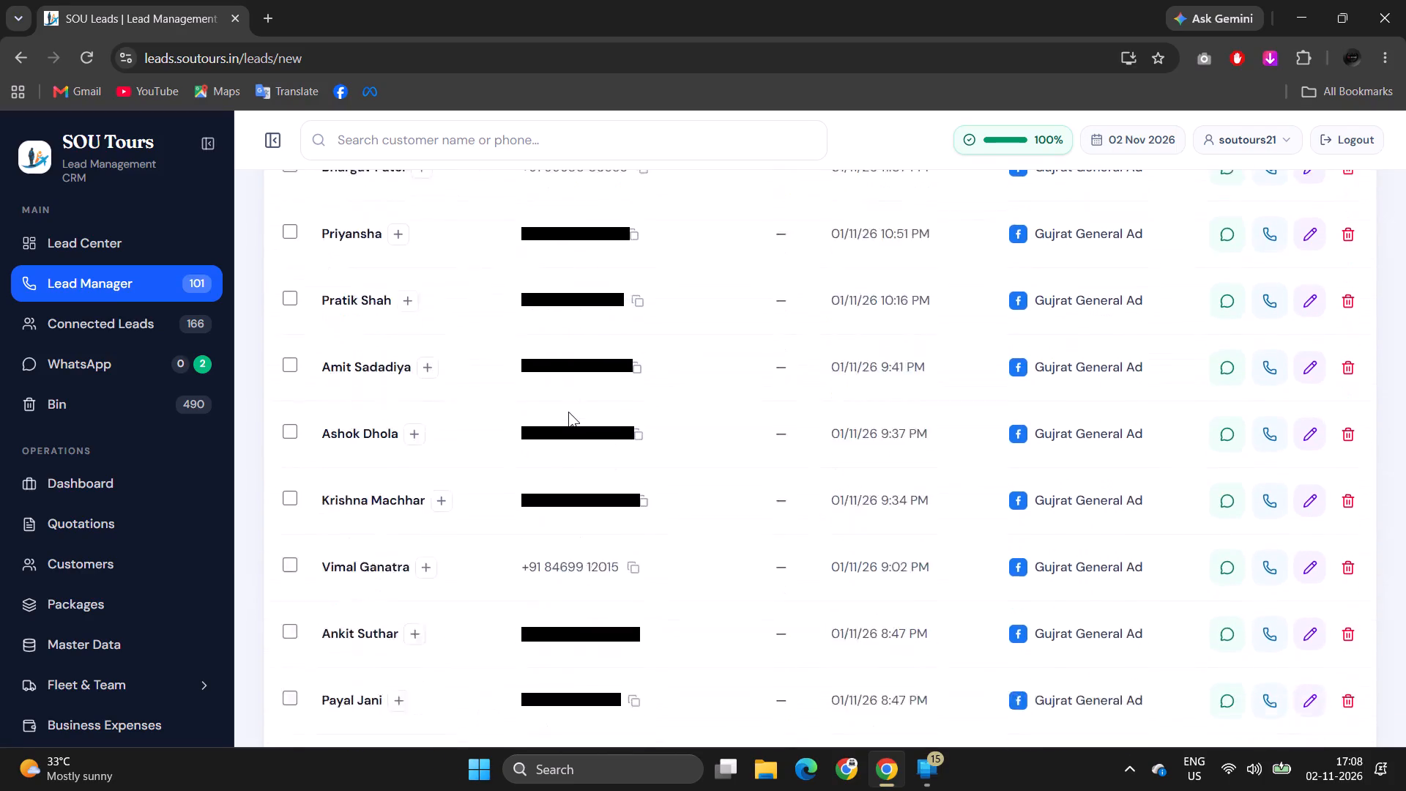
scroll(568, 412, "down", 14)
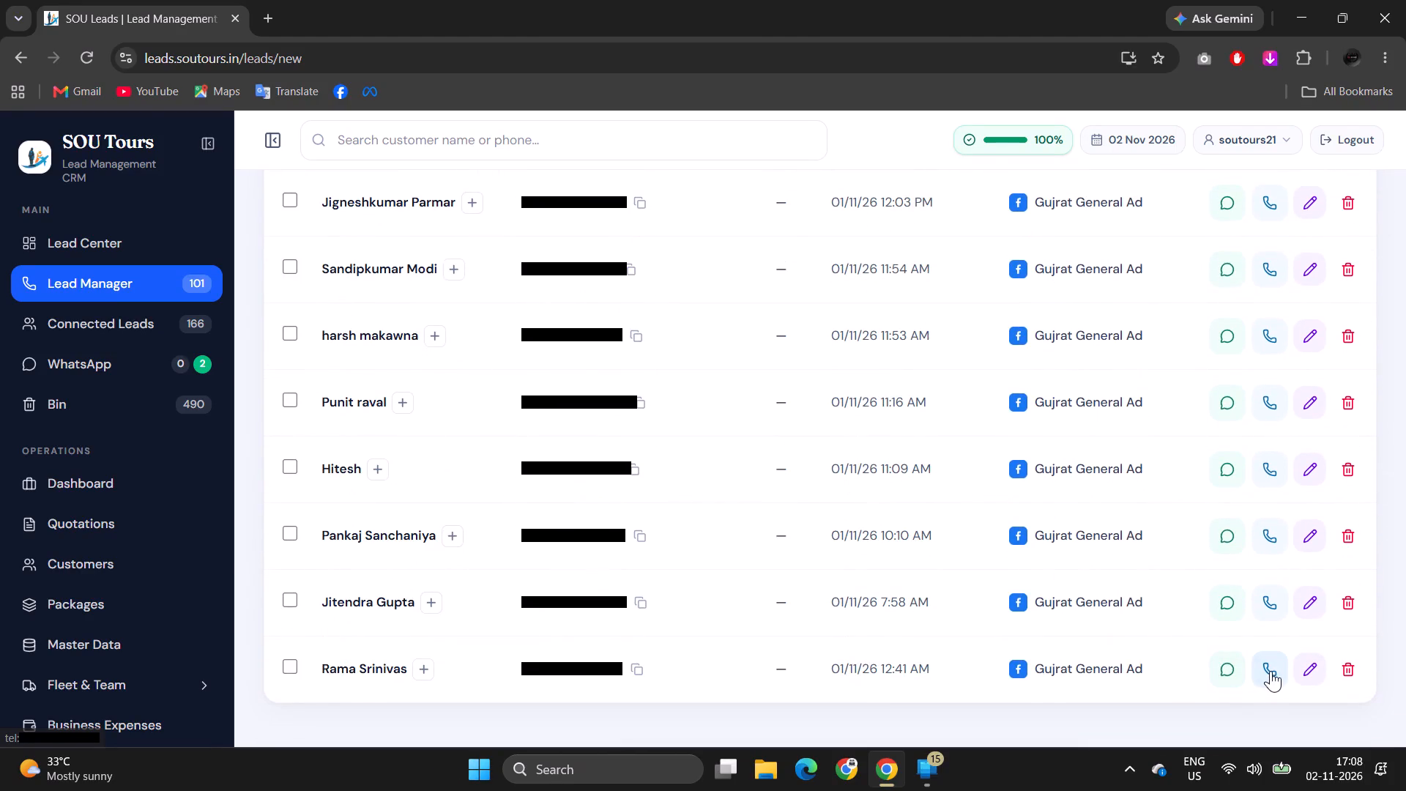
left_click(1269, 671)
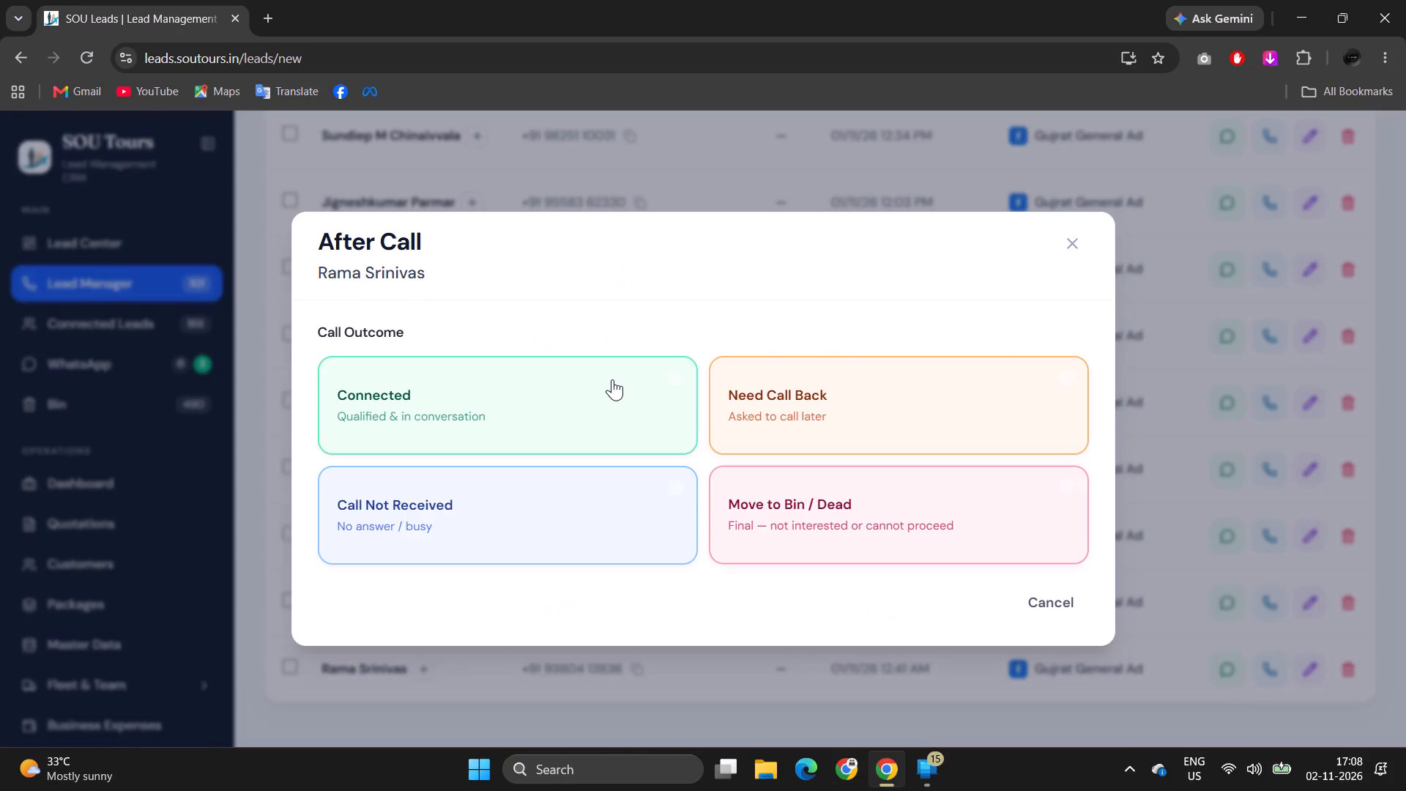
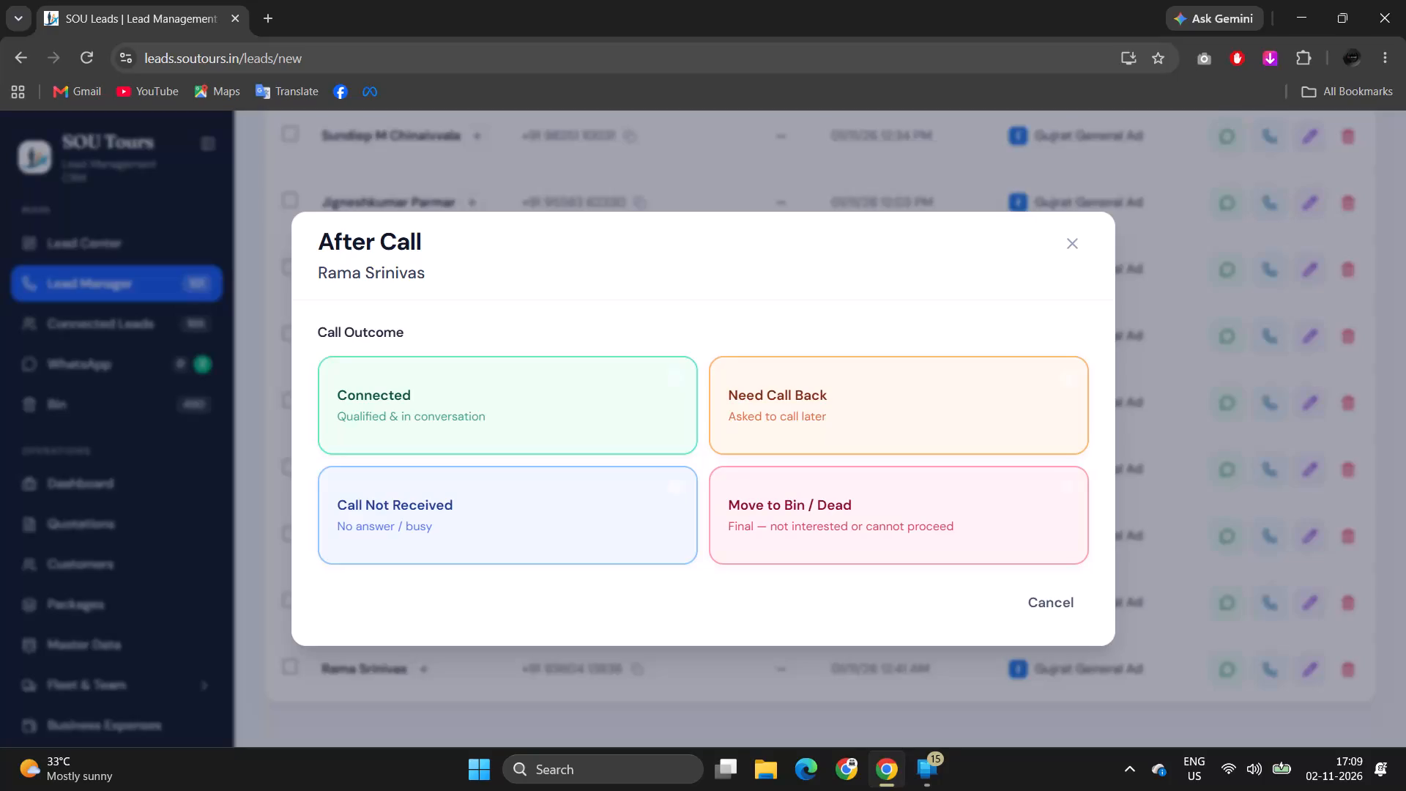
Record the called lead's outcome as Call Not Received and save it without a reminder.
left_click(554, 505)
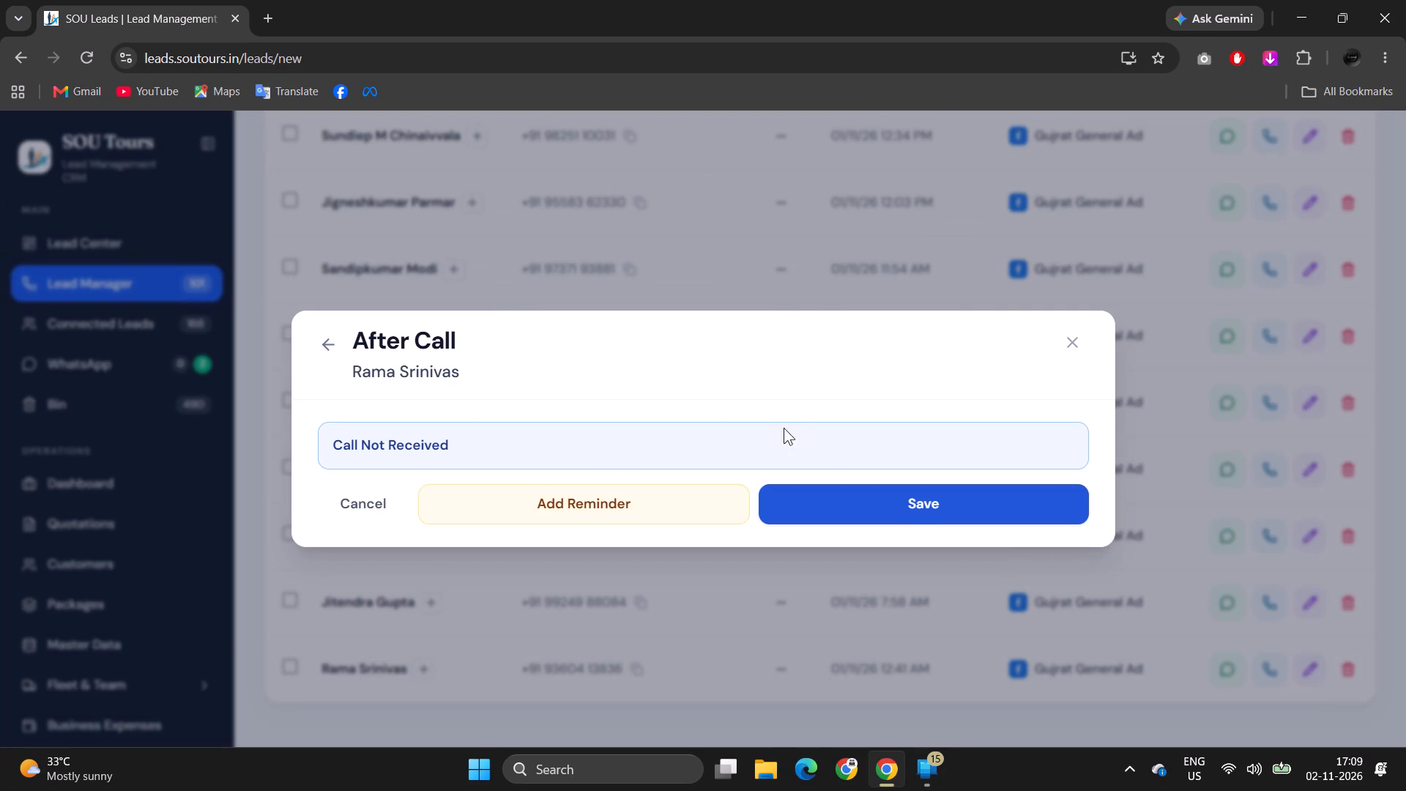
left_click(915, 516)
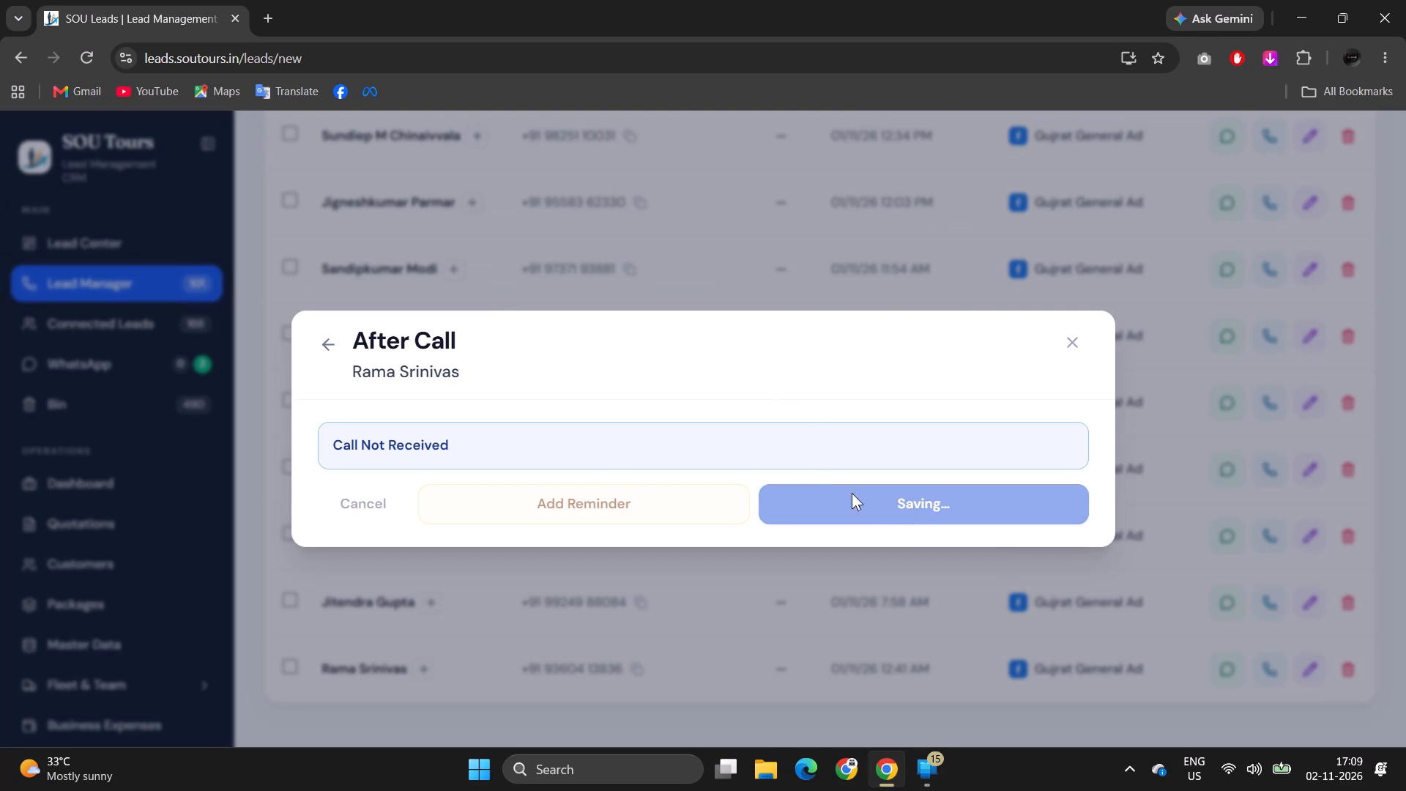
Call the last Gujrat General Ad lead in the list, dated 01/11/26 7:58 AM.
scroll(1071, 524, "down", 3)
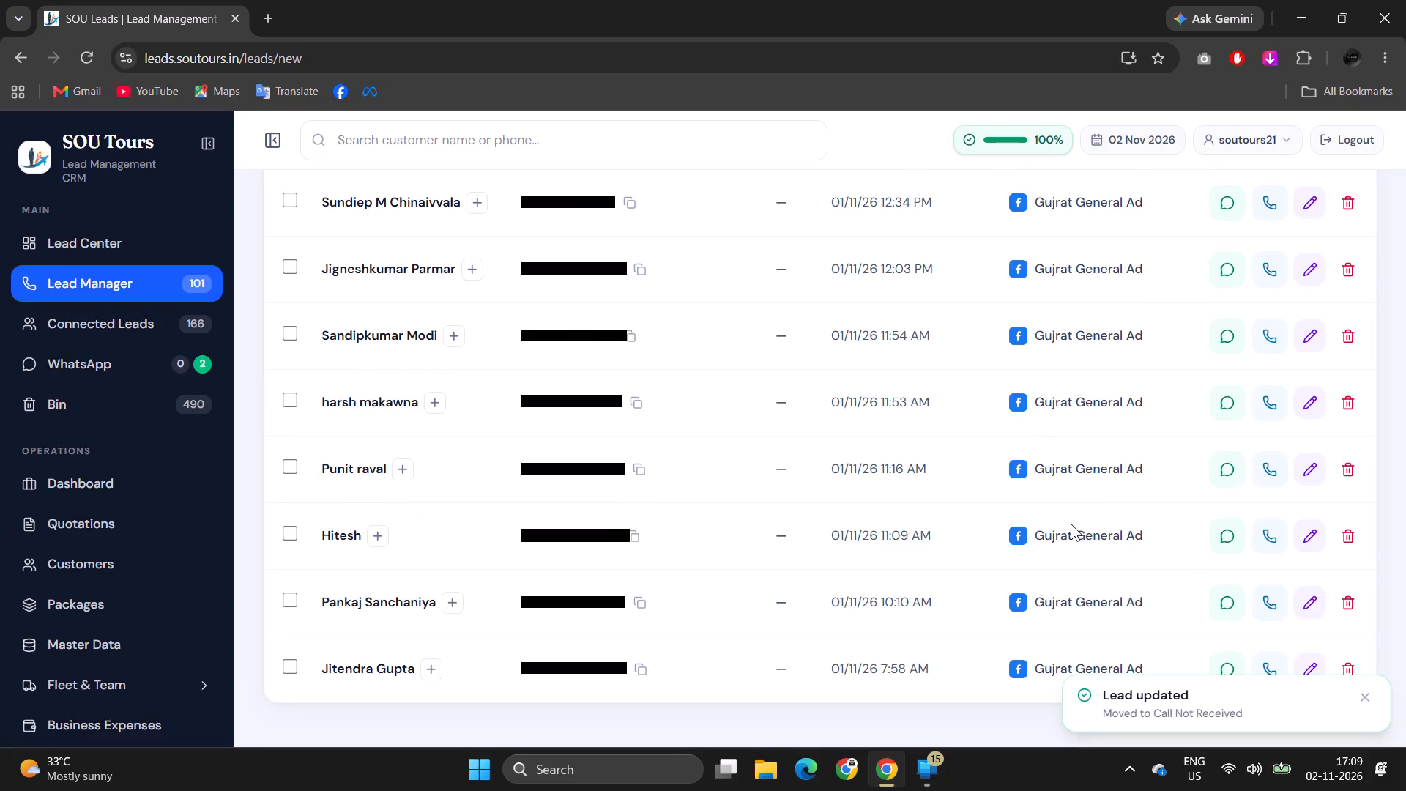
left_click(1271, 661)
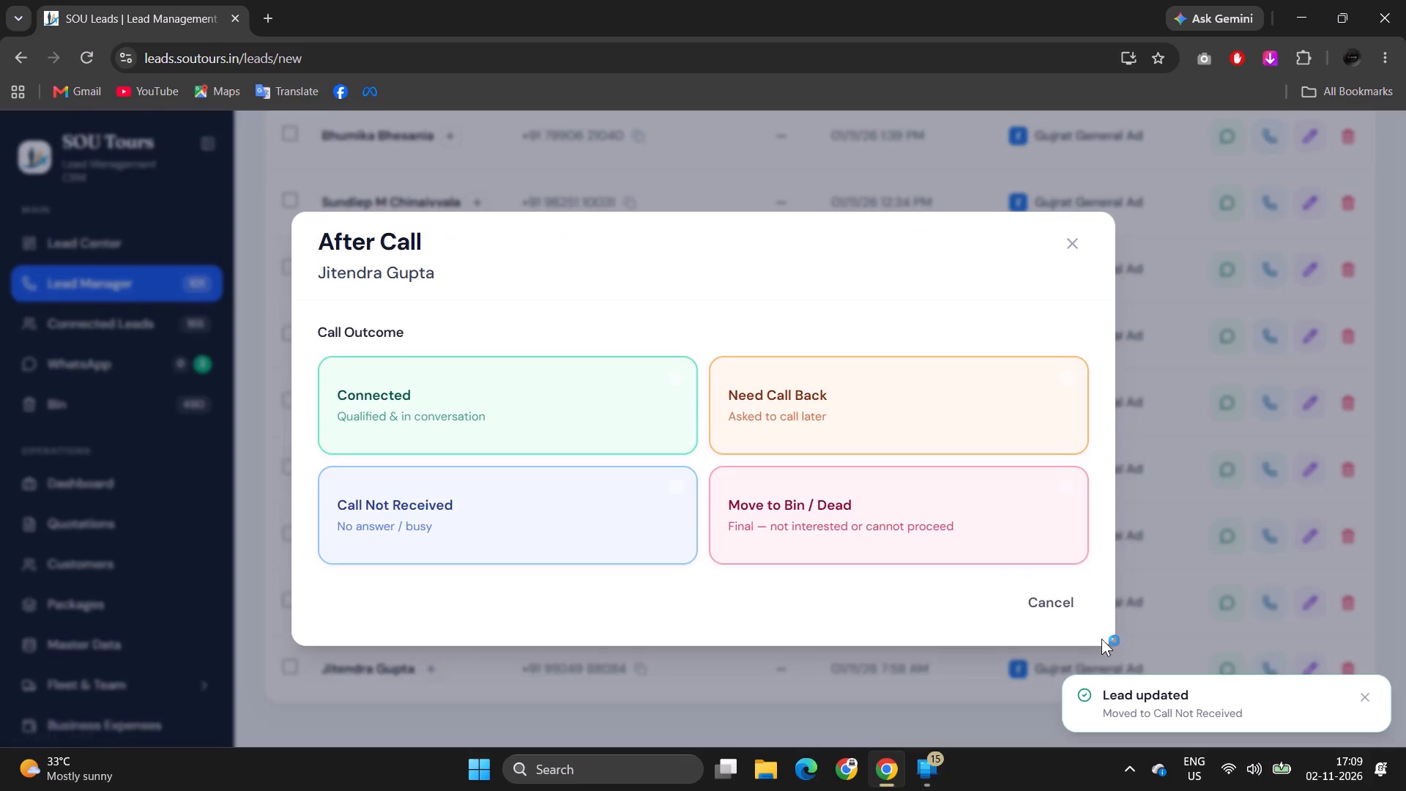
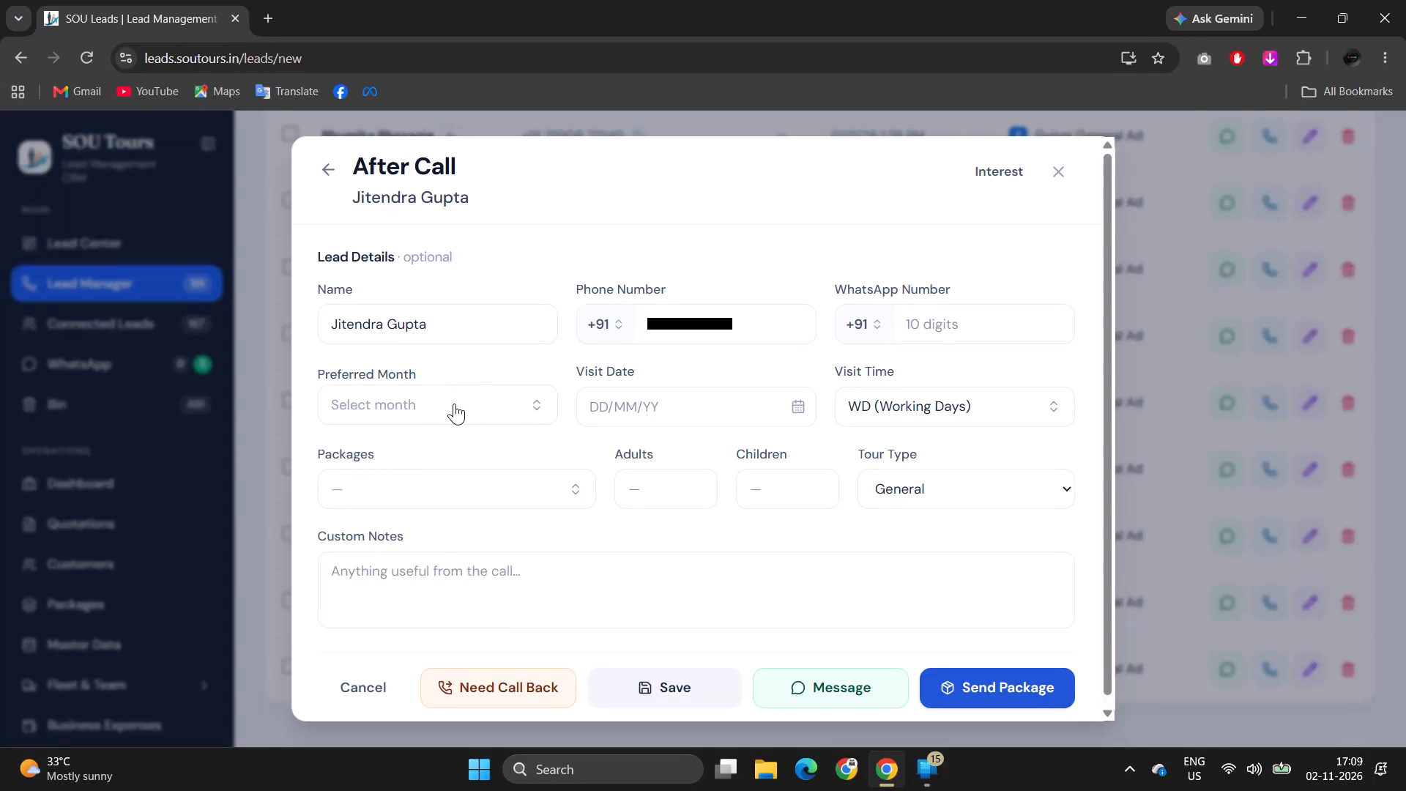
Set the called lead's preferred month to November in the after-call lead details.
left_click(453, 404)
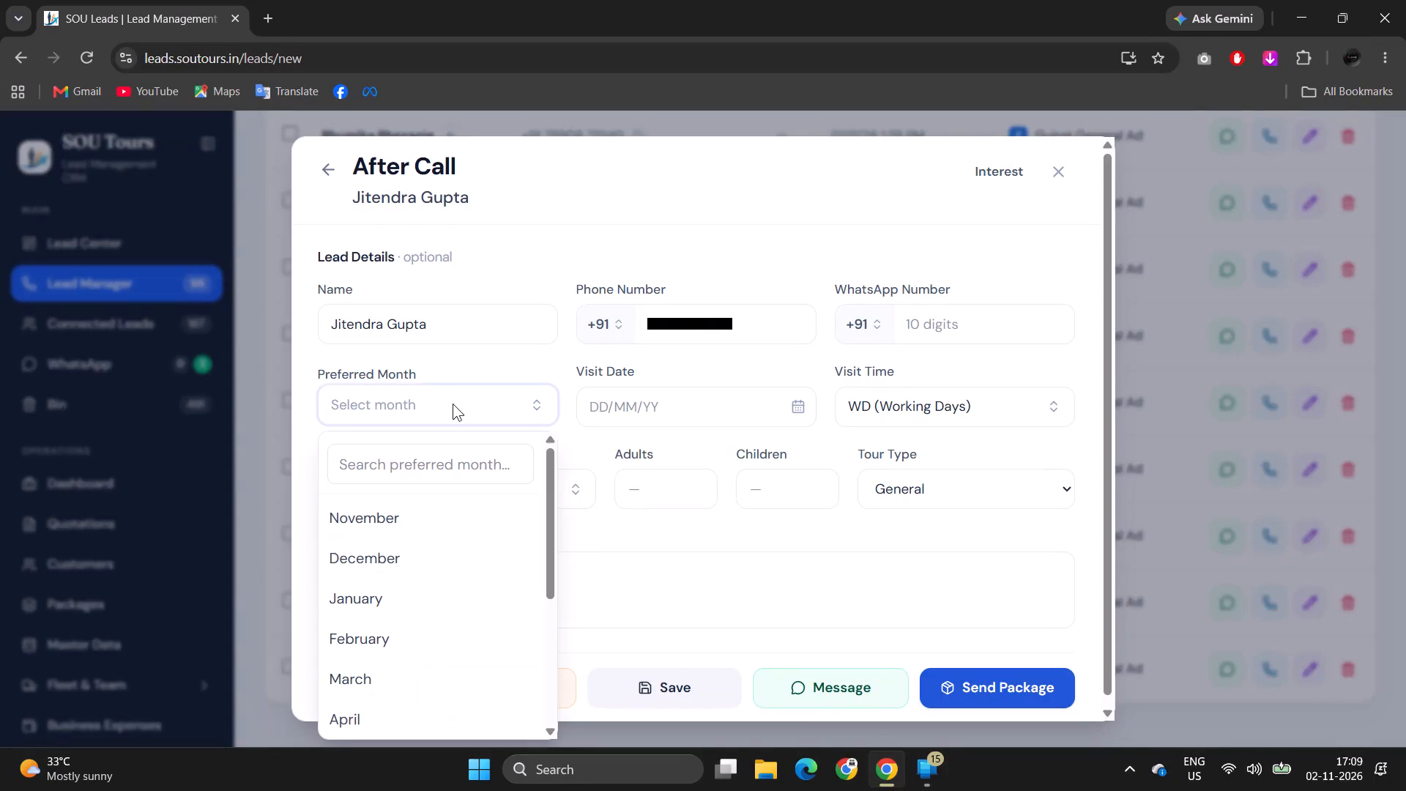
left_click(428, 520)
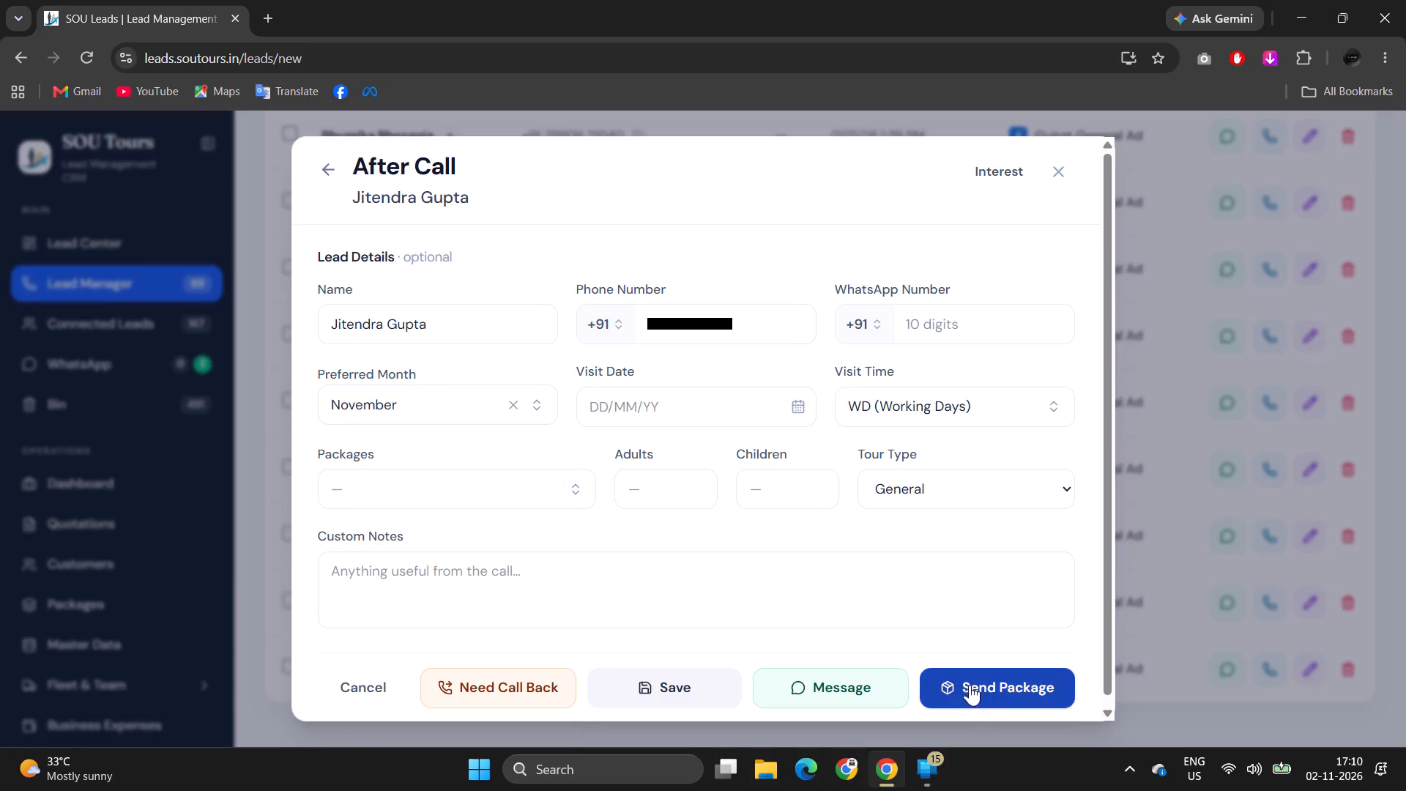
Send the lead packages, assigning all four most-selling General ones: (BO) GOLD 1N2D and 2N3D HOTELS, and (BO) GOLD 1N2D and 2N3D RESORTS.
left_click(942, 683)
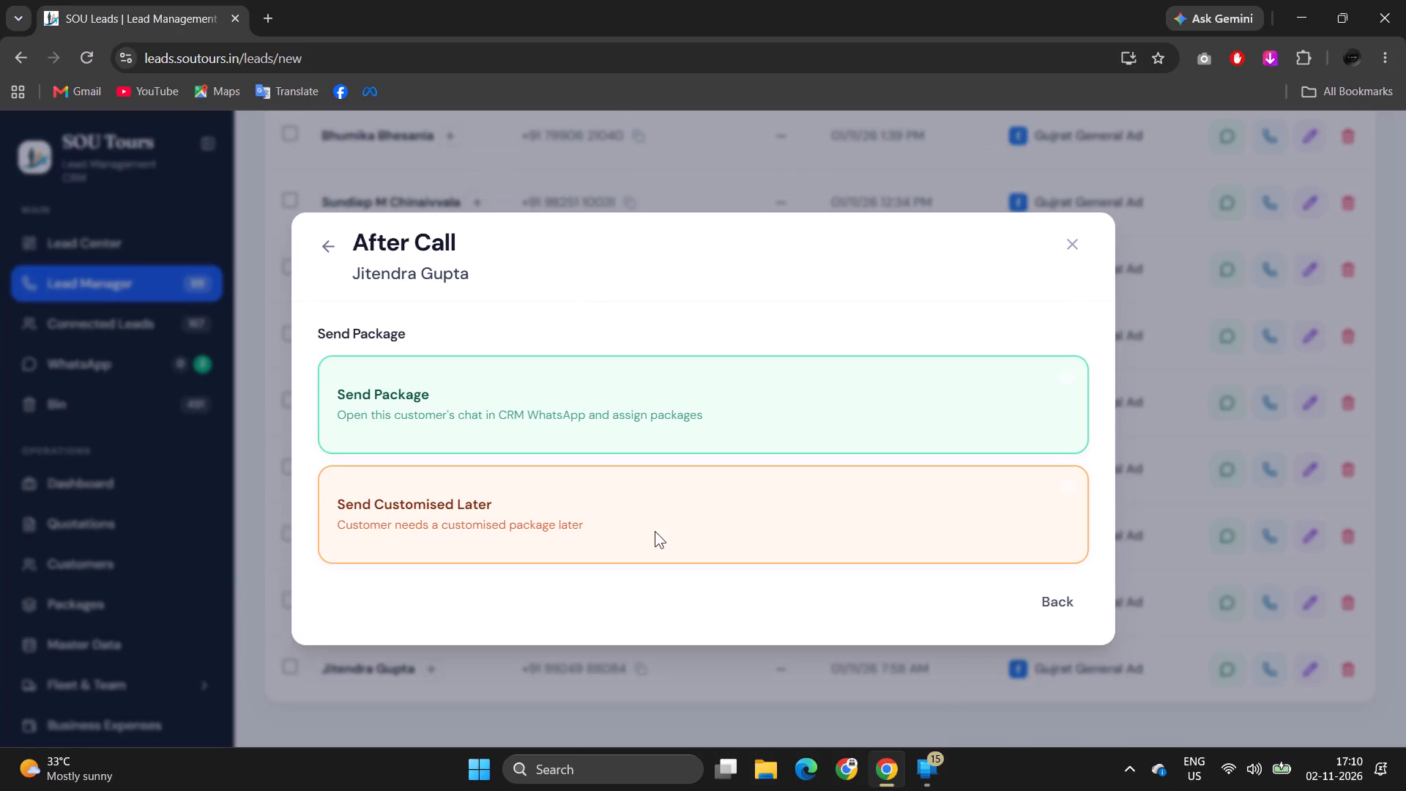
left_click(585, 428)
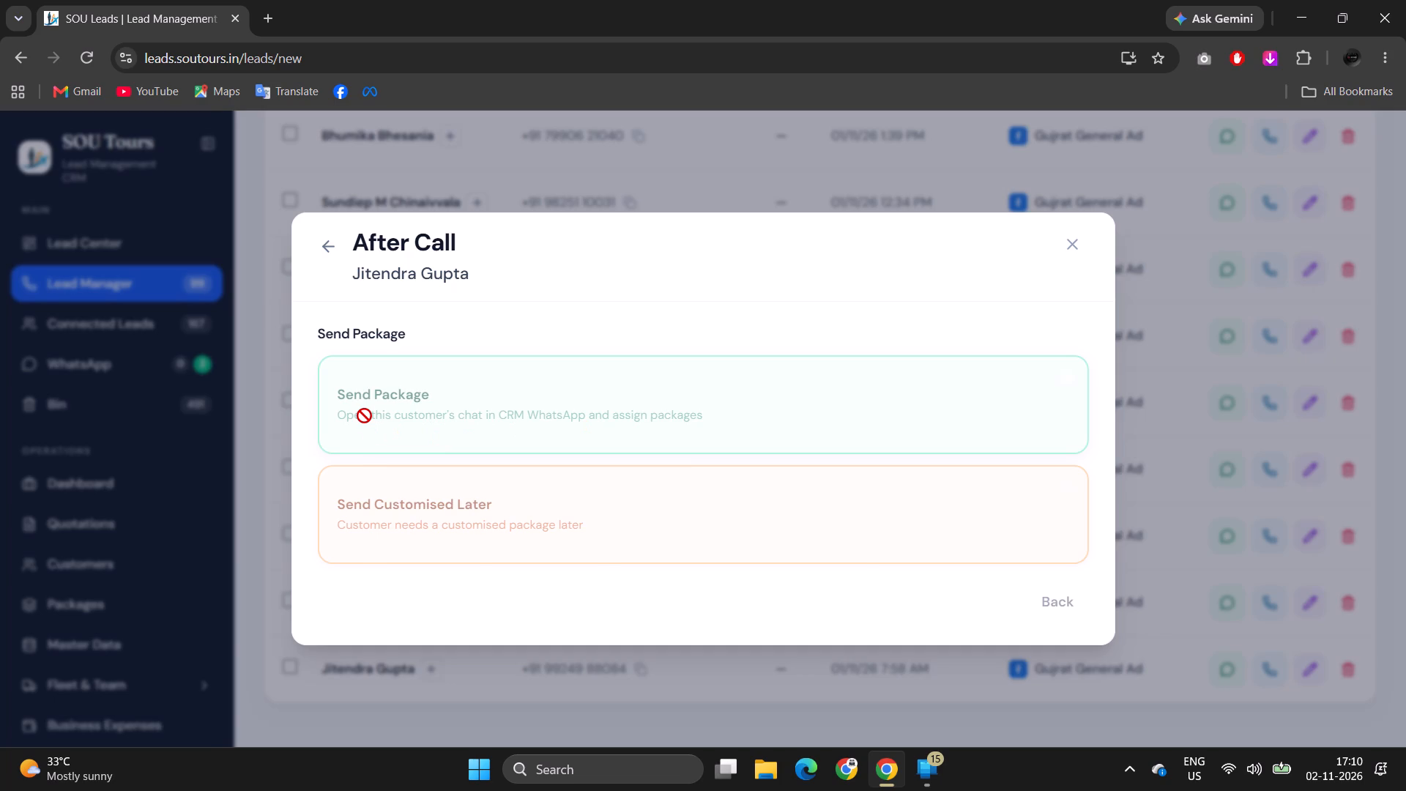
left_click(327, 345)
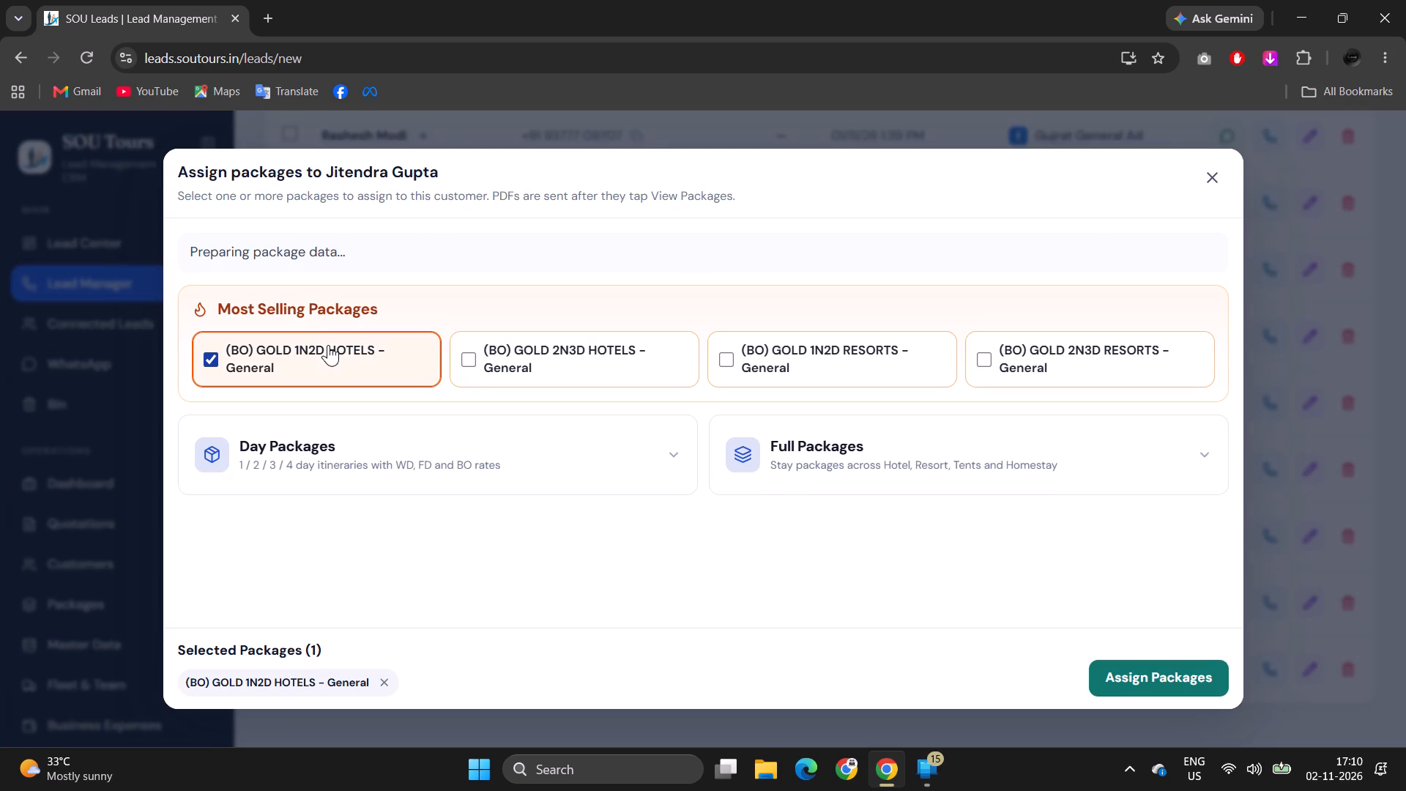
left_click(599, 354)
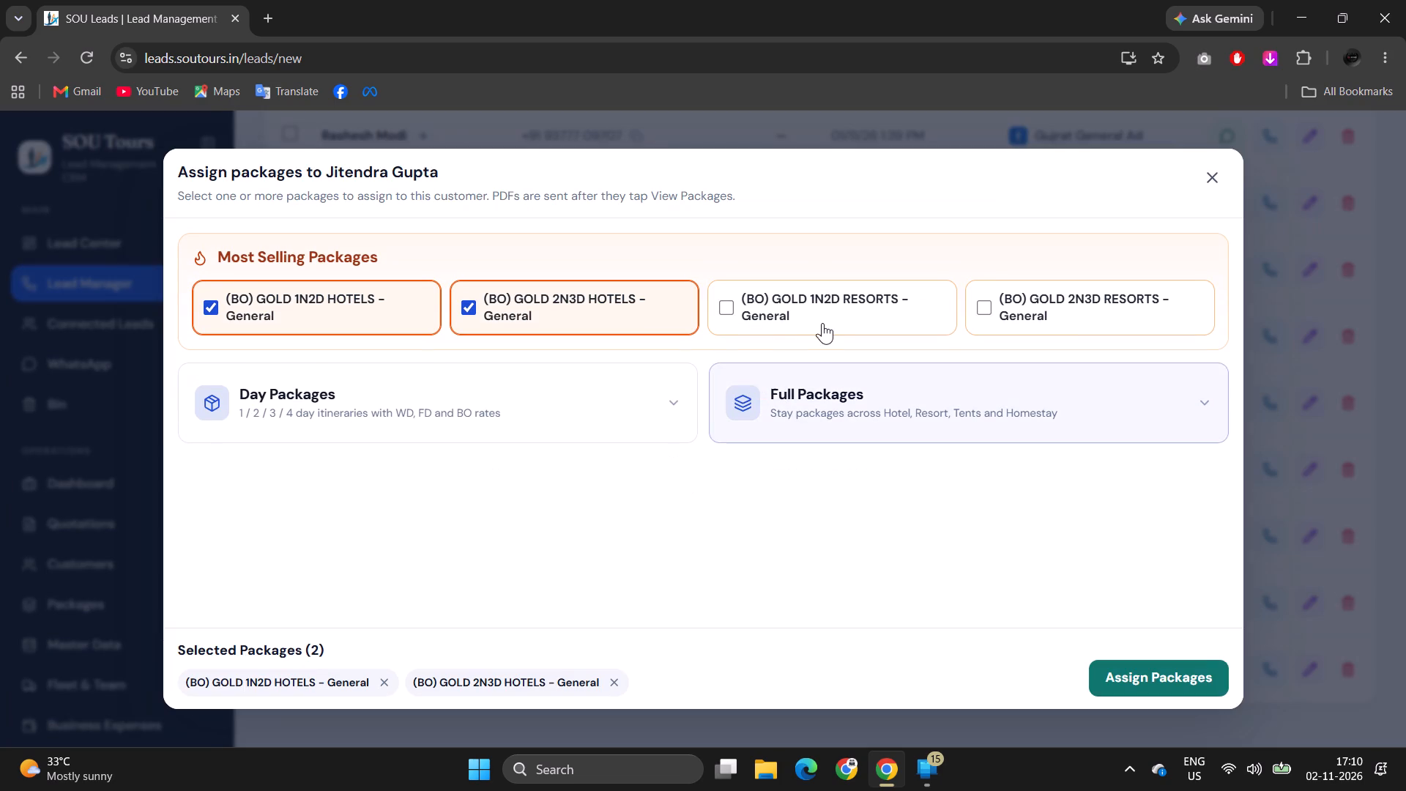
left_click(821, 319)
left_click(1043, 306)
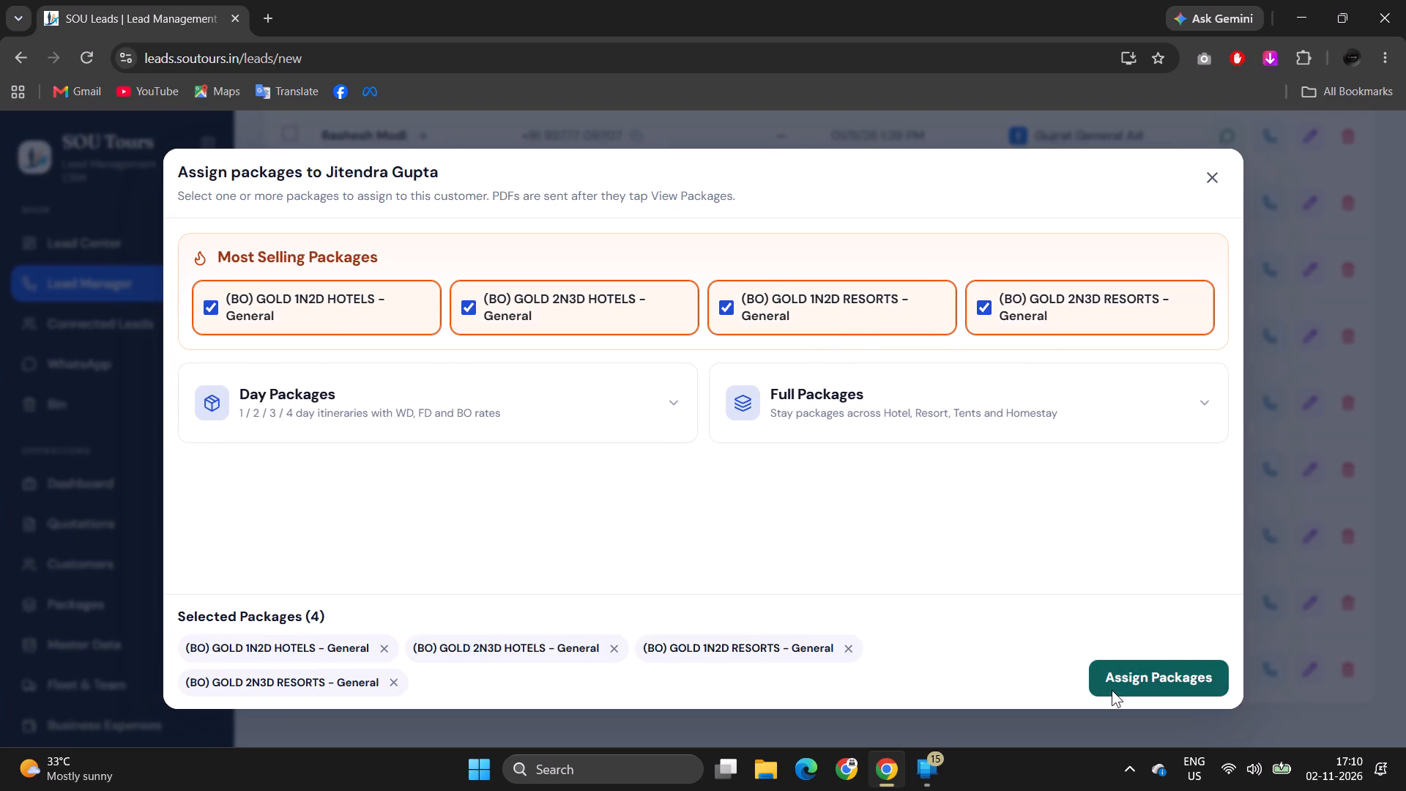
left_click(1114, 669)
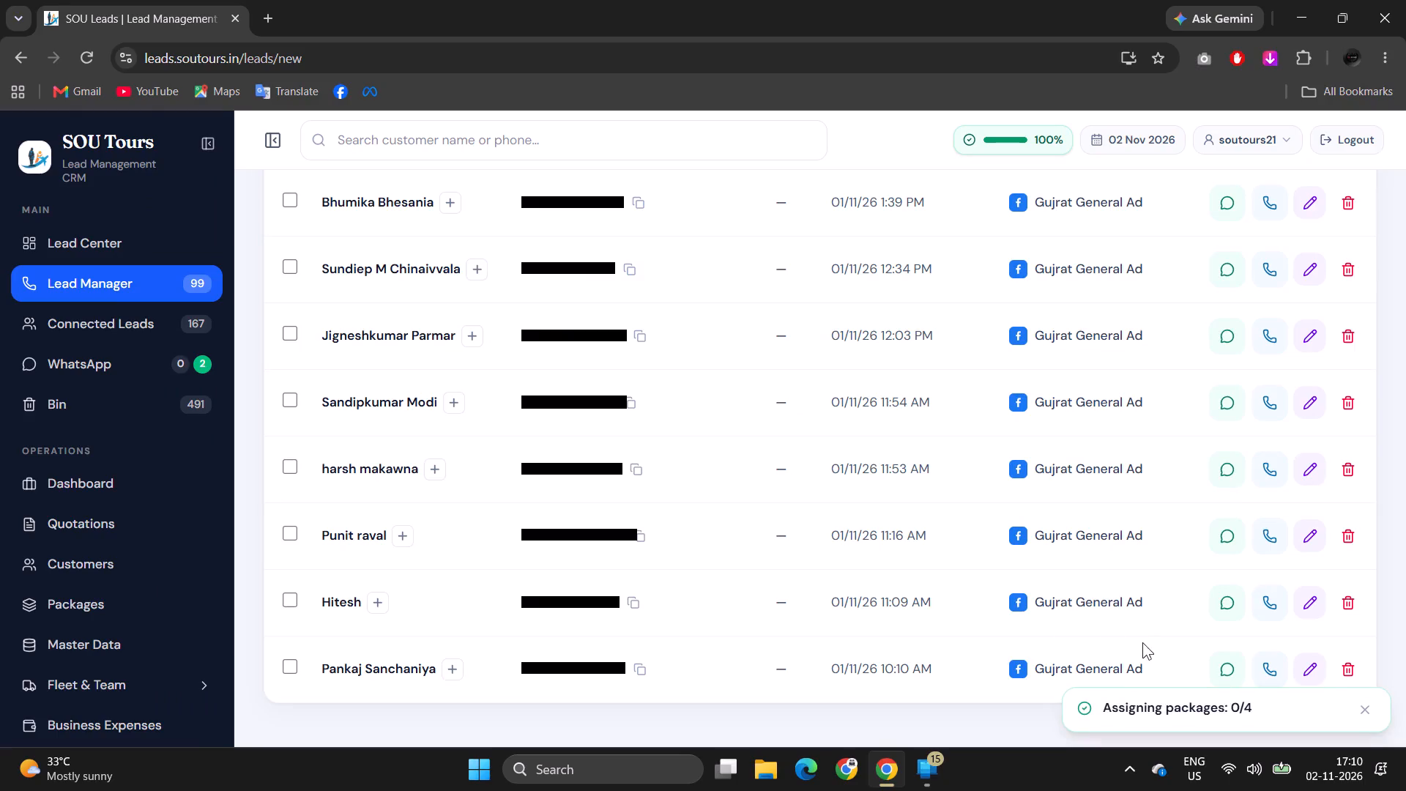
Call the last Gujrat General Ad lead in the list, dated 01/11/26 10:10 AM.
scroll(903, 616, "down", 3)
left_click(1268, 658)
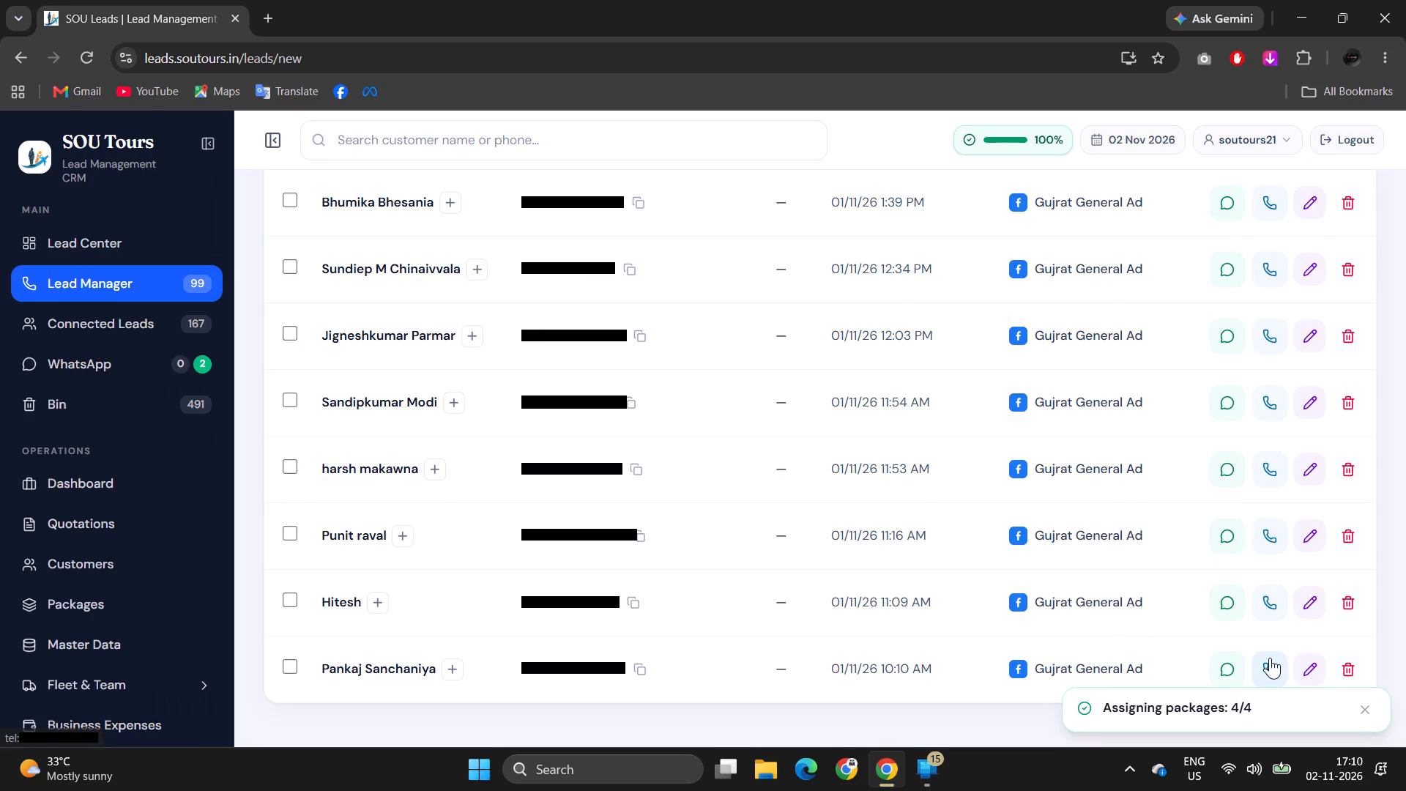
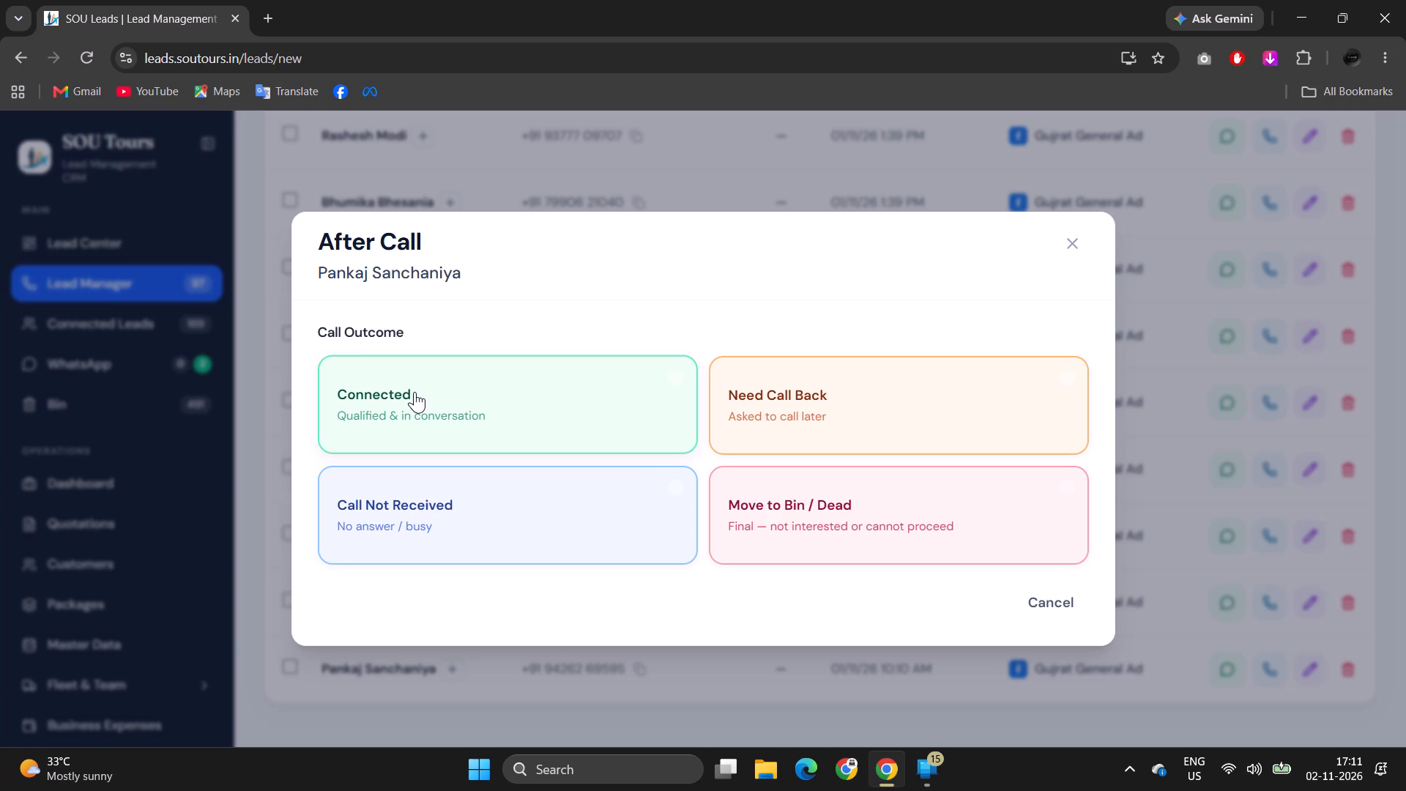
Record the outcome of the call to the 01/11/26 10:10 AM lead as Move to Bin / Dead.
left_click(832, 527)
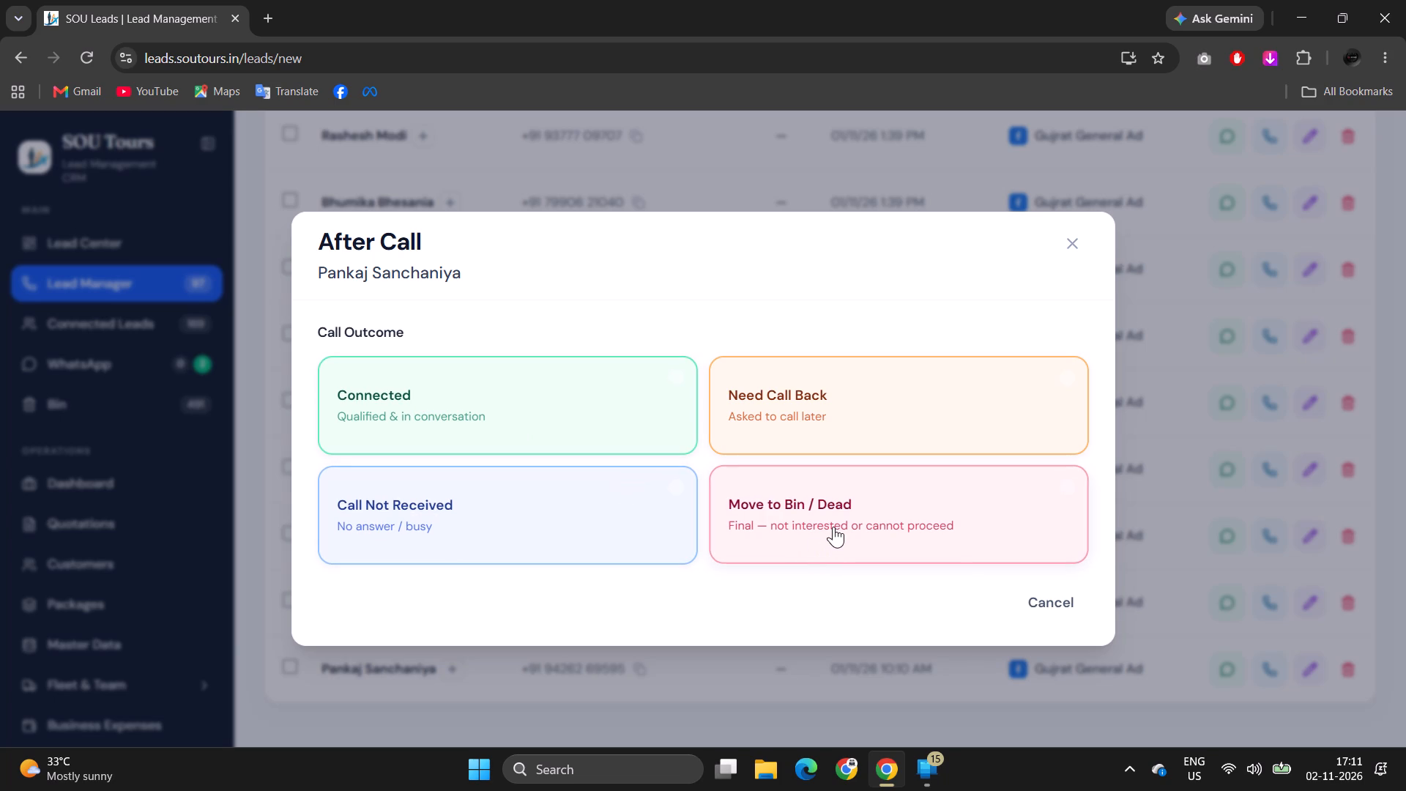
left_click(825, 595)
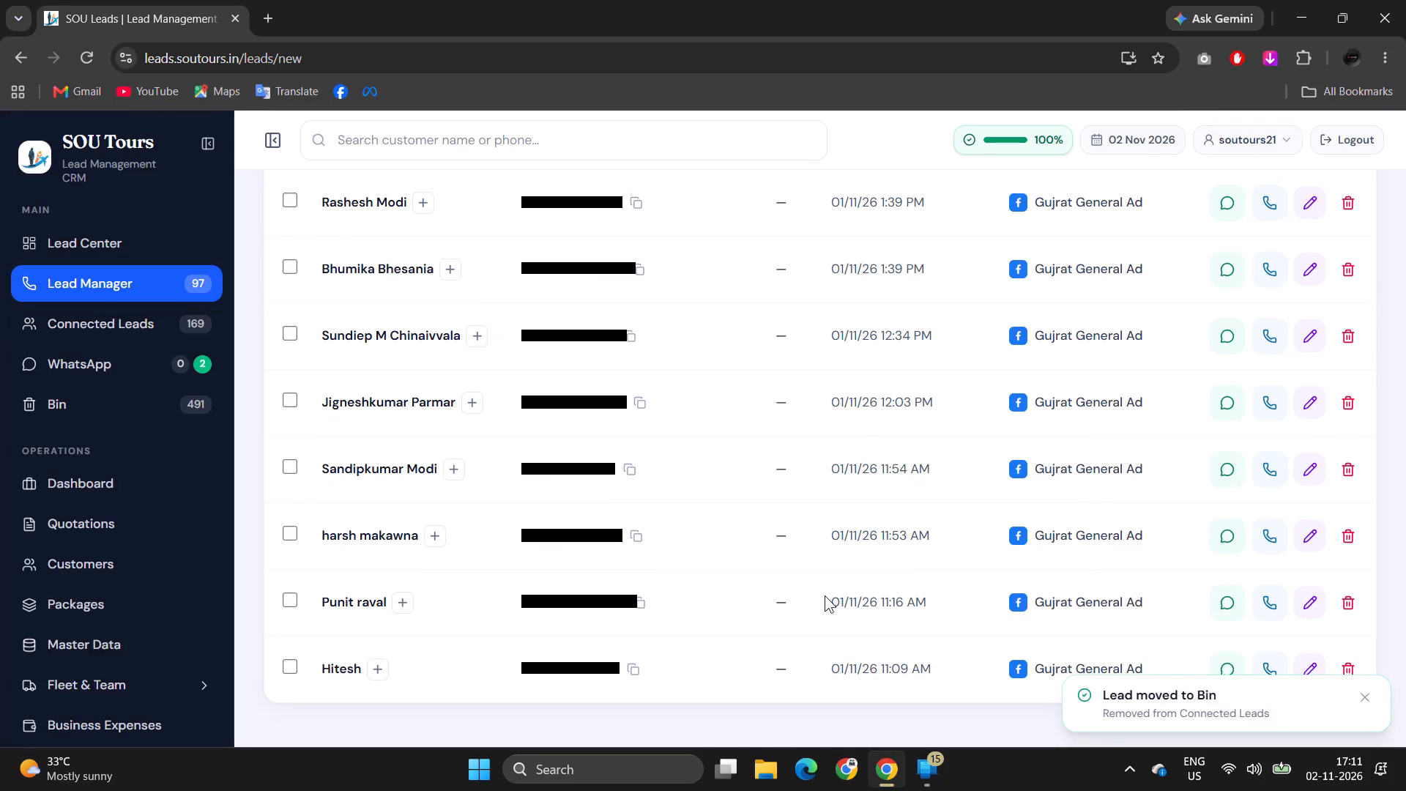
Call the last Gujrat General Ad lead in the list, dated 01/11/26 11:09 AM.
scroll(1026, 504, "down", 3)
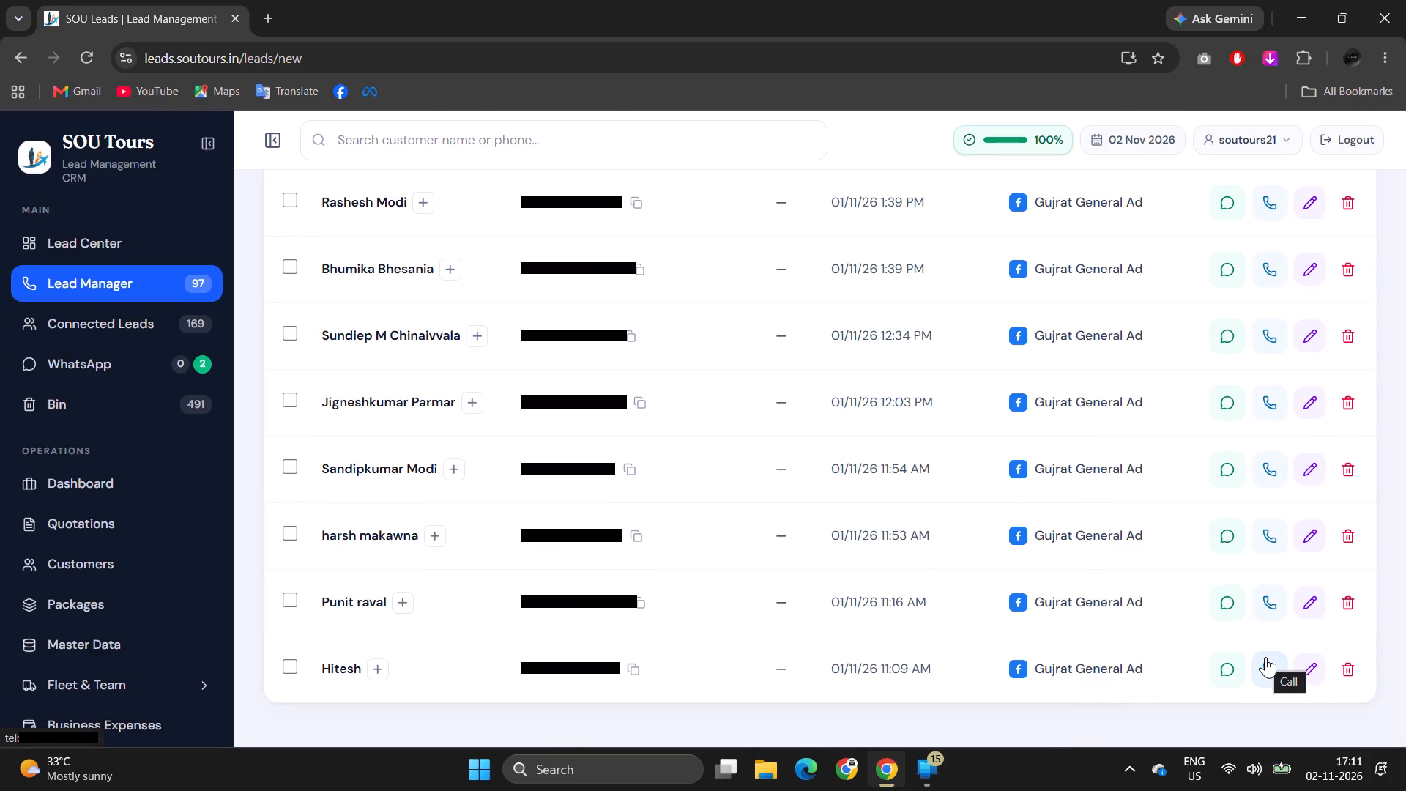
left_click(1262, 666)
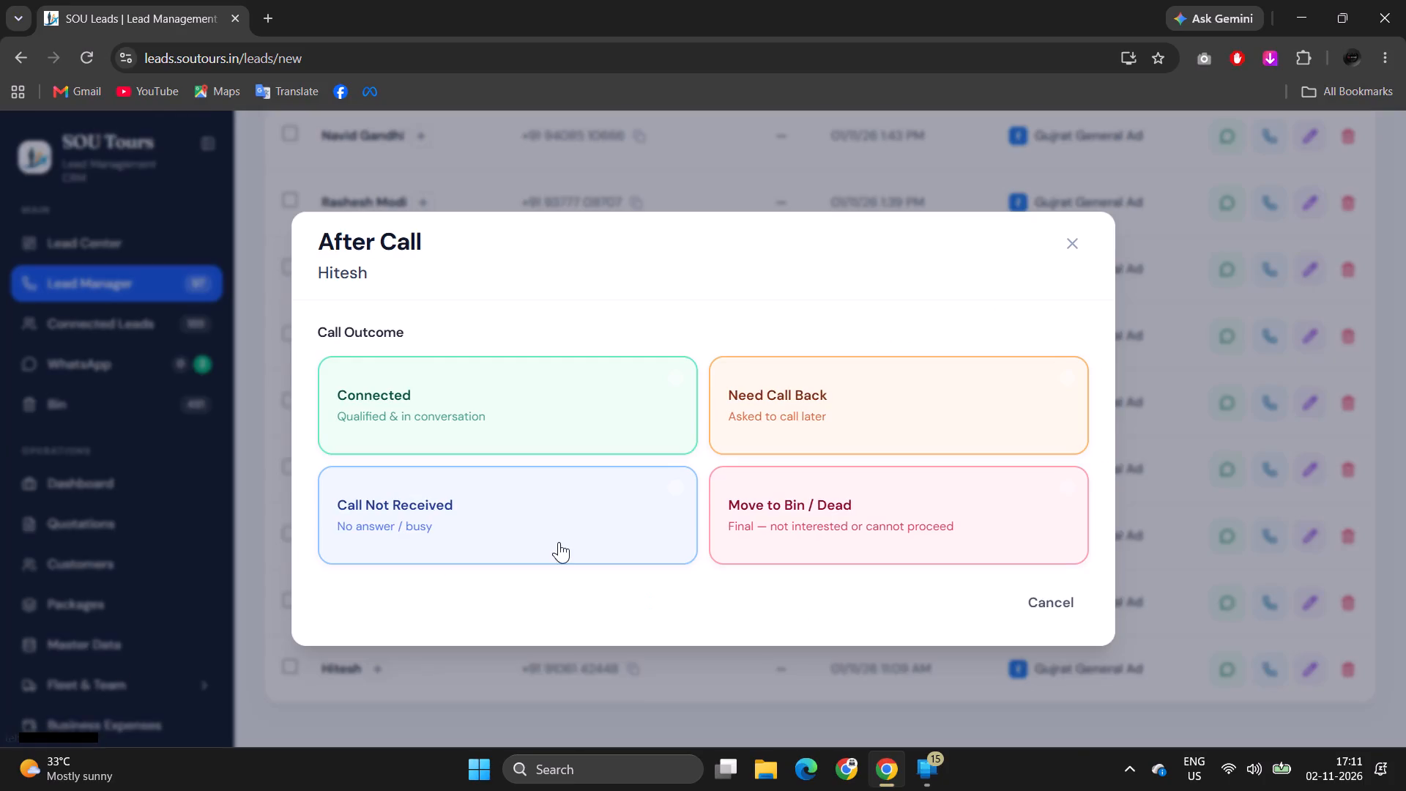
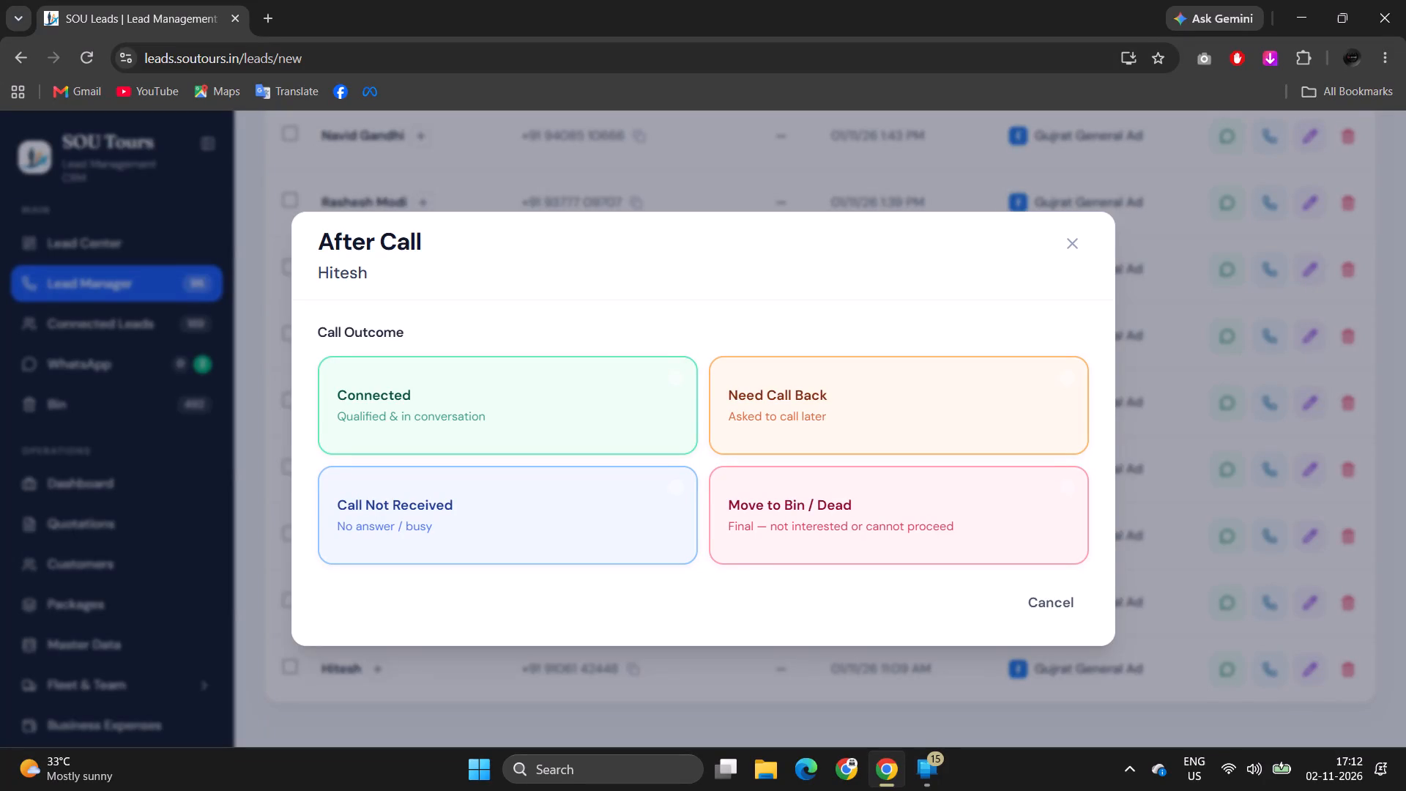
Record the 01/11/26 11:09 AM lead's call as Connected with preferred month November, and choose to send a package now.
left_click_drag(419, 241, 308, 245)
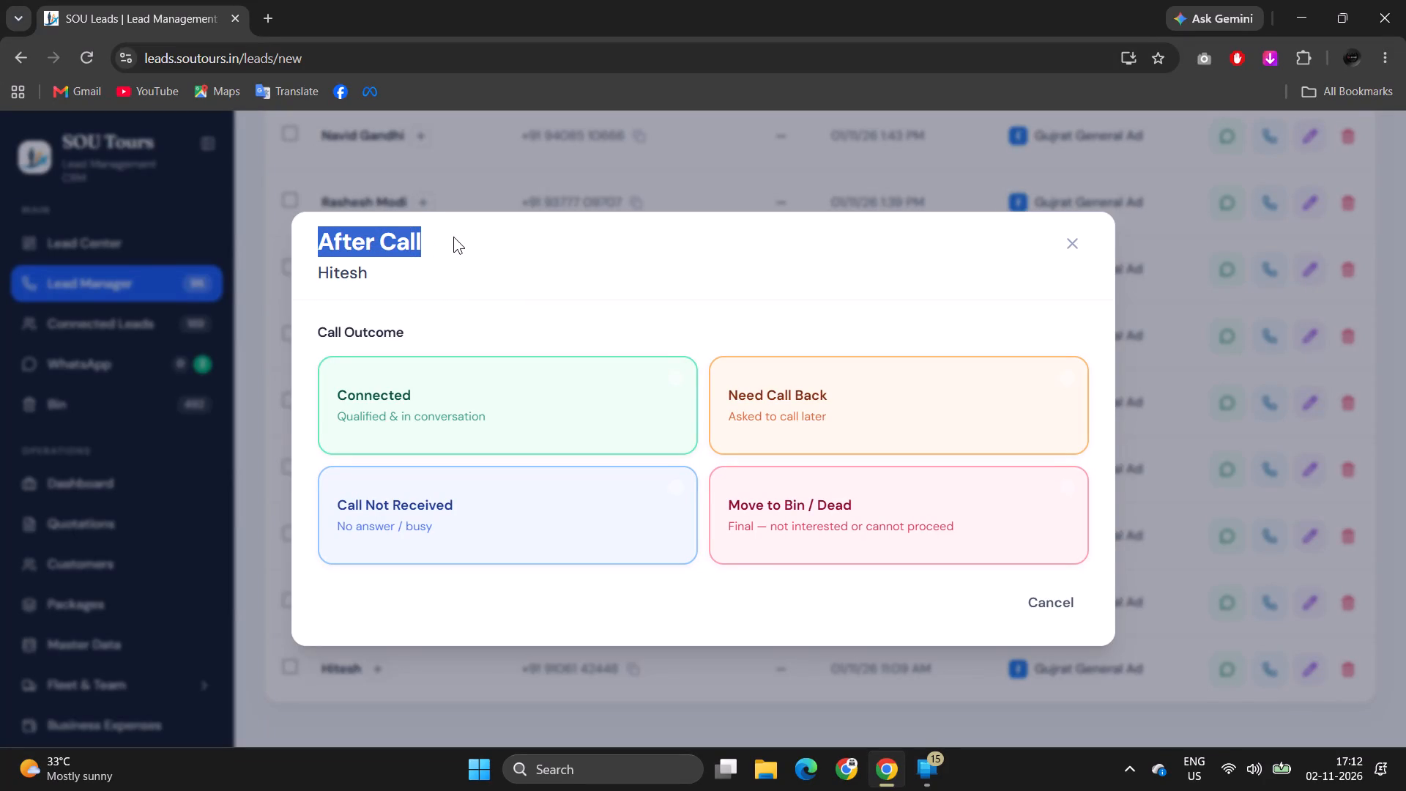
left_click(425, 381)
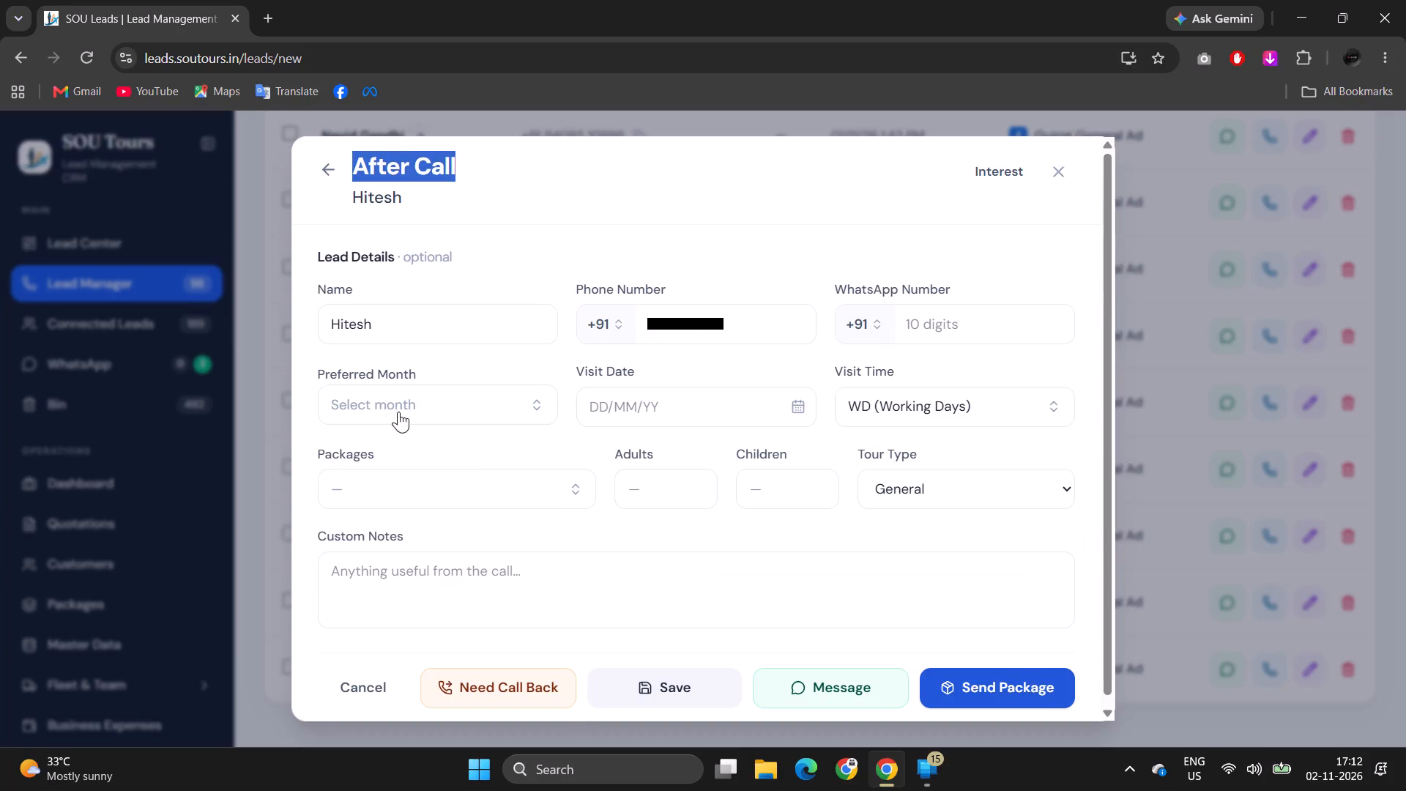
left_click(397, 402)
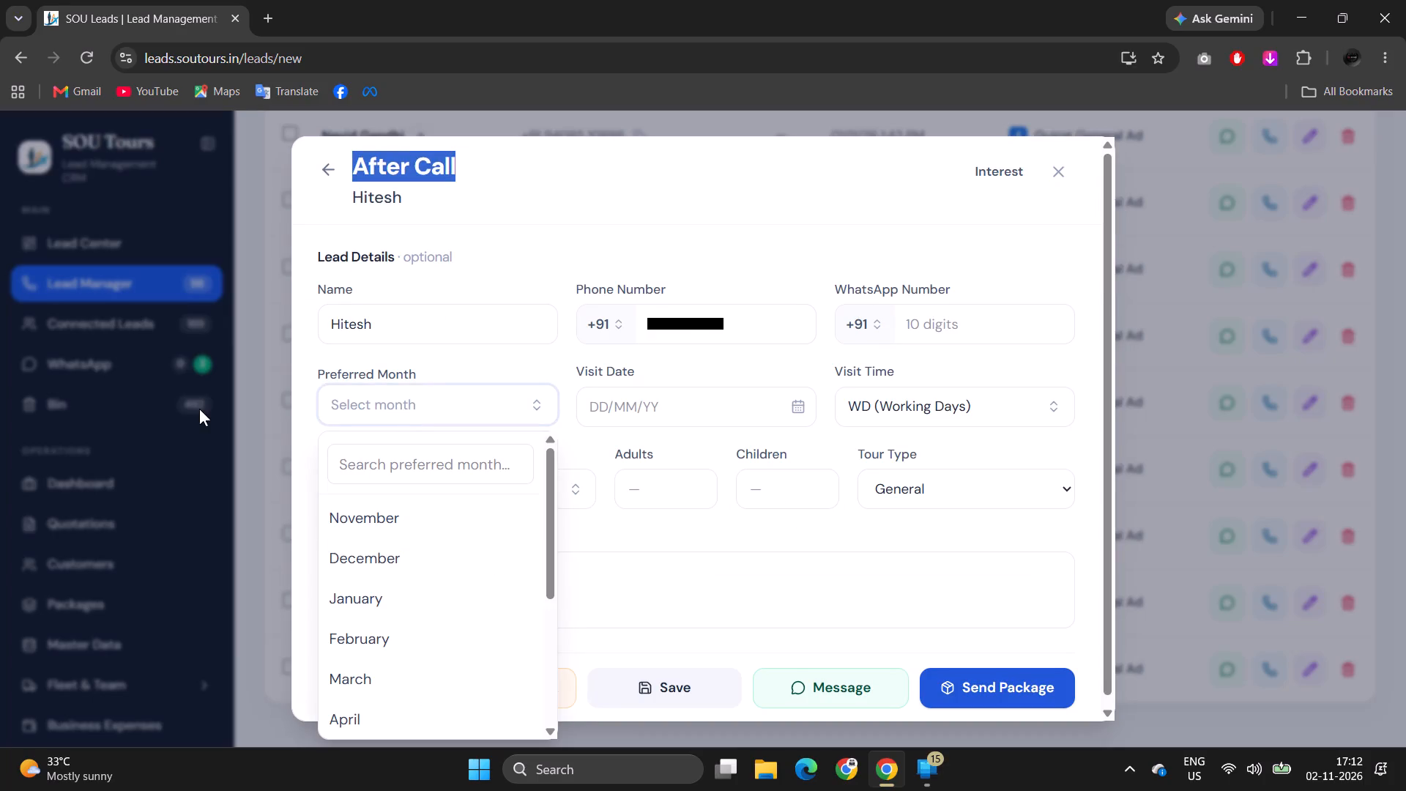
left_click(444, 525)
left_click(953, 678)
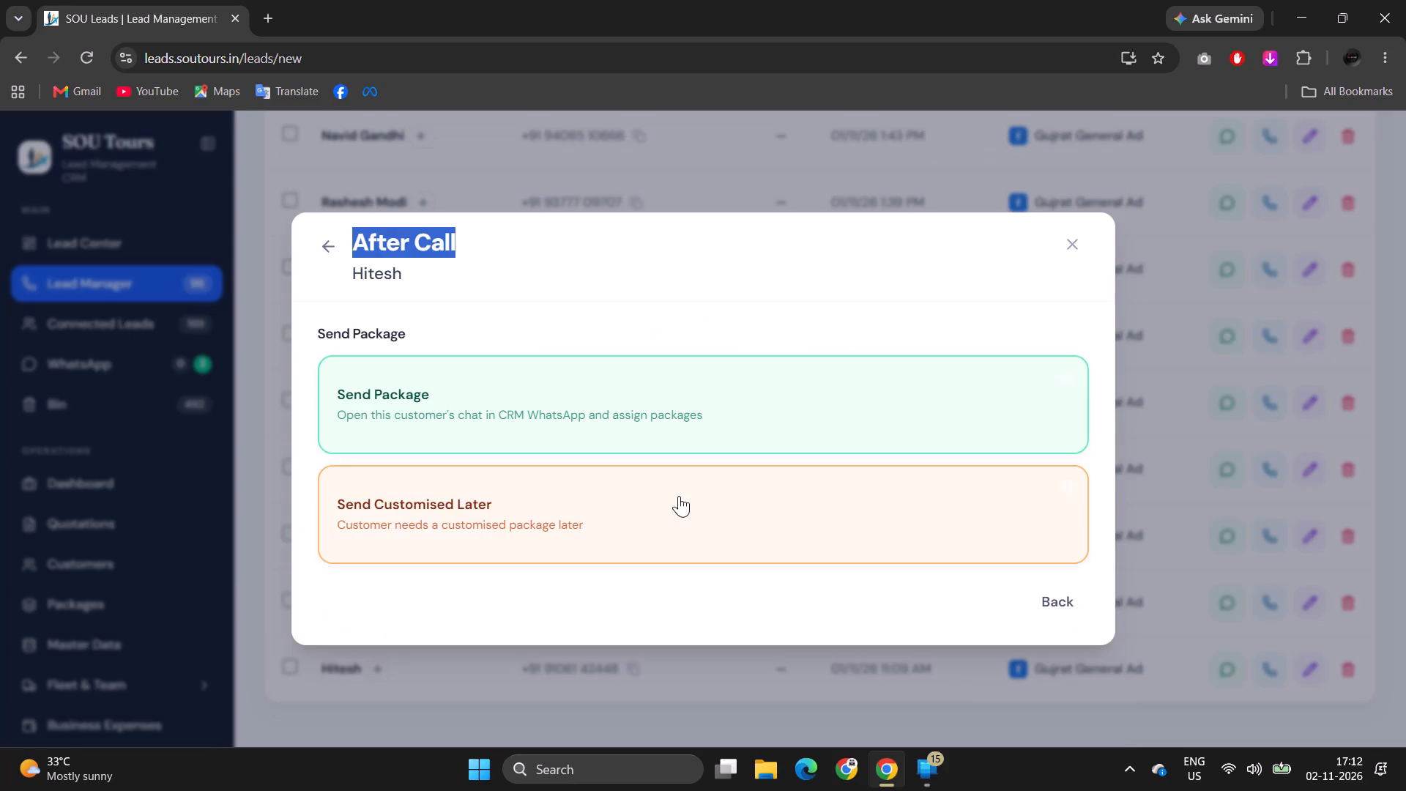
left_click(434, 390)
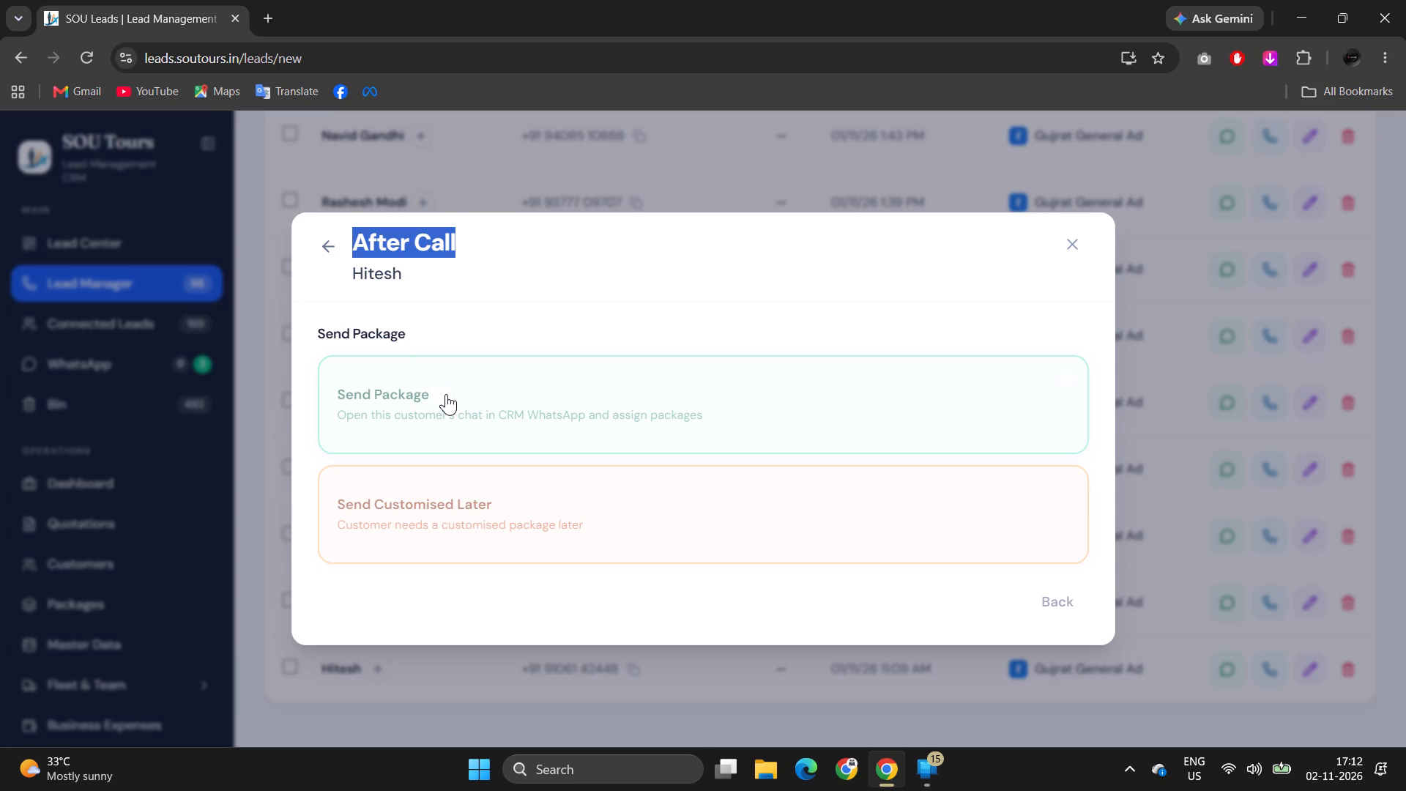
Assign the four most-selling (BO) GOLD General packages to the lead: 1N2D and 2N3D Hotels, 1N2D and 2N3D Resorts.
left_click(308, 303)
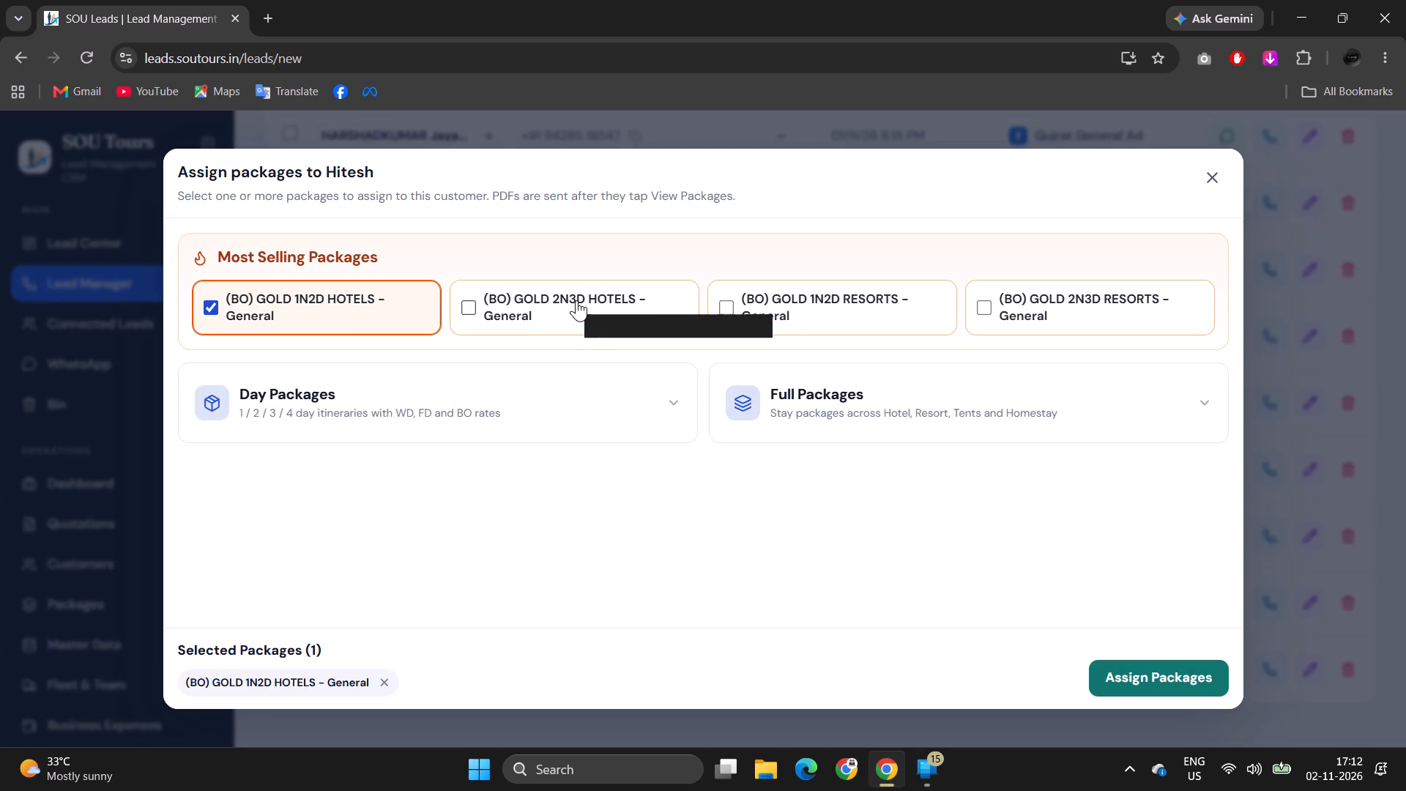
left_click(575, 300)
left_click(809, 311)
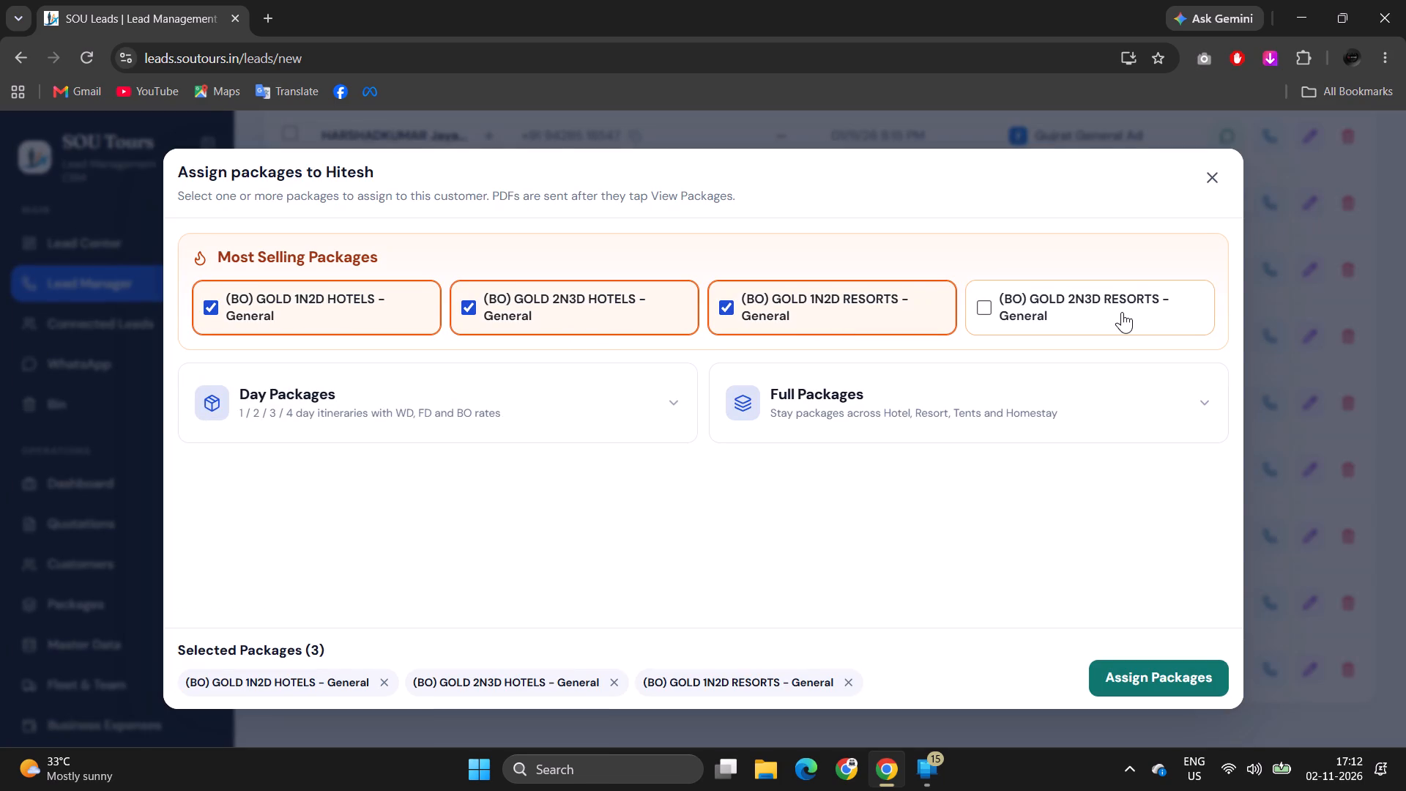
left_click(1120, 312)
left_click(1145, 679)
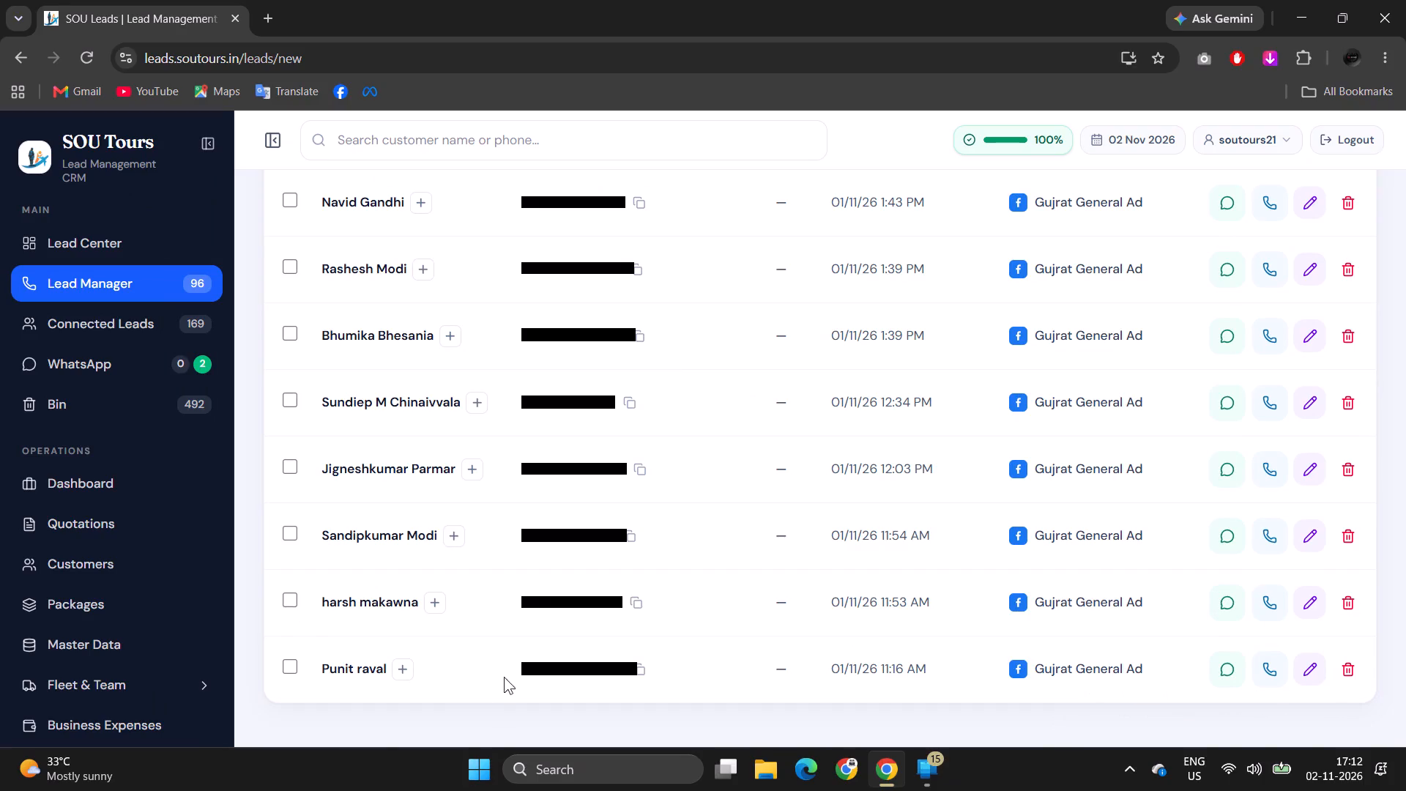
Look through today's and yesterday's remaining Gujrat General Ad leads in the list.
scroll(305, 633, "up", 7)
scroll(633, 624, "up", 4)
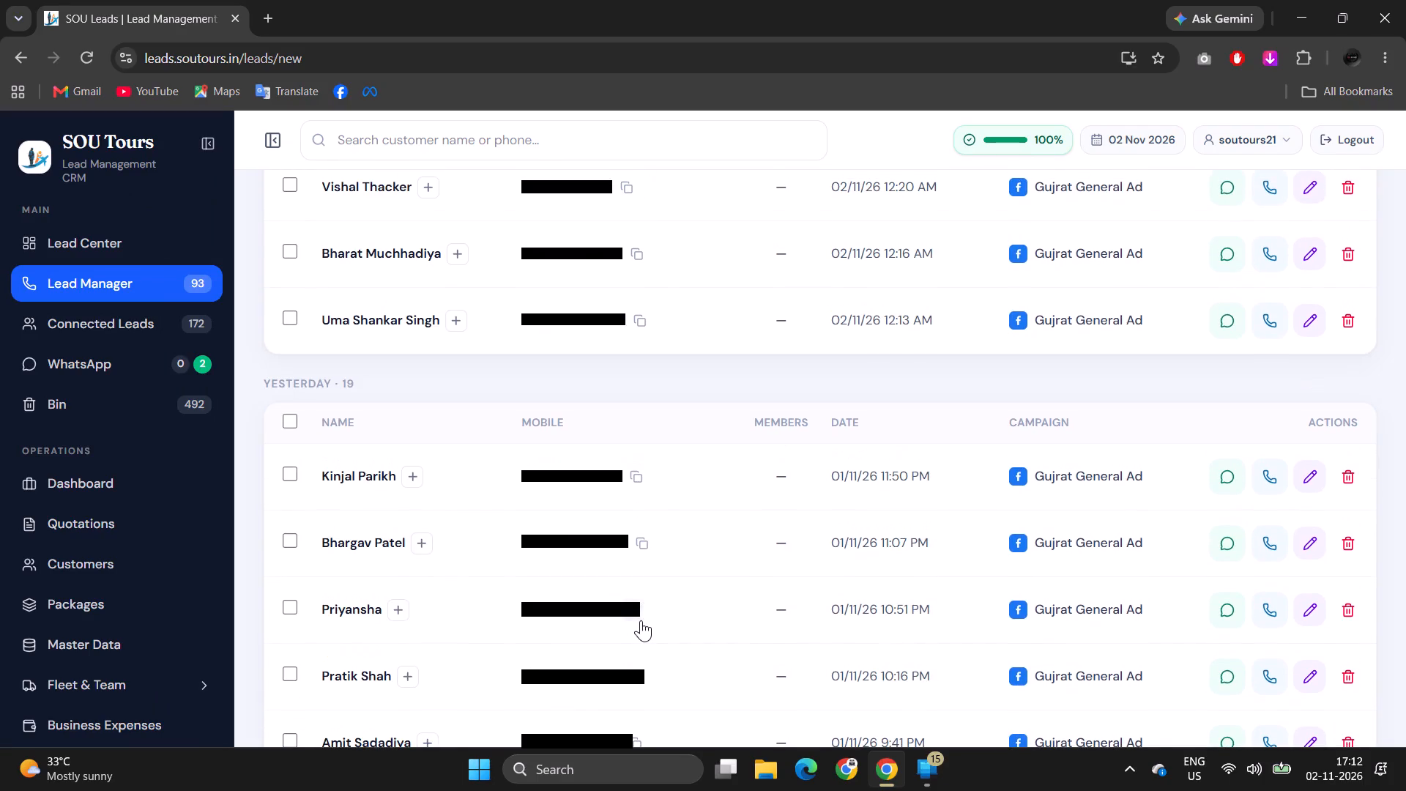
scroll(640, 620, "down", 12)
scroll(640, 620, "up", 18)
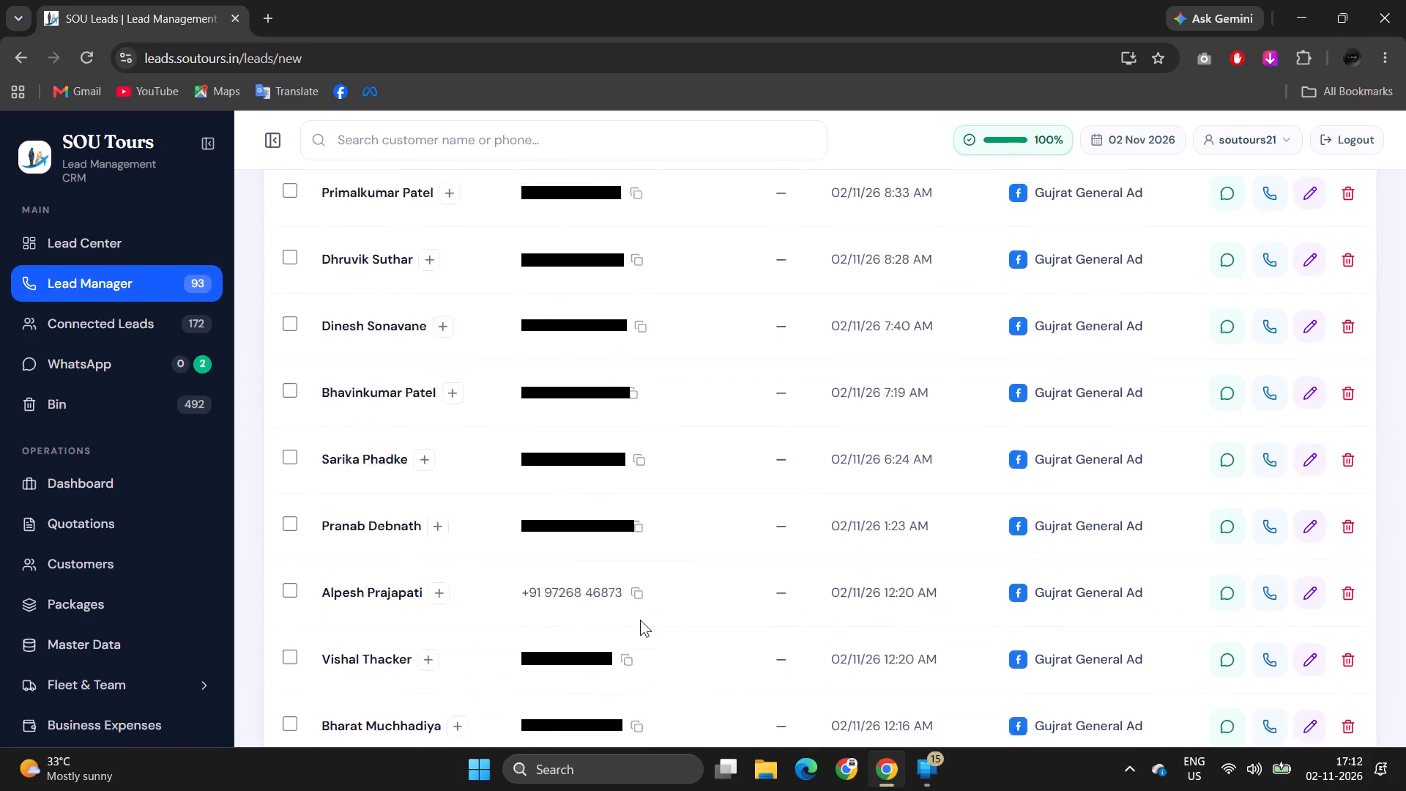
scroll(640, 620, "up", 19)
scroll(640, 620, "down", 9)
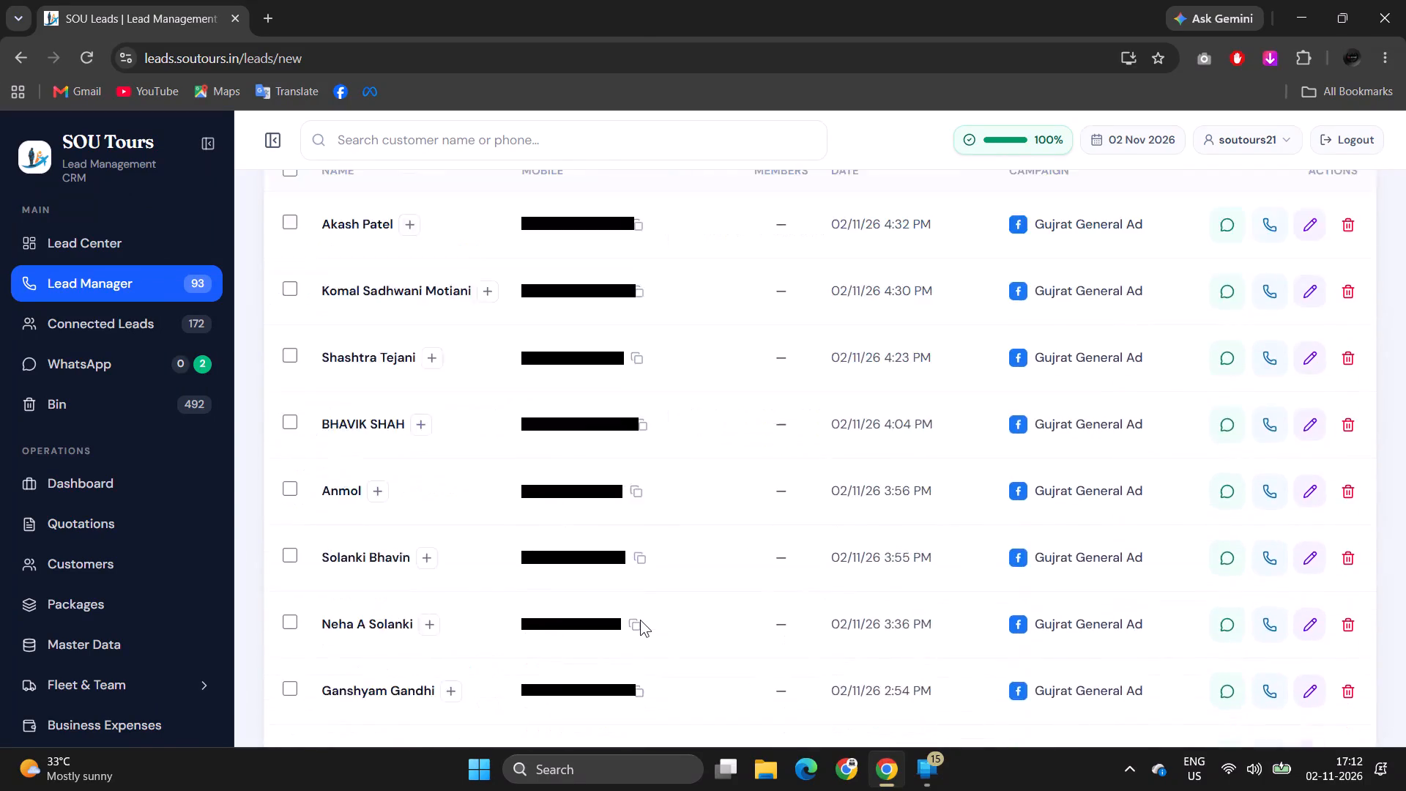
scroll(640, 620, "down", 18)
scroll(640, 620, "down", 4)
scroll(640, 620, "up", 4)
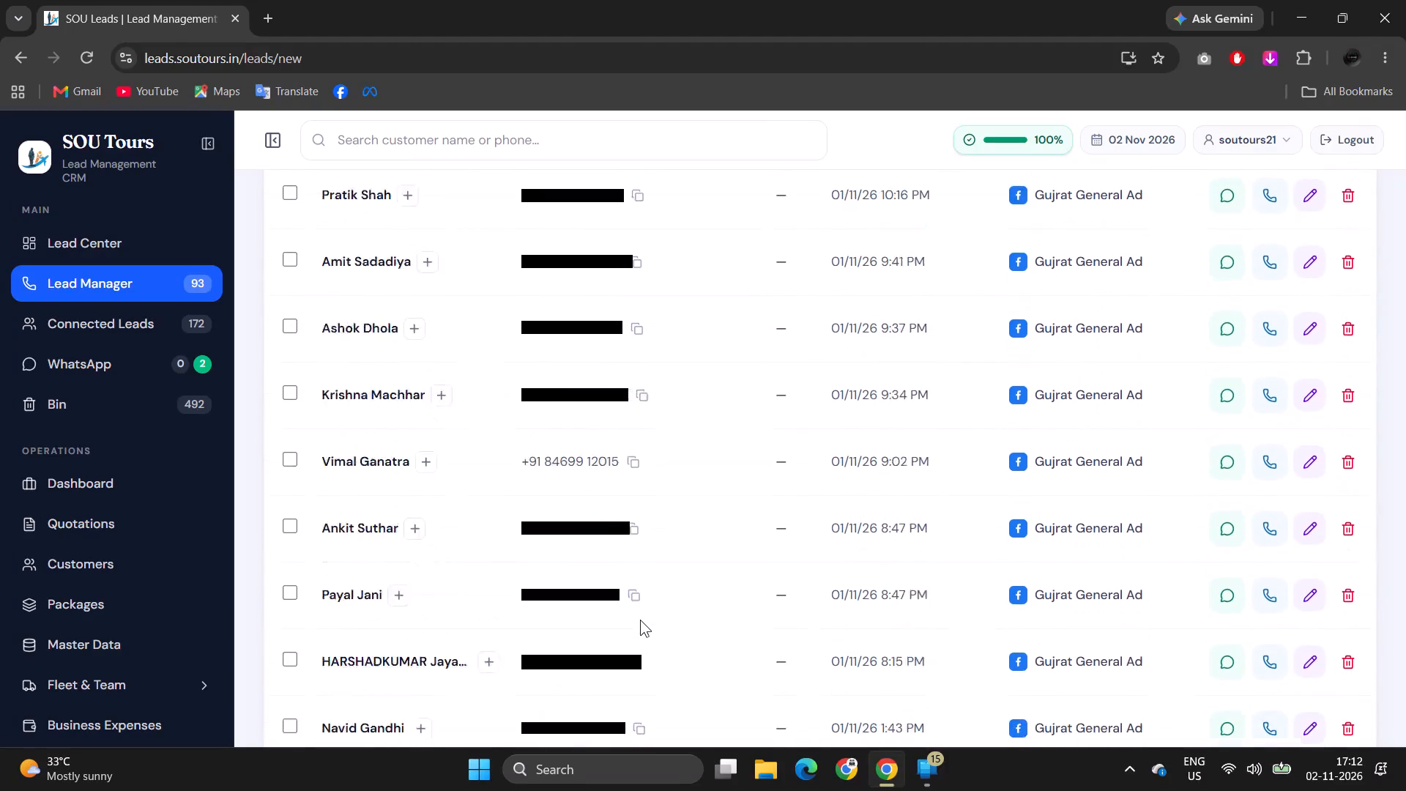
Call the last Gujrat General Ad lead in yesterday's list, dated 01/11/26 11:16 AM.
scroll(640, 620, "down", 19)
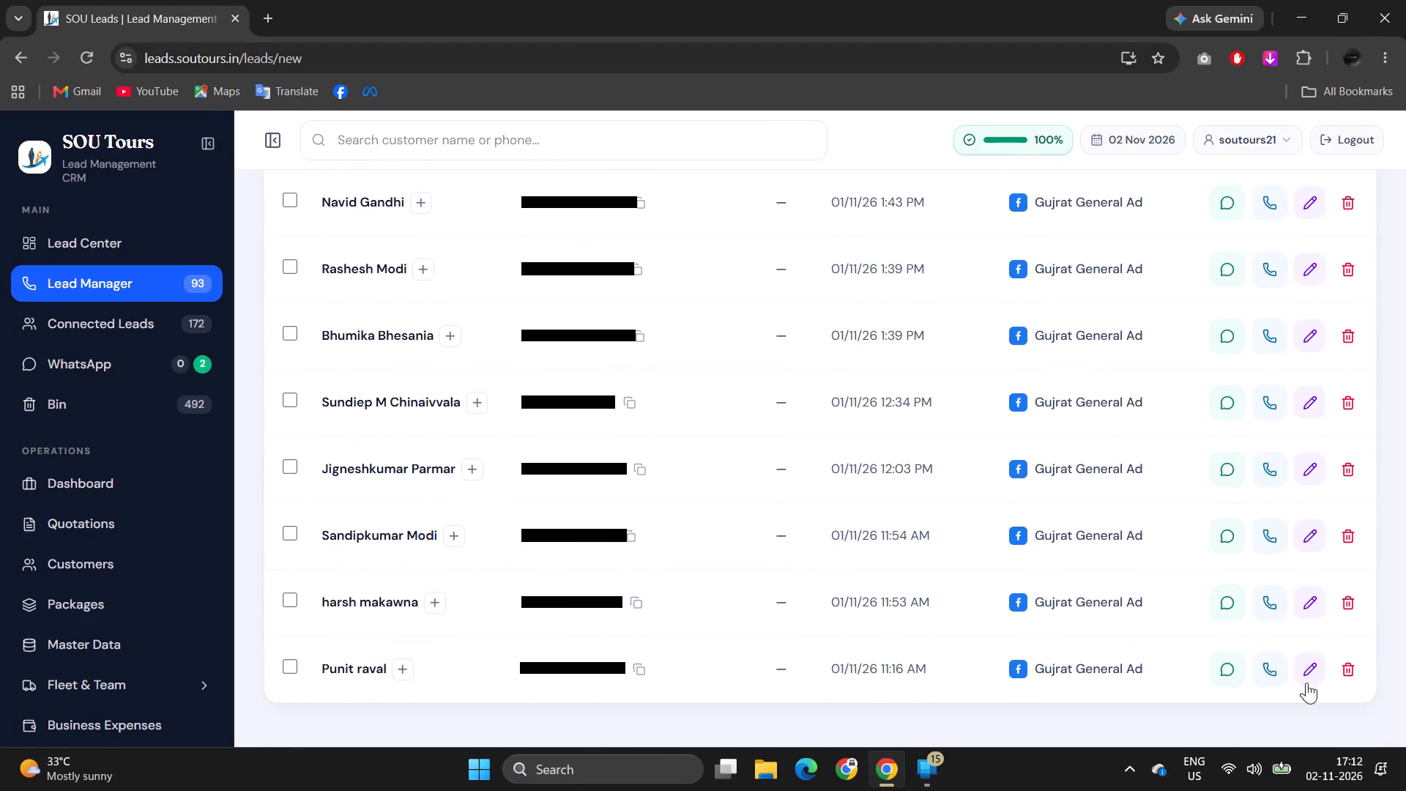
left_click(1262, 670)
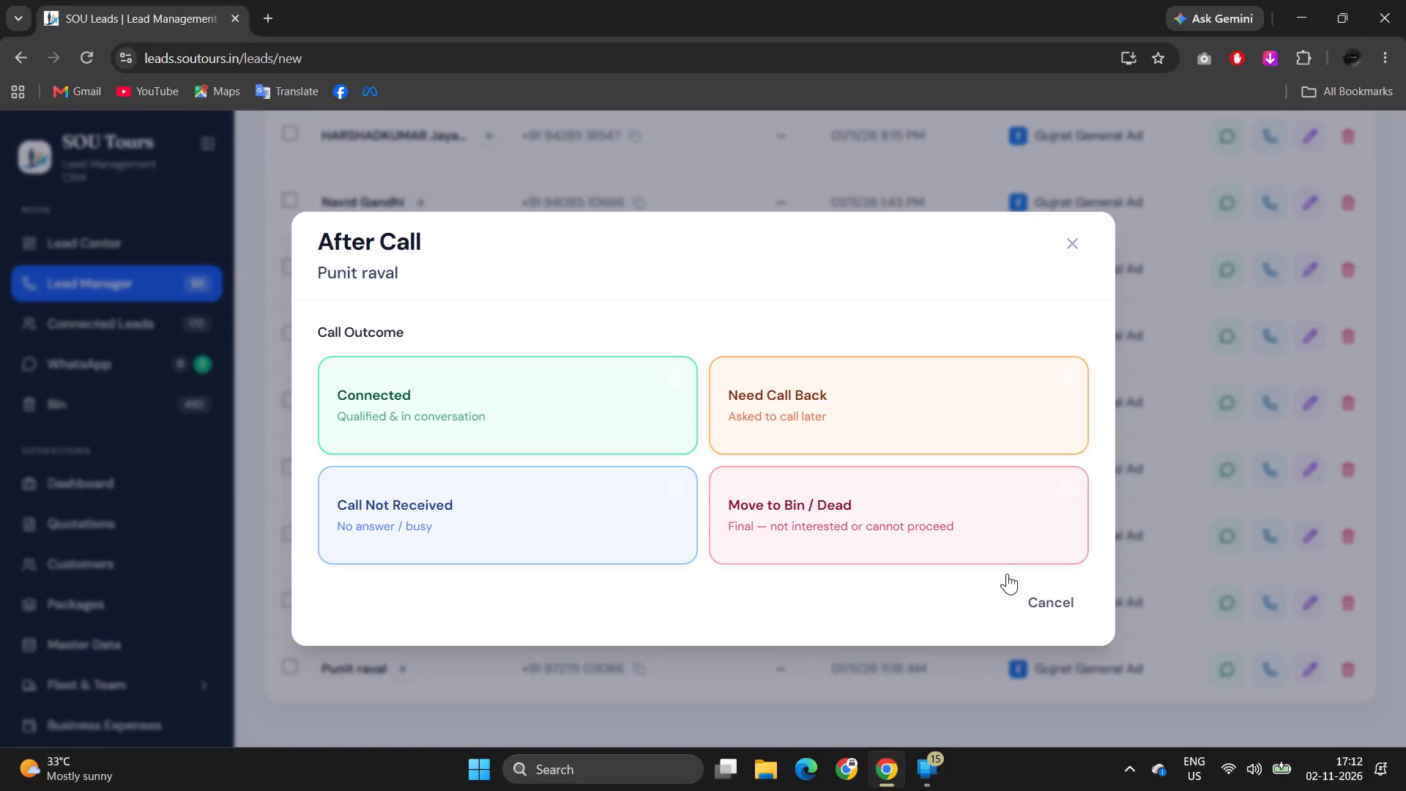
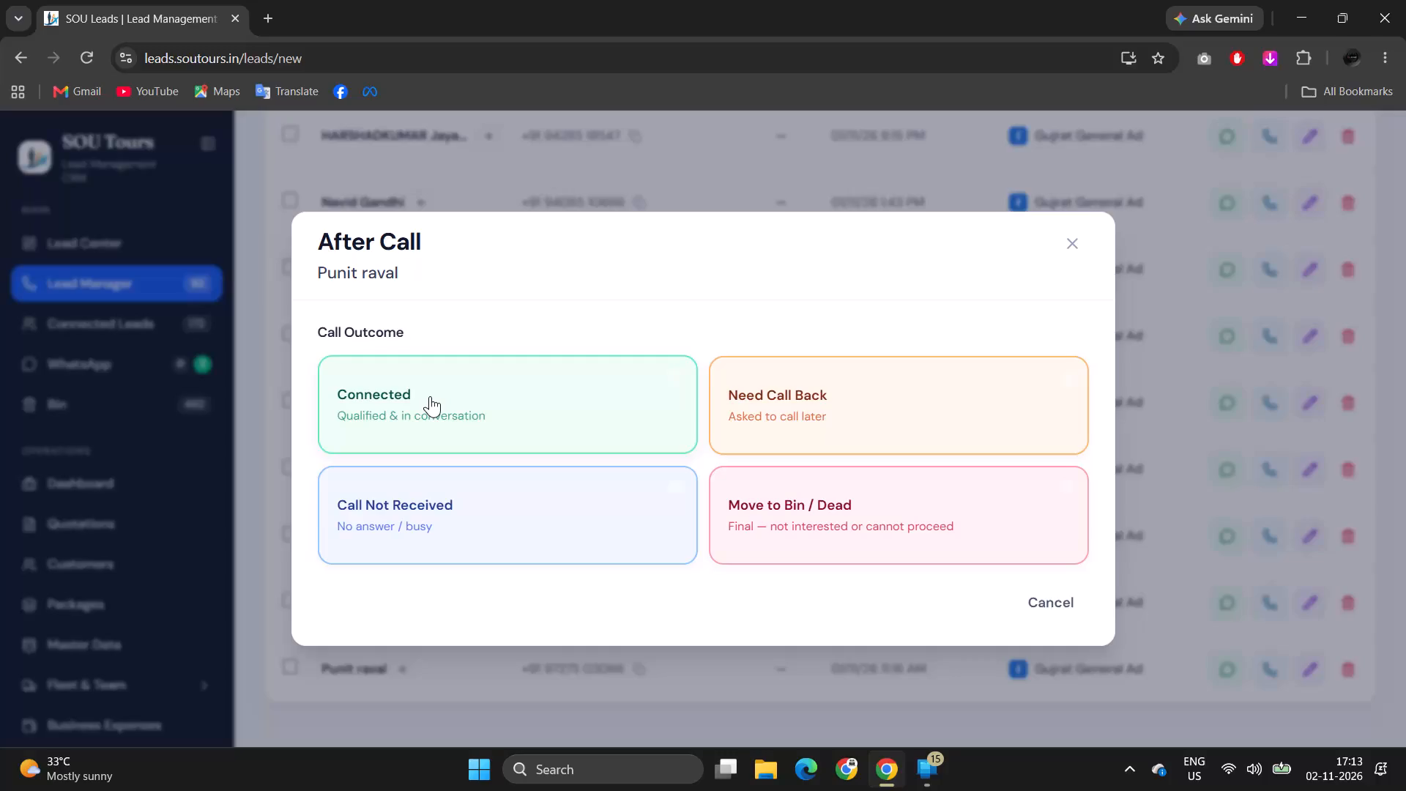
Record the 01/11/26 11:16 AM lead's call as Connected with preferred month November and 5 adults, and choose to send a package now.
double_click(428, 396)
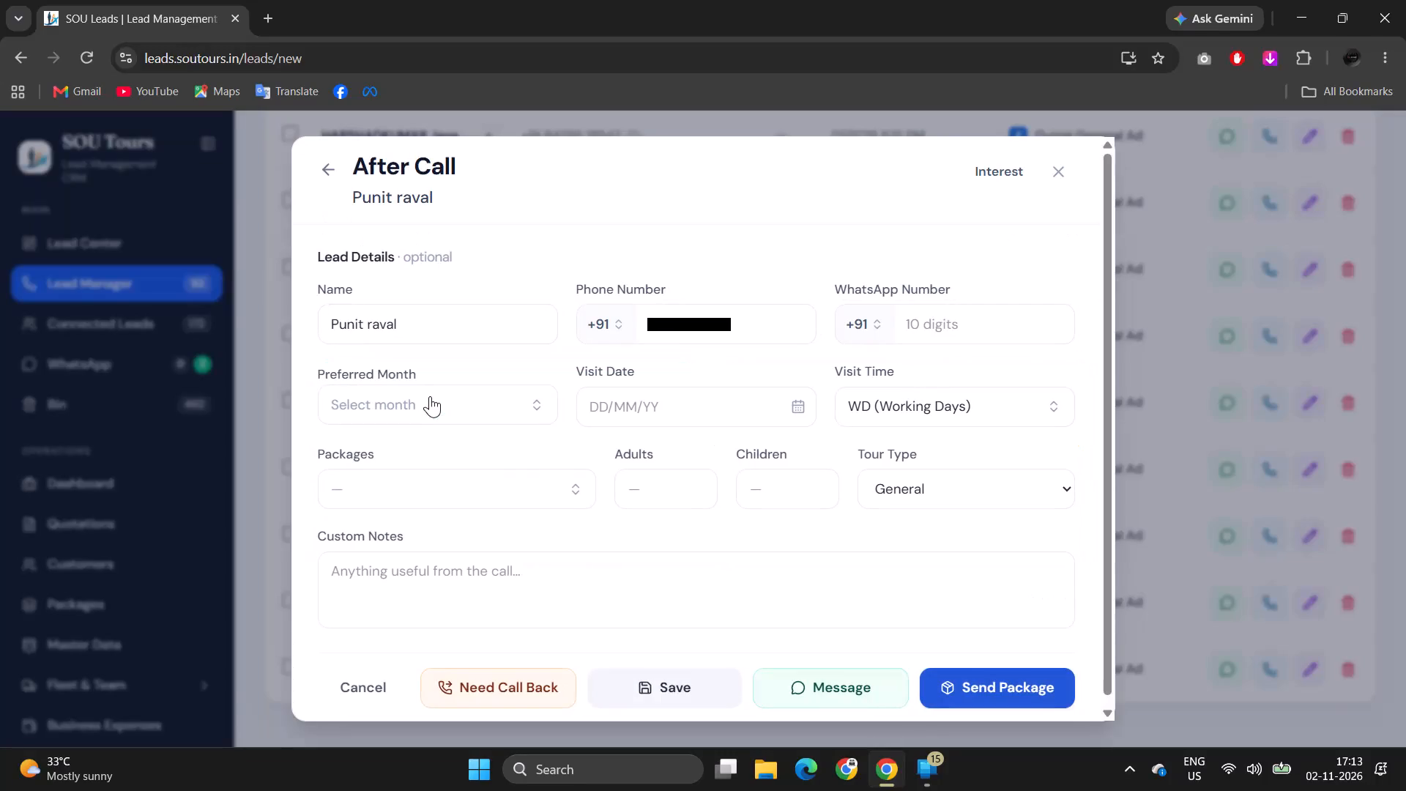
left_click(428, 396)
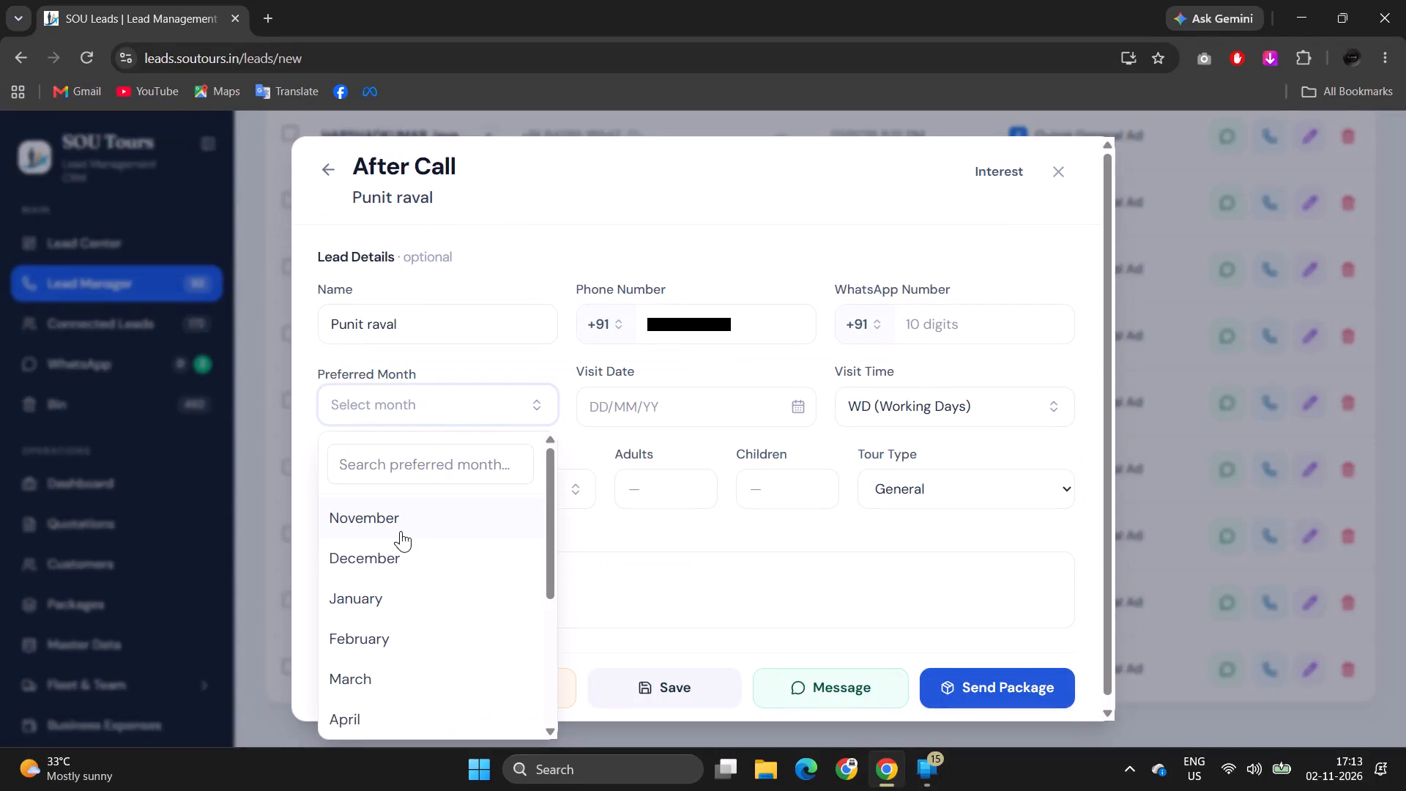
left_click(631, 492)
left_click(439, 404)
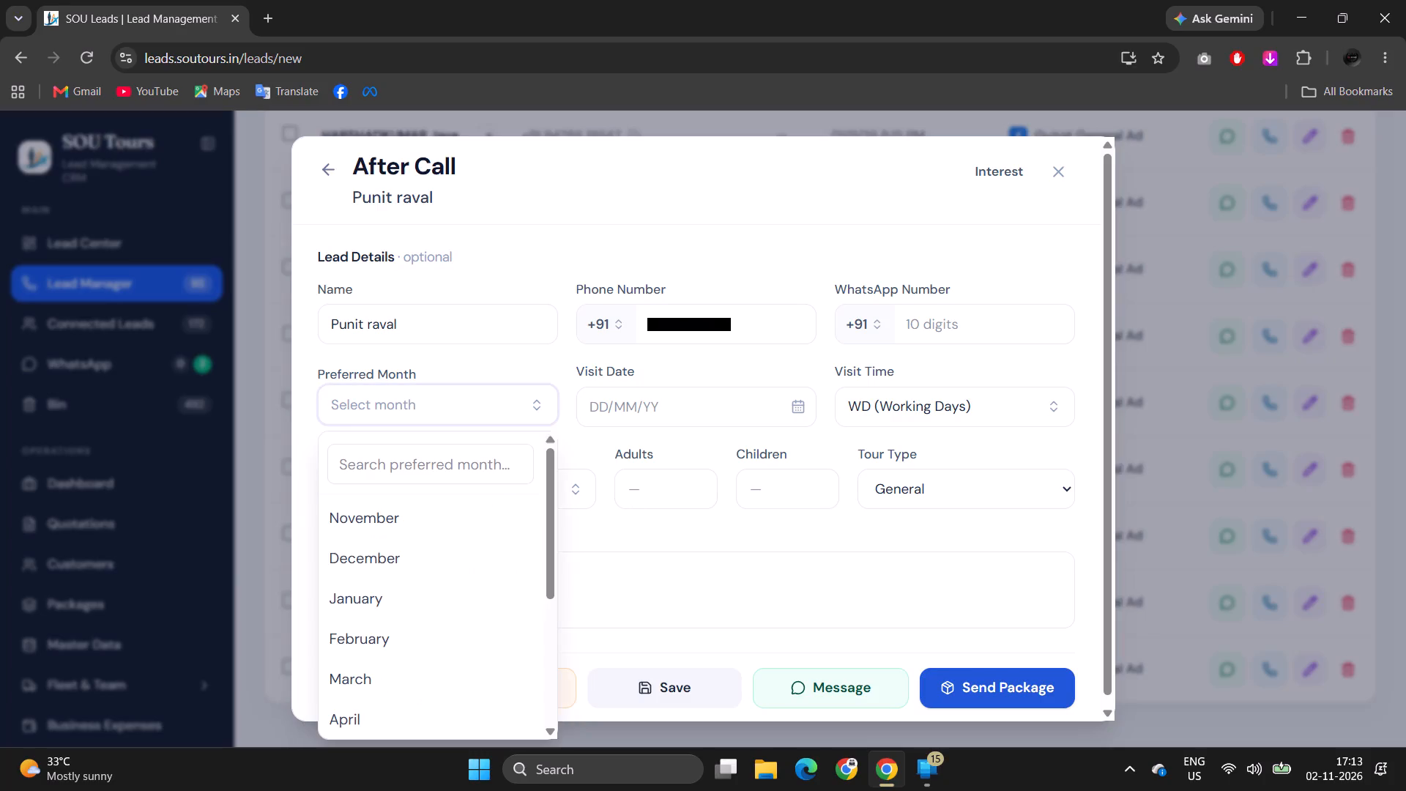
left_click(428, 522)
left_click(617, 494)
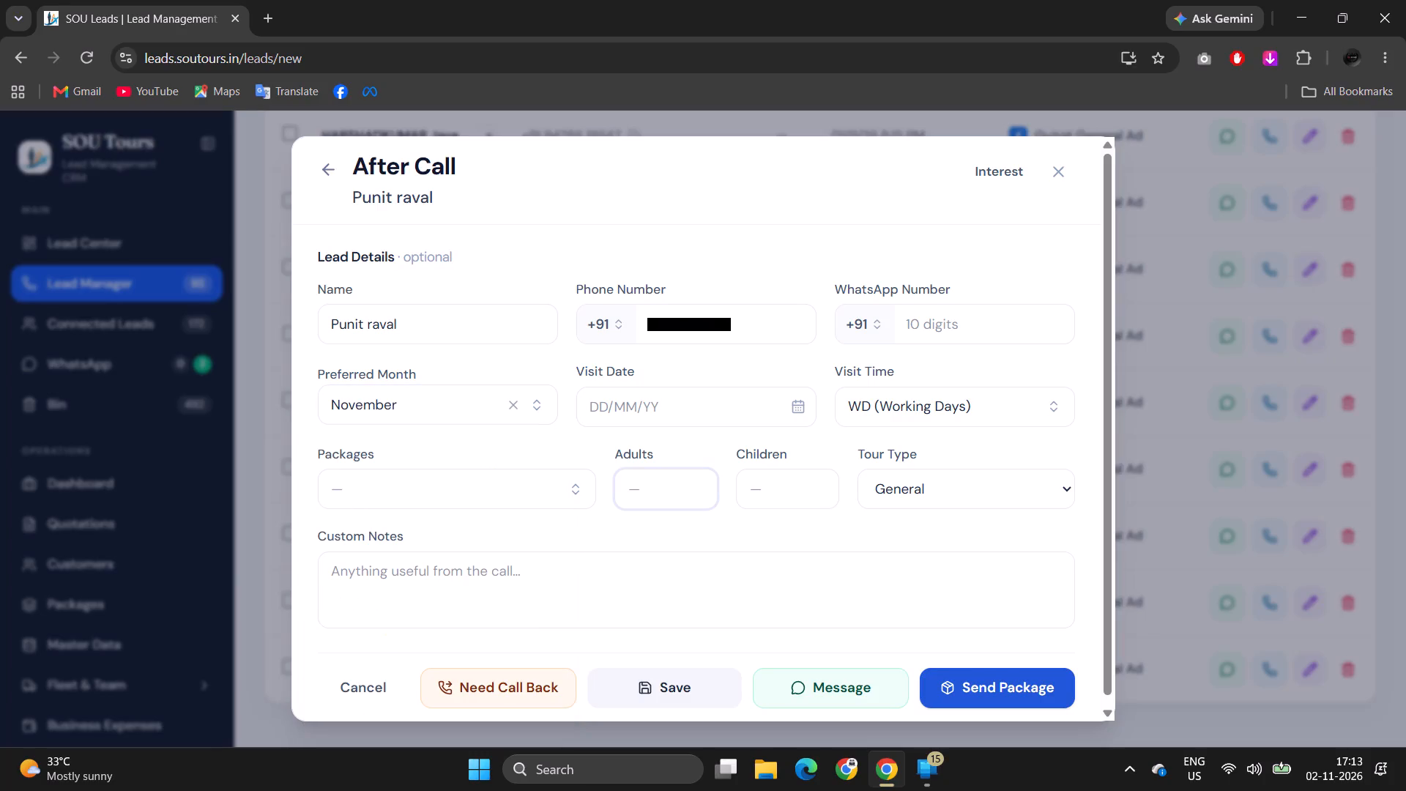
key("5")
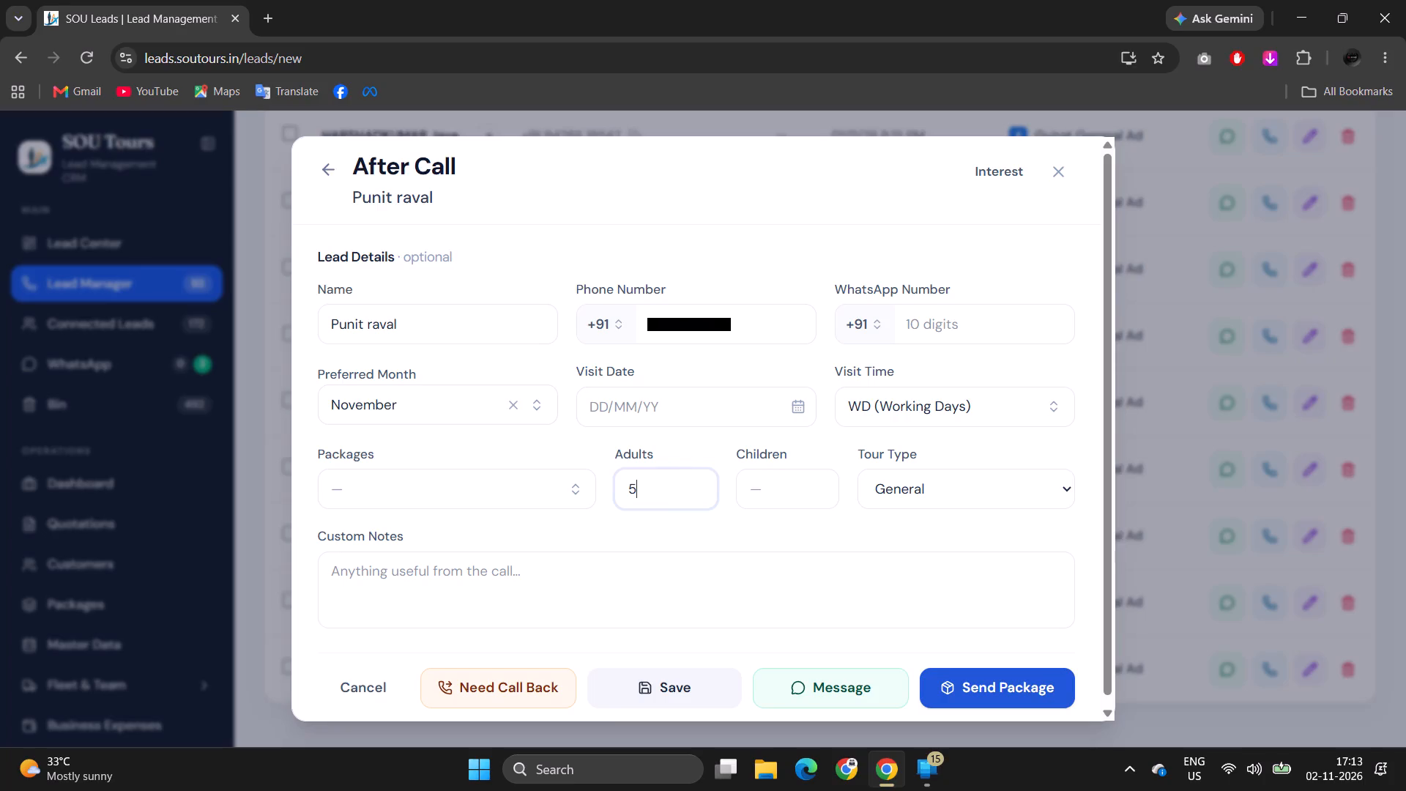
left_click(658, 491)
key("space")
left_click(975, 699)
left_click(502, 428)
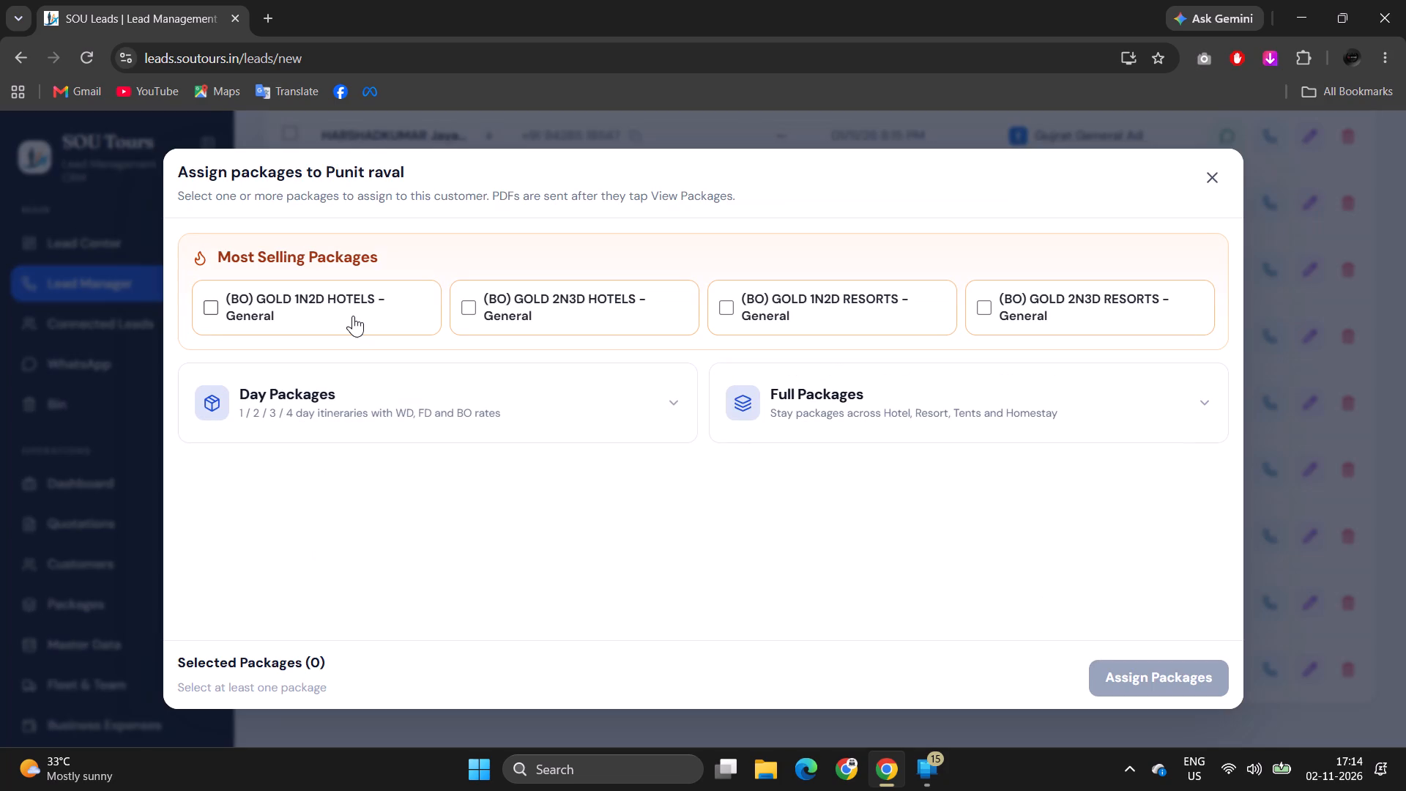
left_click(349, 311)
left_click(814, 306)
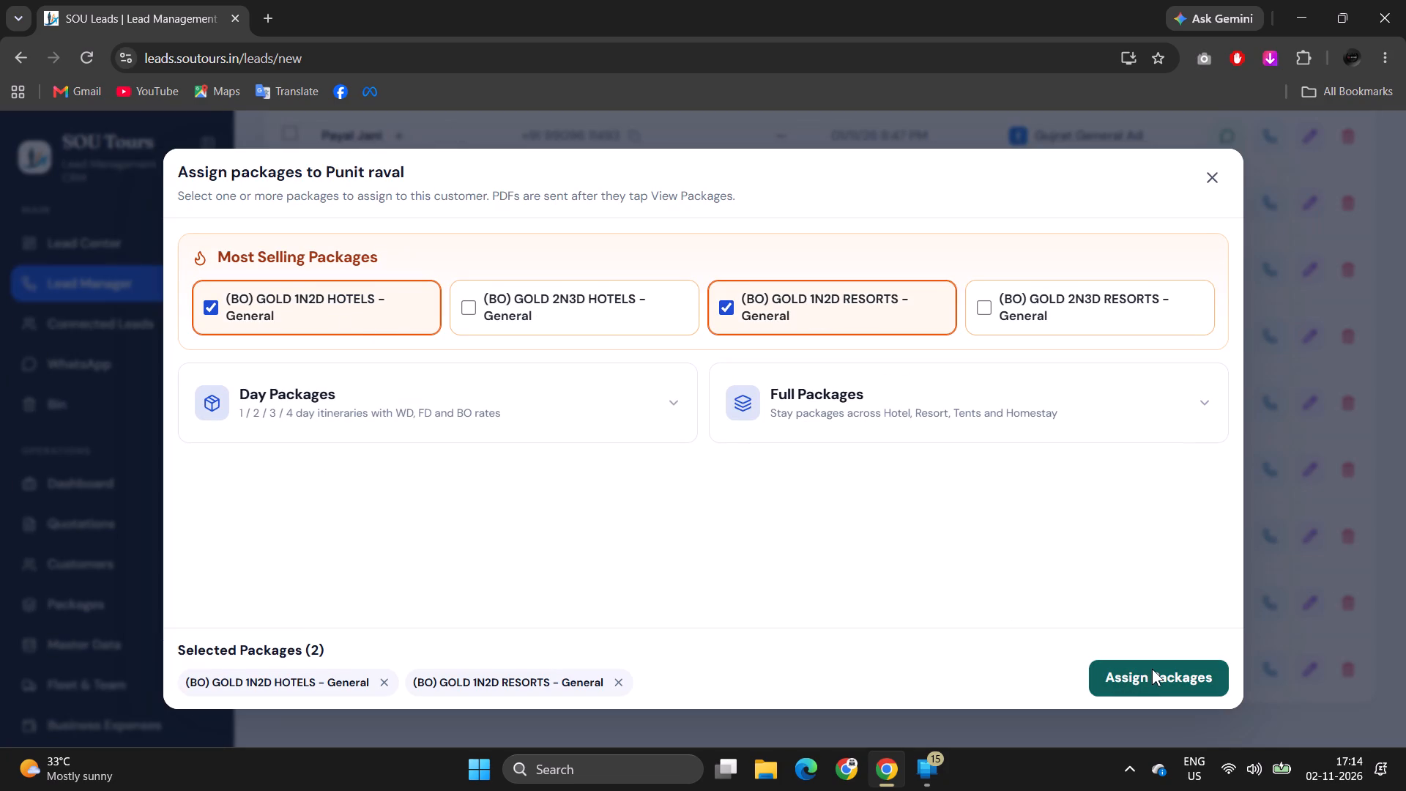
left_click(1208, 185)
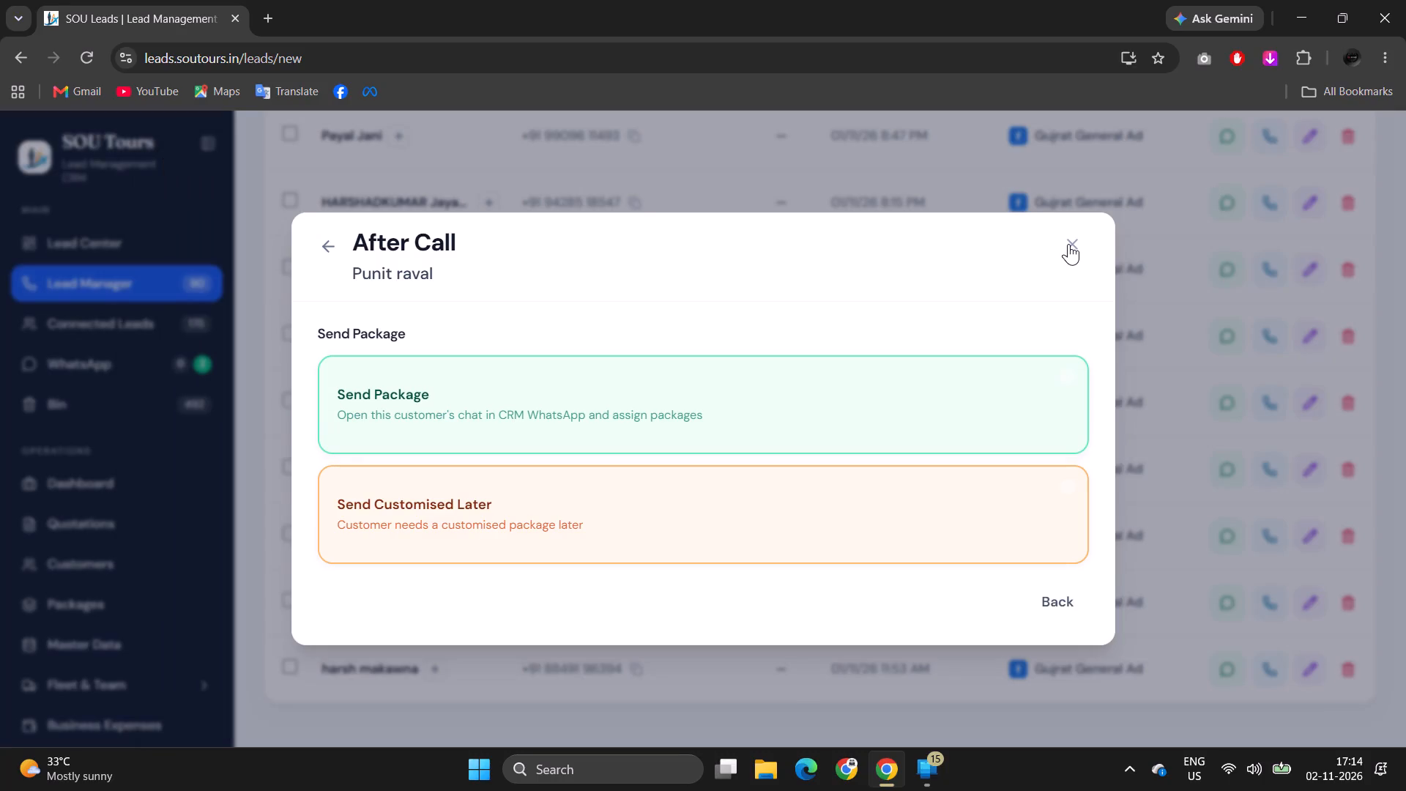
Go back to the lead's call outcome and move the lead to Bin / Dead without a reason or note.
left_click(325, 245)
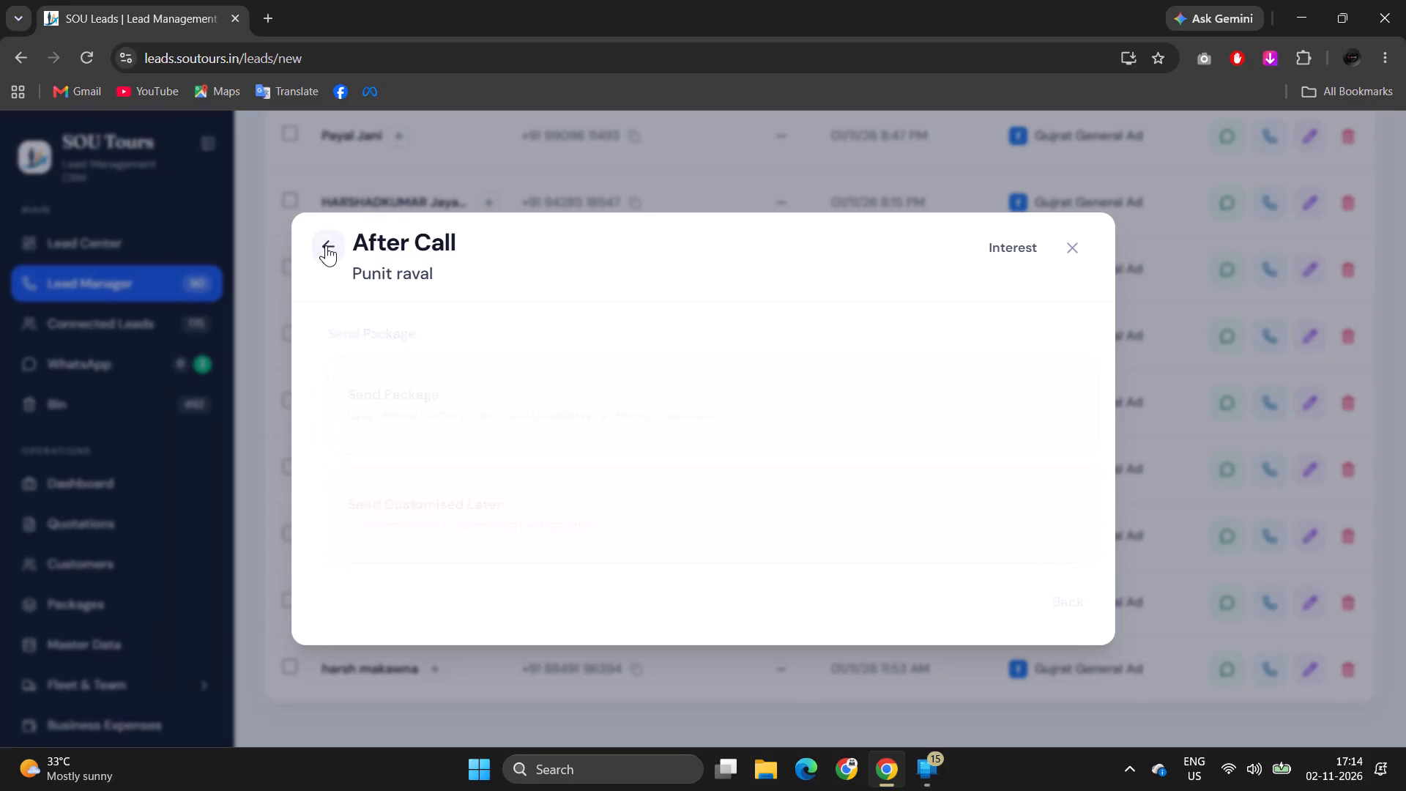
left_click(331, 166)
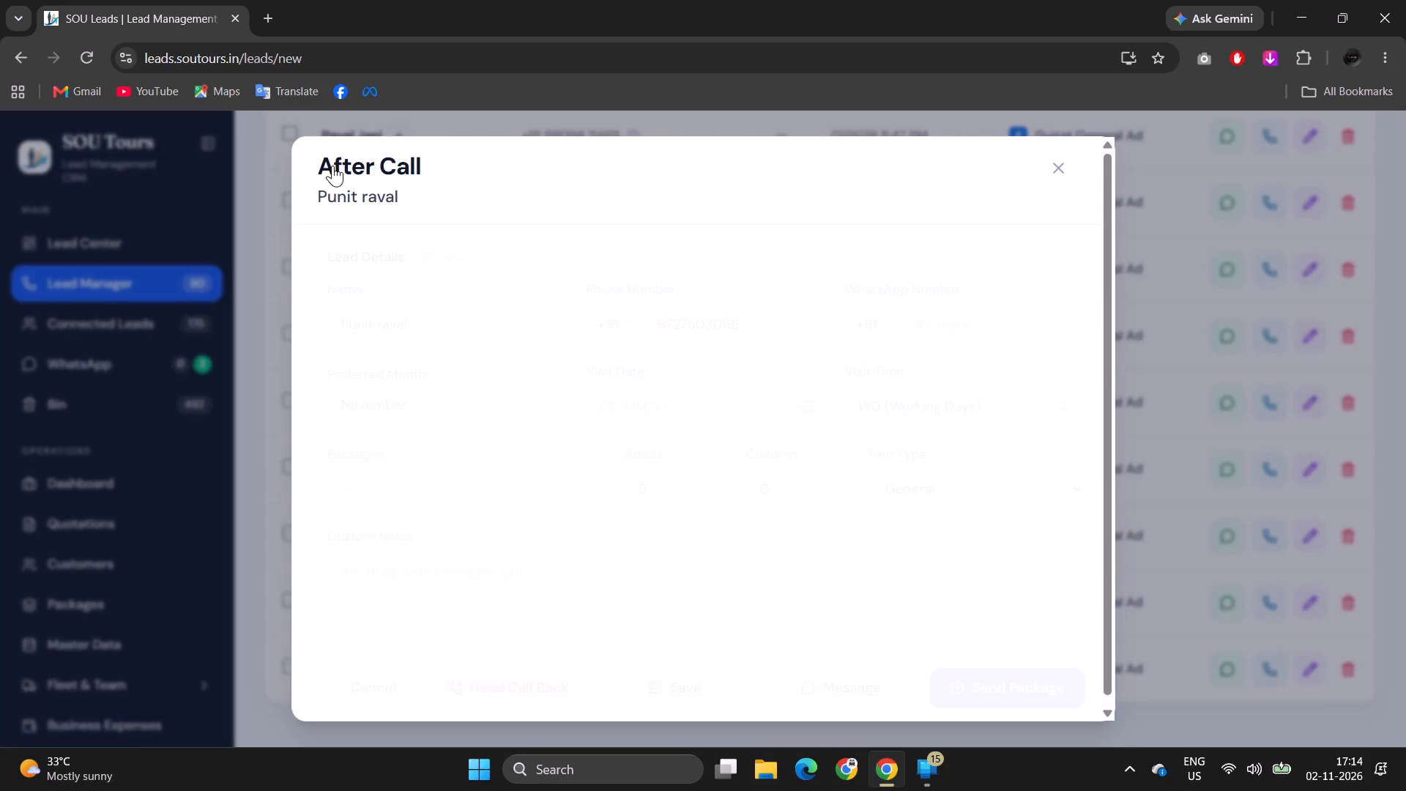
left_click(866, 475)
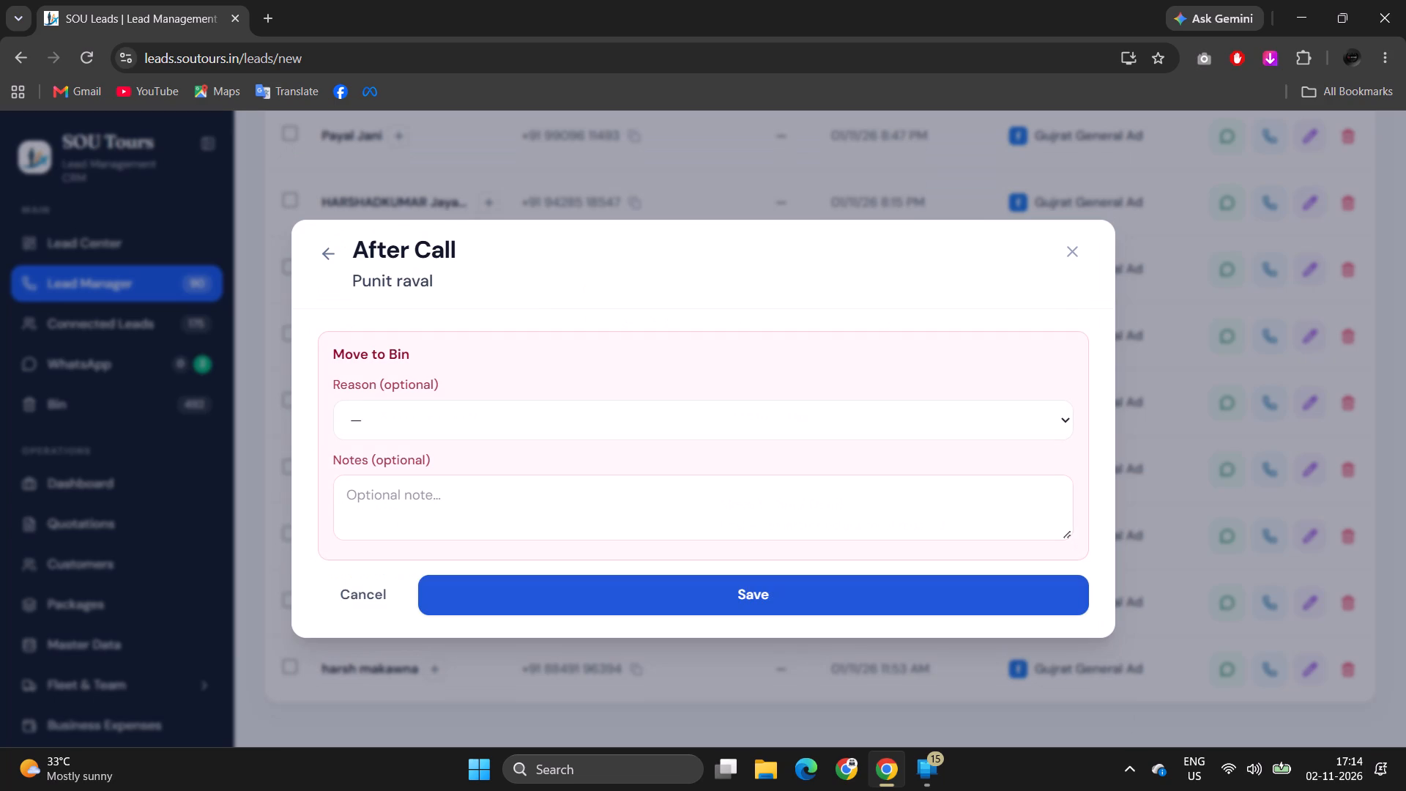
left_click(822, 586)
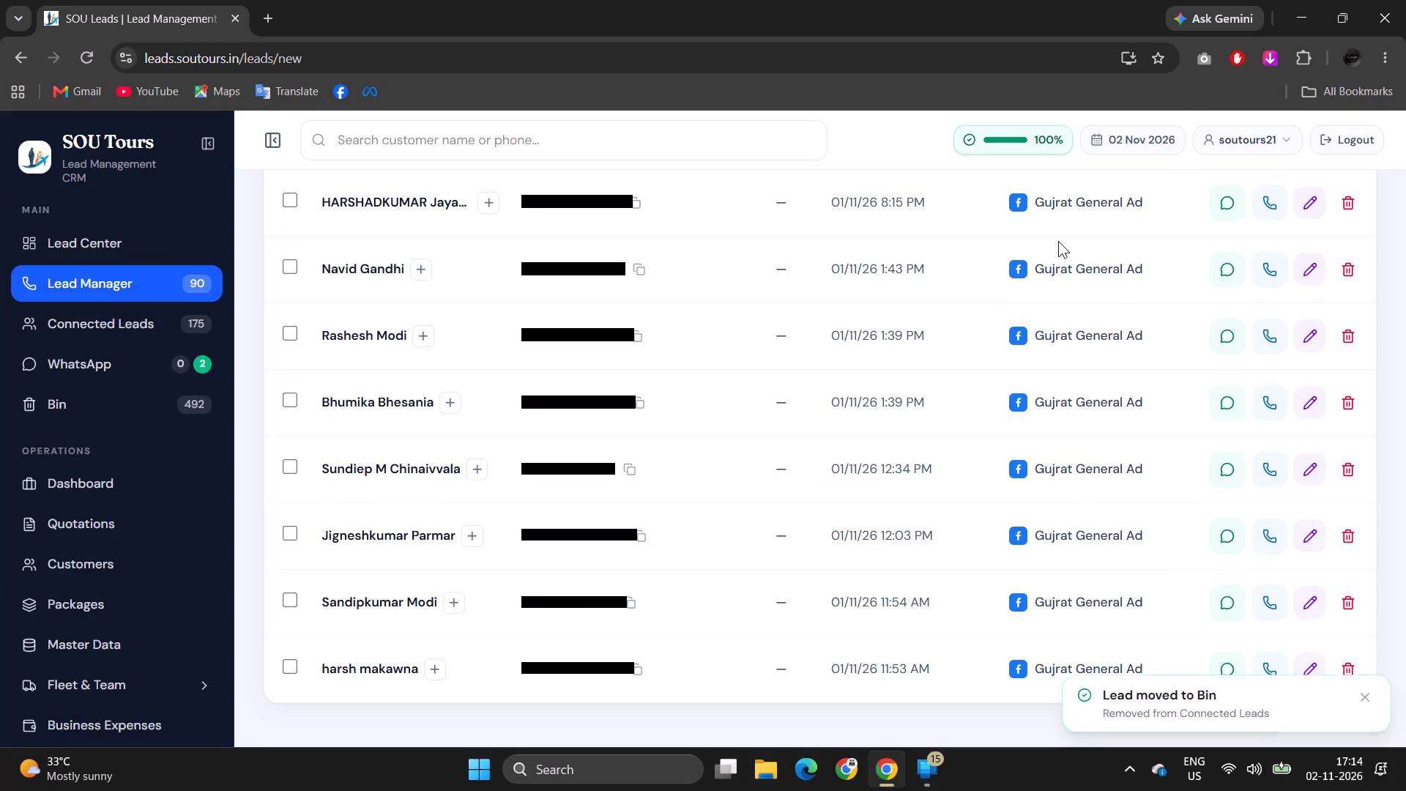
Call the last Gujrat General Ad lead in yesterday's list, dated 01/11/26 11:53 AM.
scroll(879, 589, "down", 4)
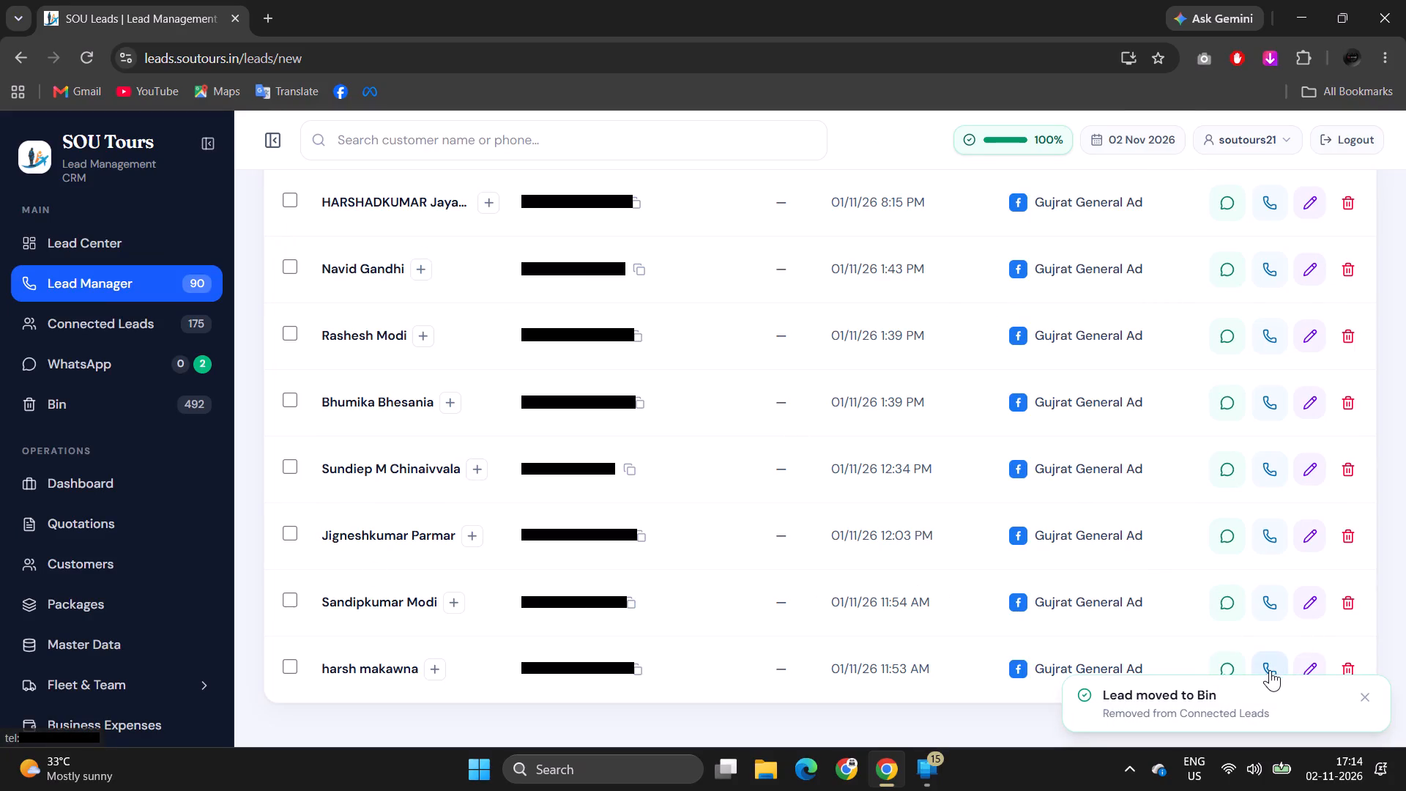
left_click(1268, 667)
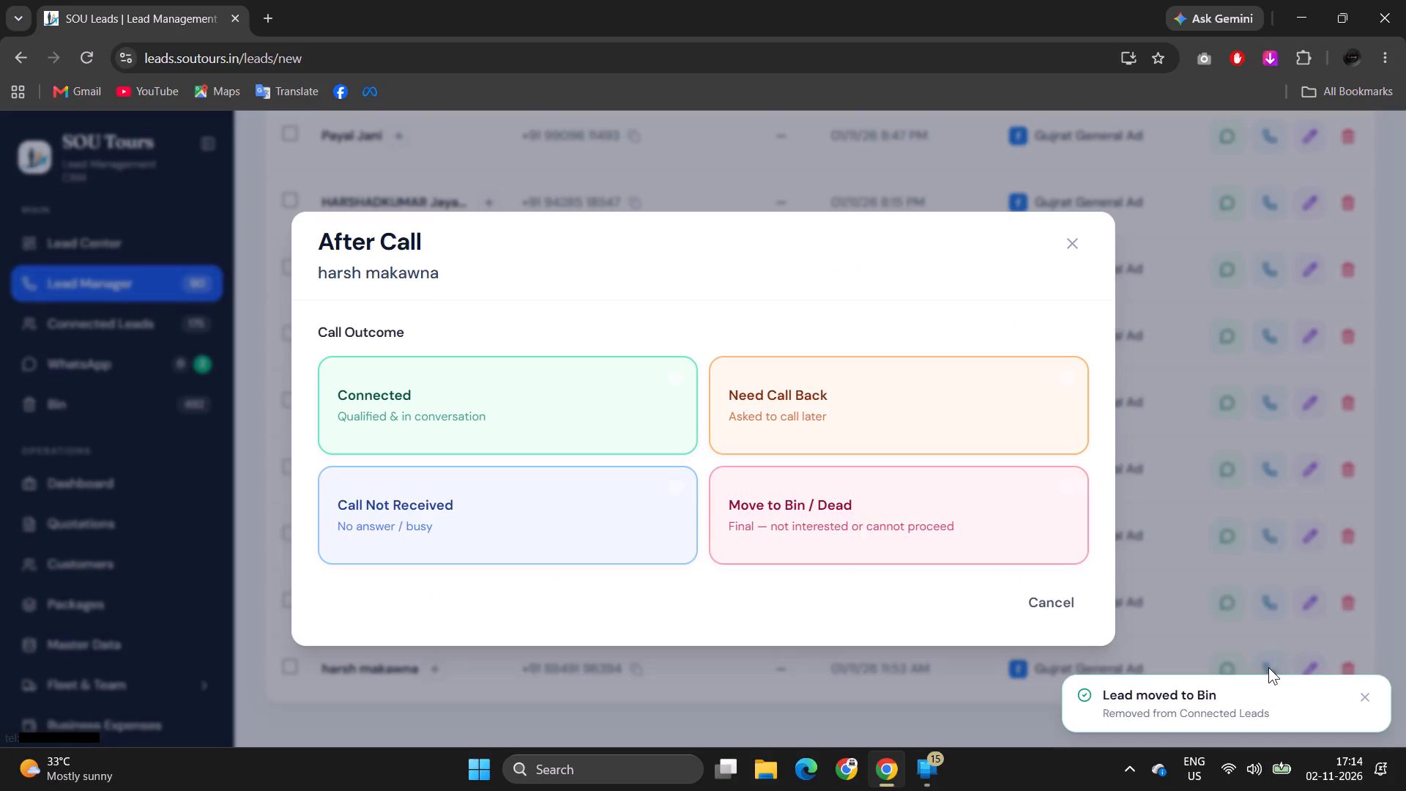
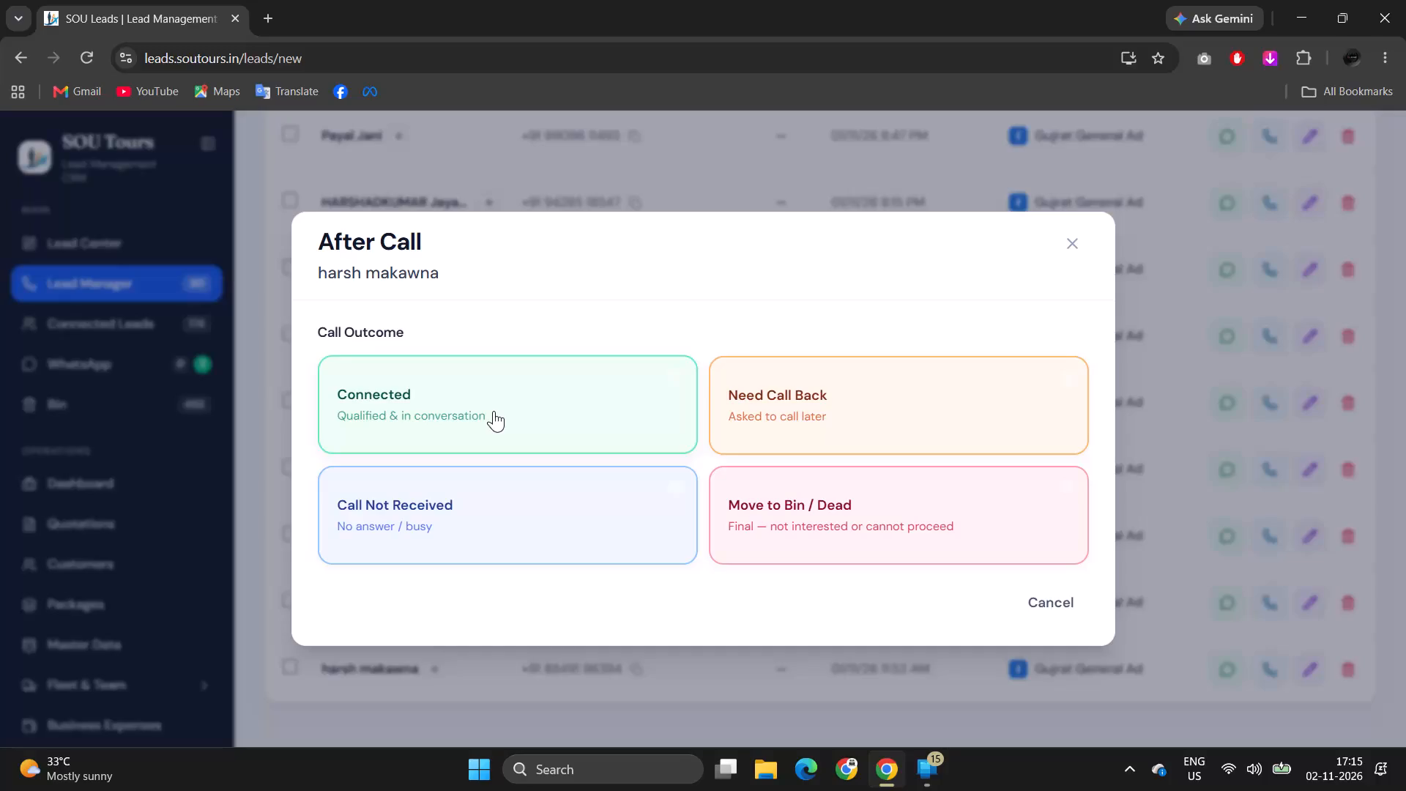
Record the 01/11/26 11:53 AM lead's call as Connected with 4 adults and preferred month November, and choose to send a package now.
left_click(470, 404)
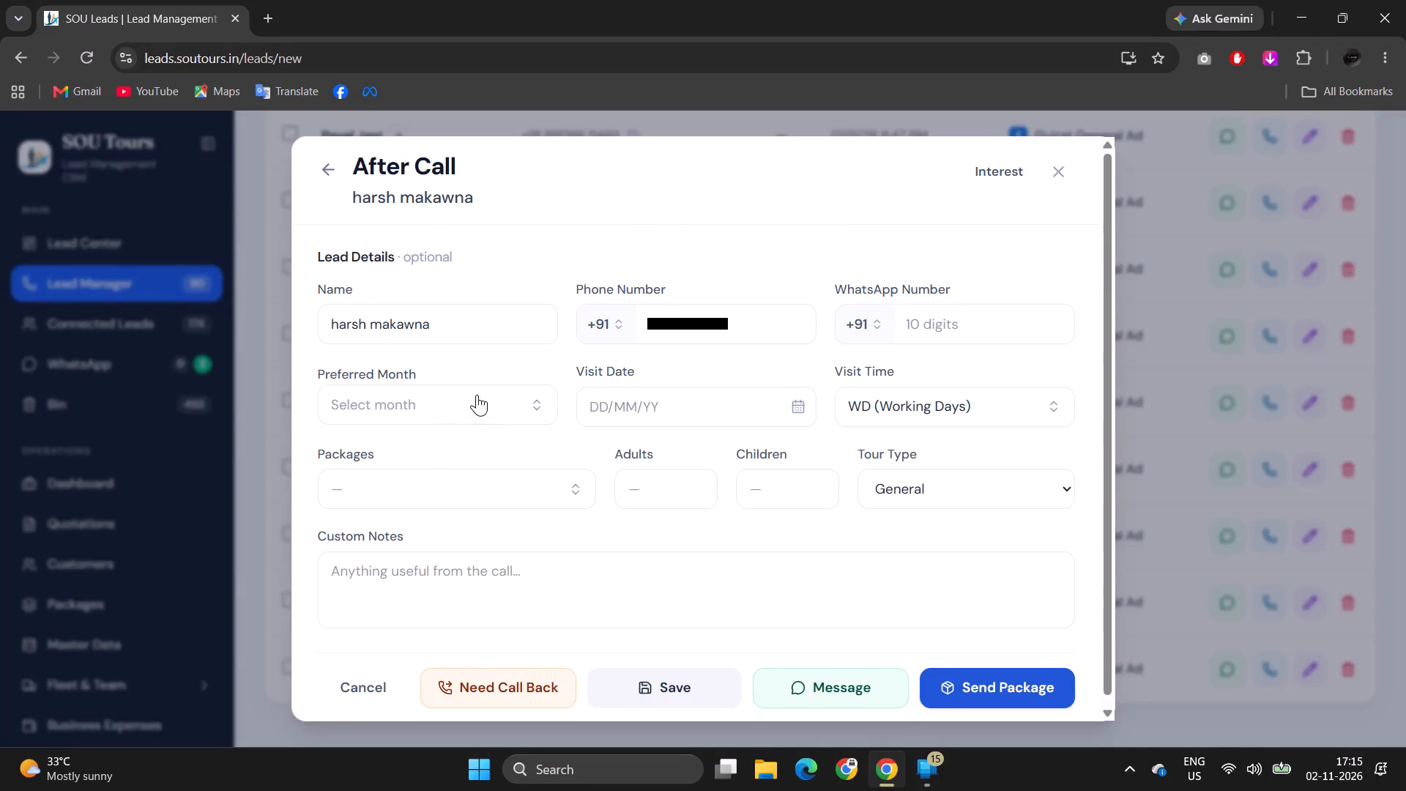
left_click(648, 490)
key("4")
left_click(436, 391)
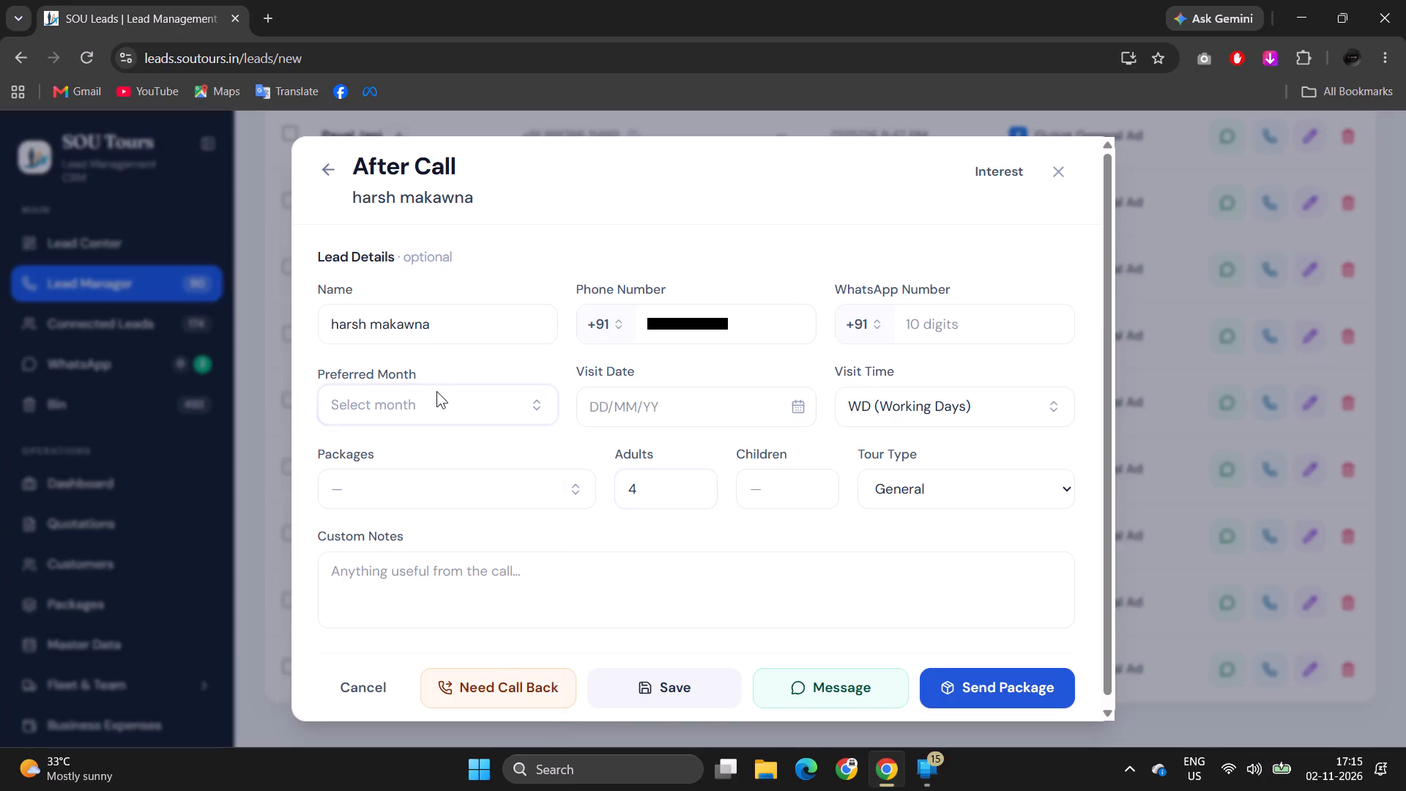
left_click(419, 520)
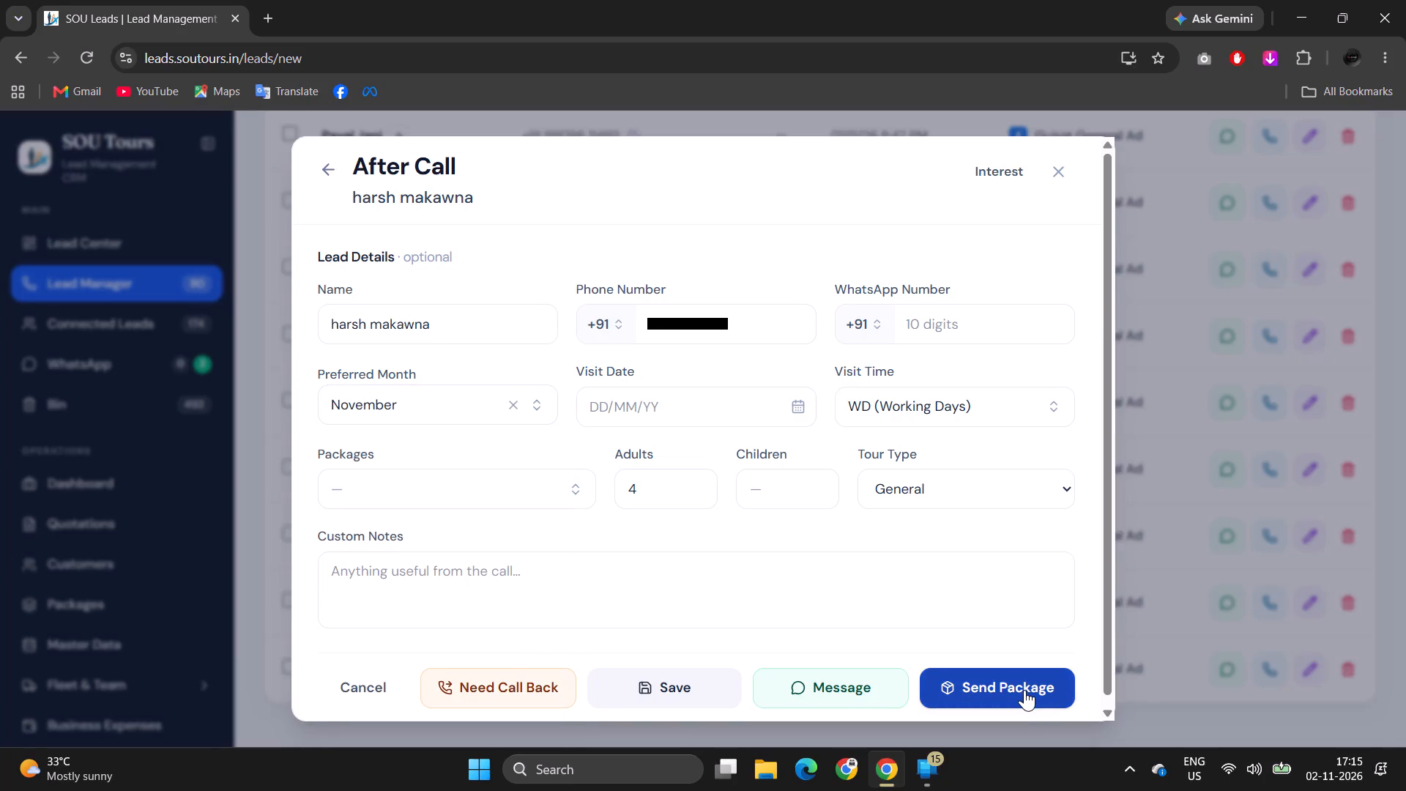
left_click(1023, 690)
left_click(412, 391)
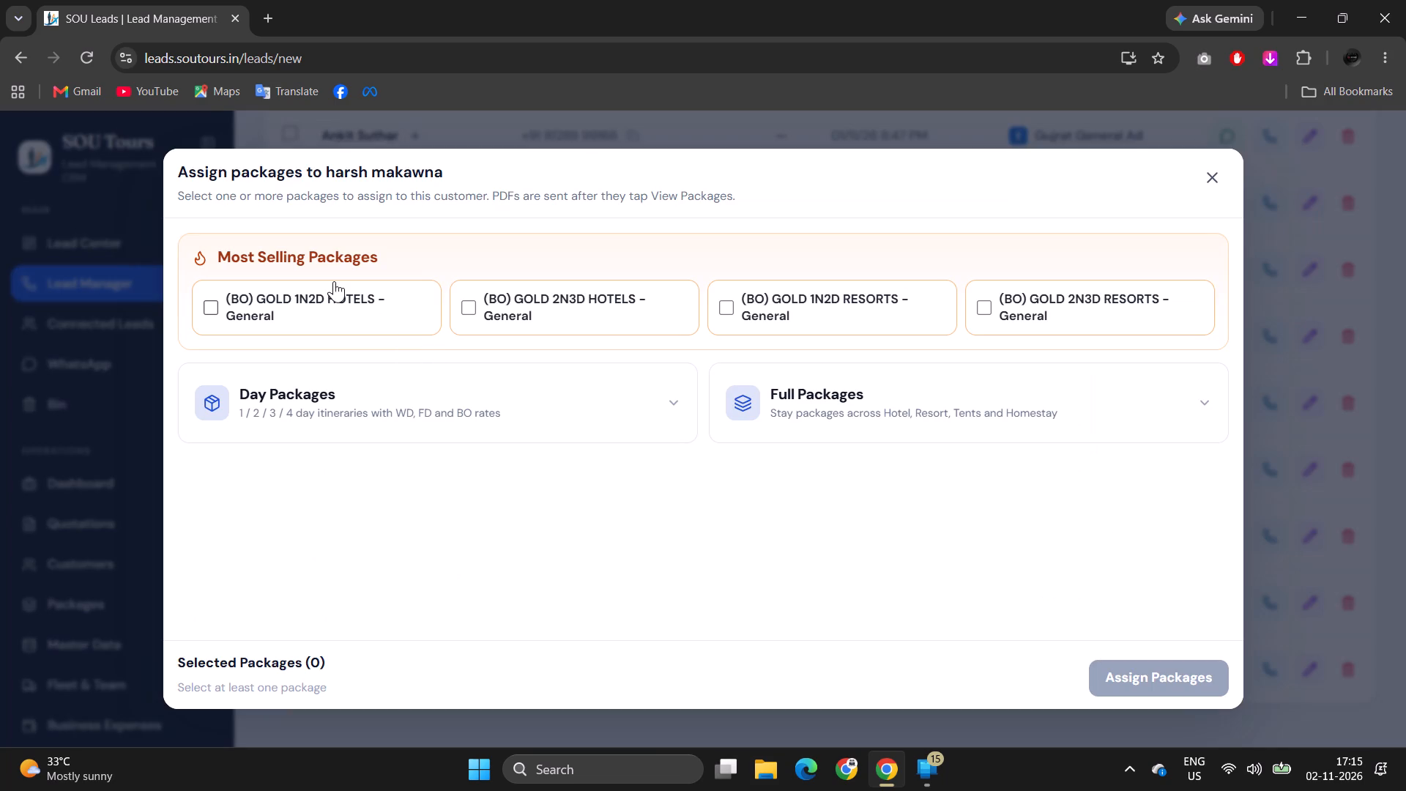
Assign the four most selling General packages to the lead: (BO) GOLD 1N2D and 2N3D HOTELS, and (BO) GOLD 1N2D and 2N3D RESORTS.
left_click(349, 312)
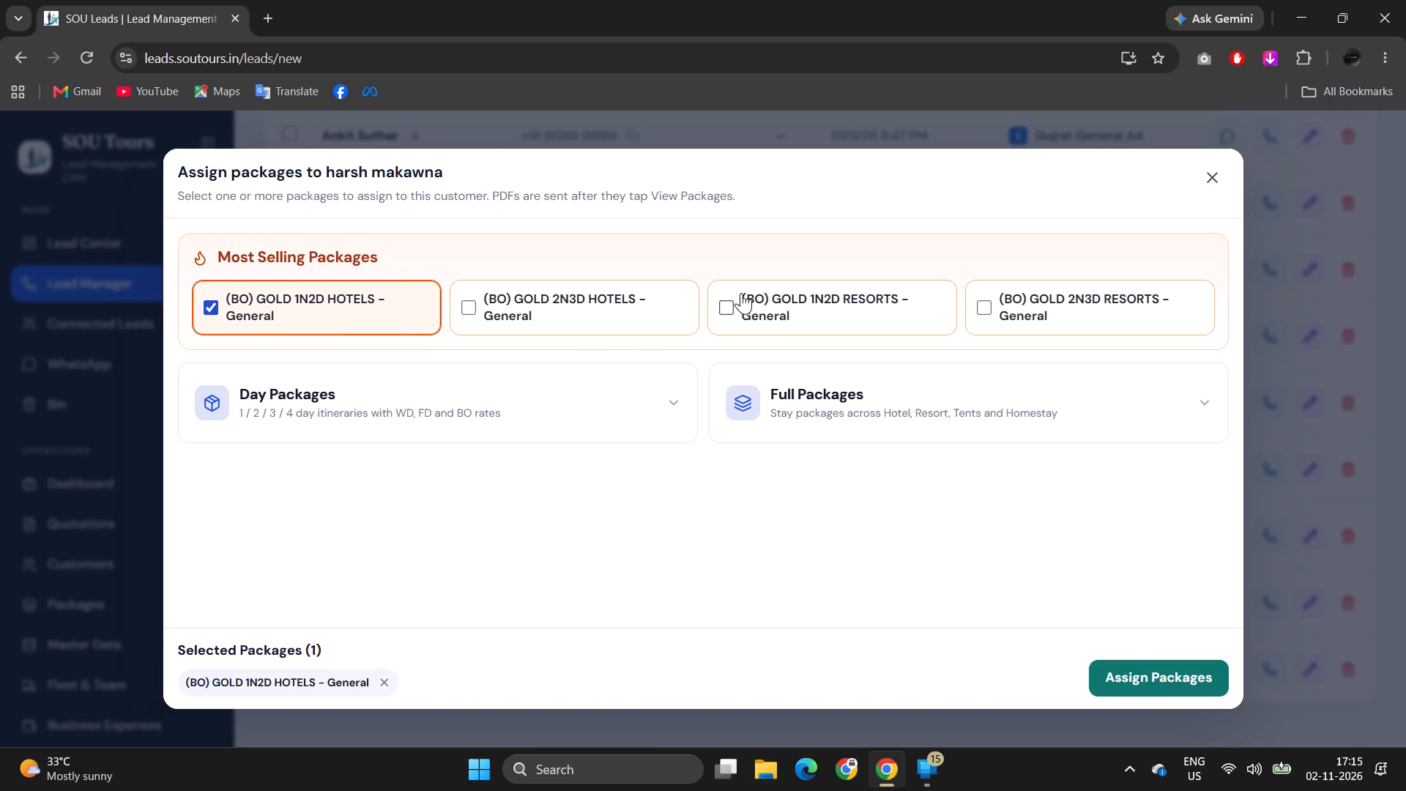
left_click(559, 316)
left_click(810, 322)
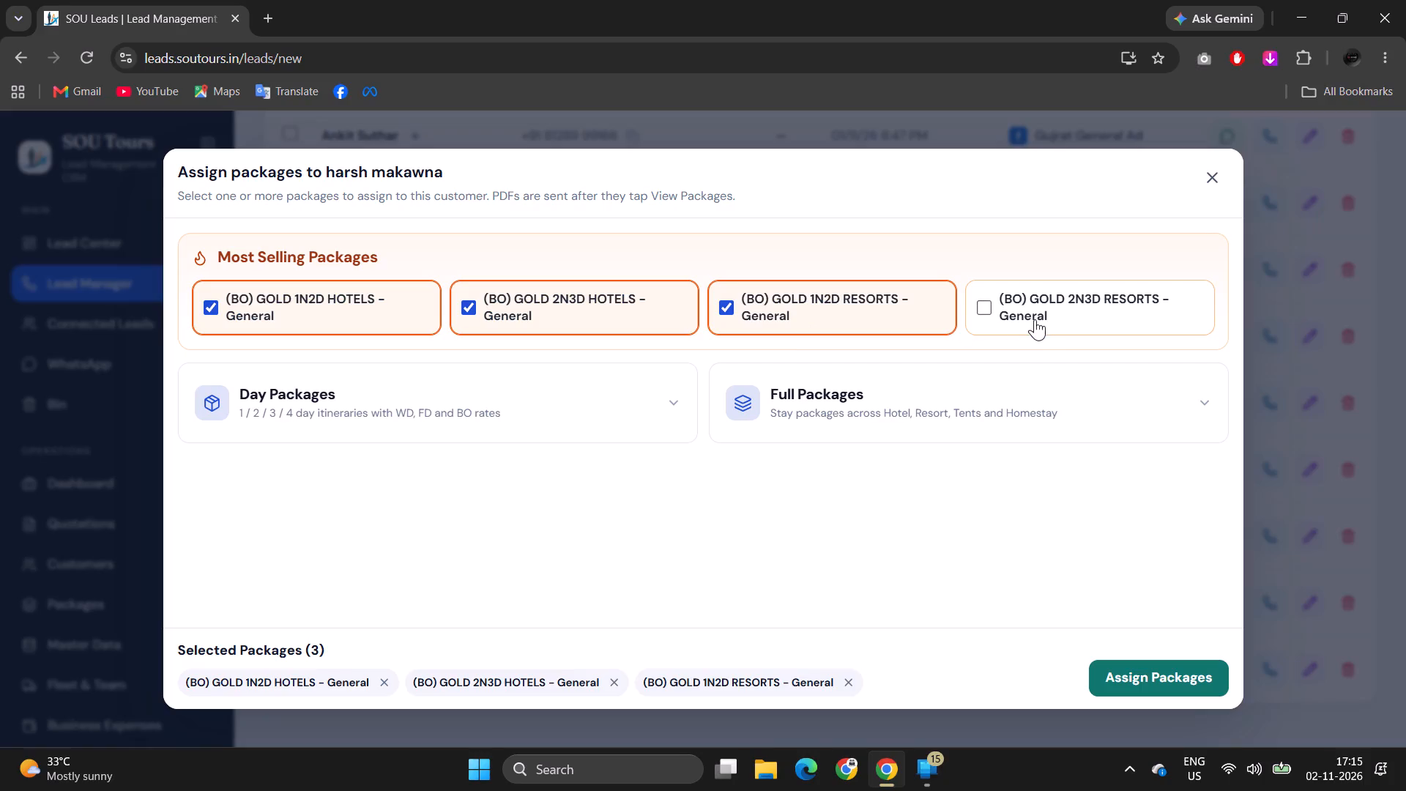
left_click(1061, 319)
left_click(1161, 679)
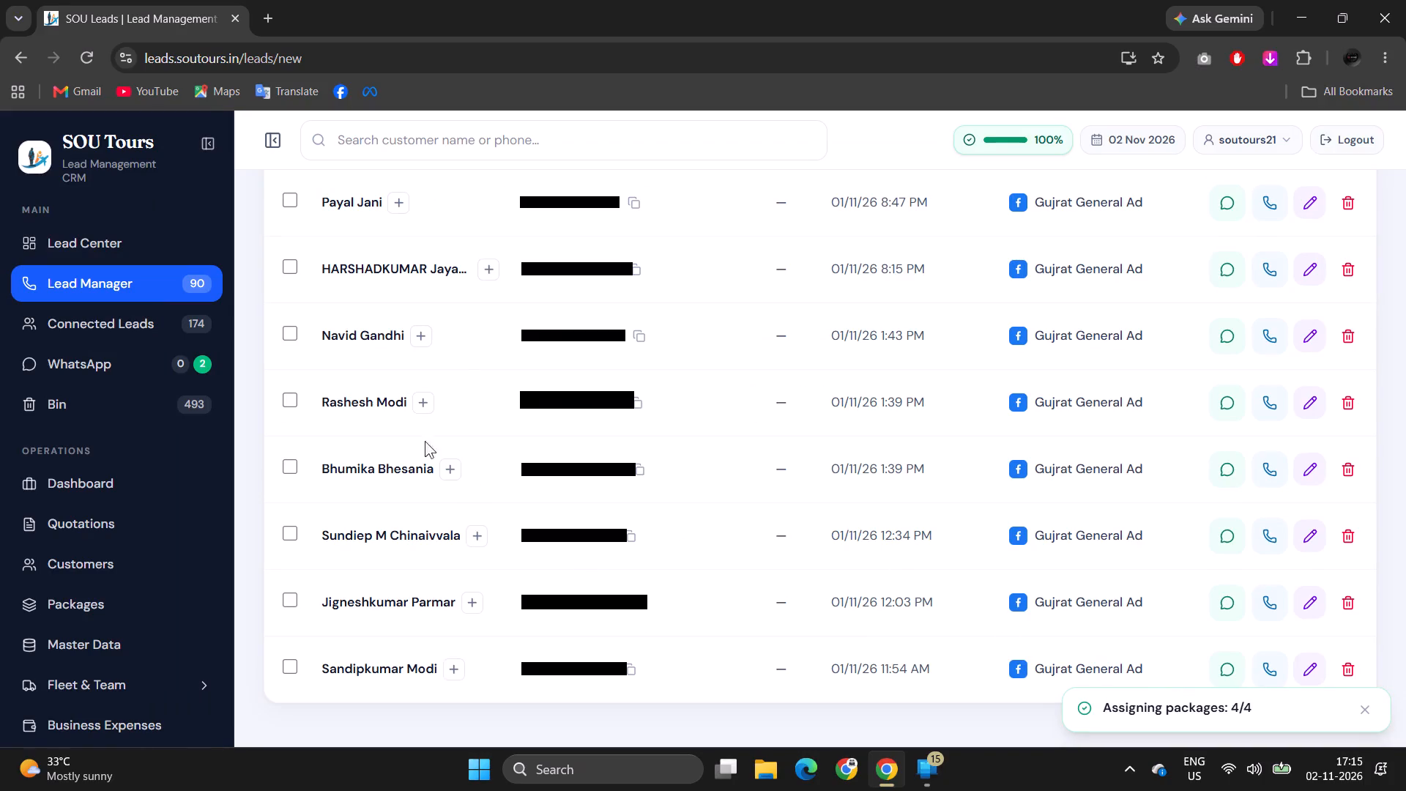
Call the last Gujrat General Ad lead in the list, dated 01/11/26 11:54 AM.
scroll(521, 479, "up", 2)
scroll(521, 480, "down", 4)
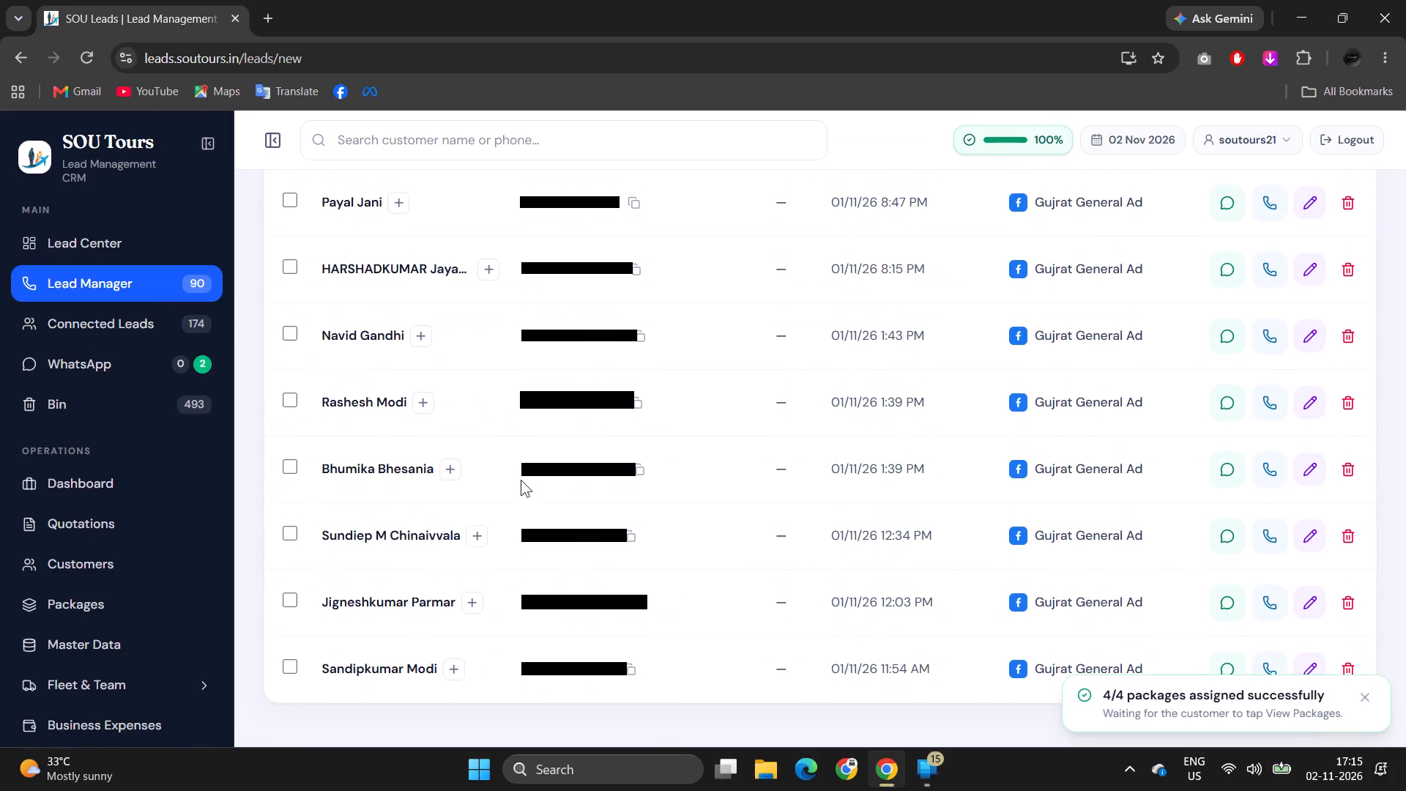
scroll(521, 480, "down", 3)
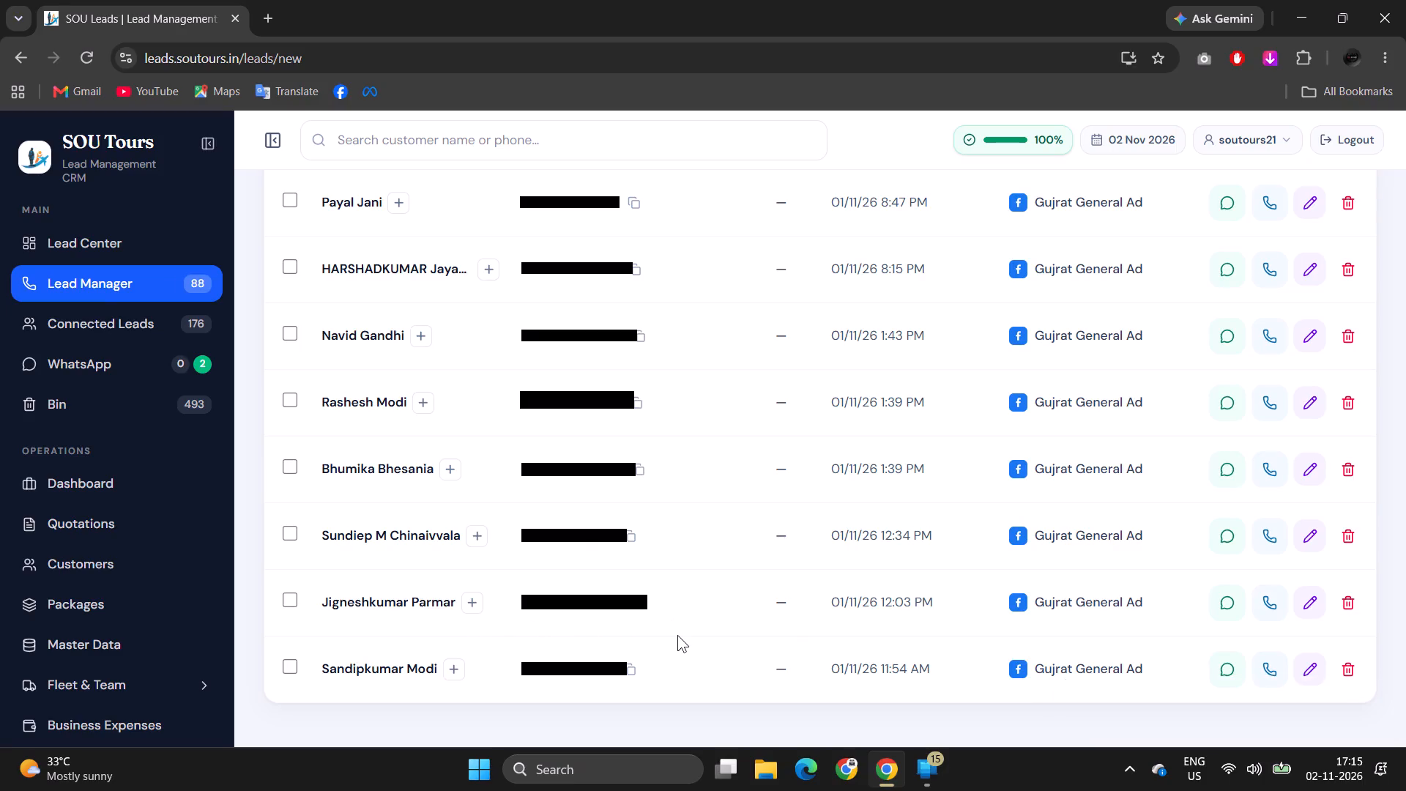
scroll(759, 500, "up", 5)
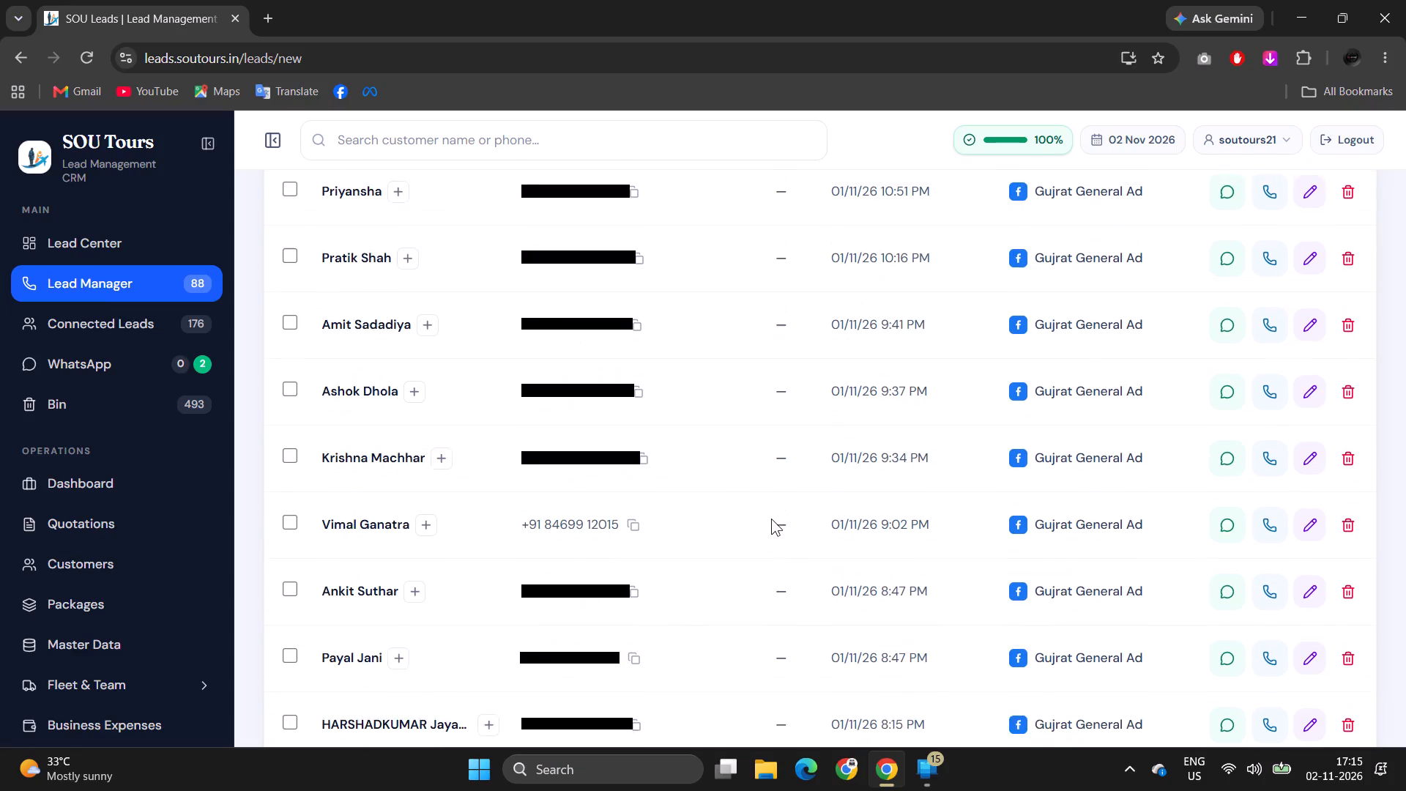
scroll(771, 519, "up", 3)
scroll(771, 518, "down", 20)
scroll(771, 518, "down", 1)
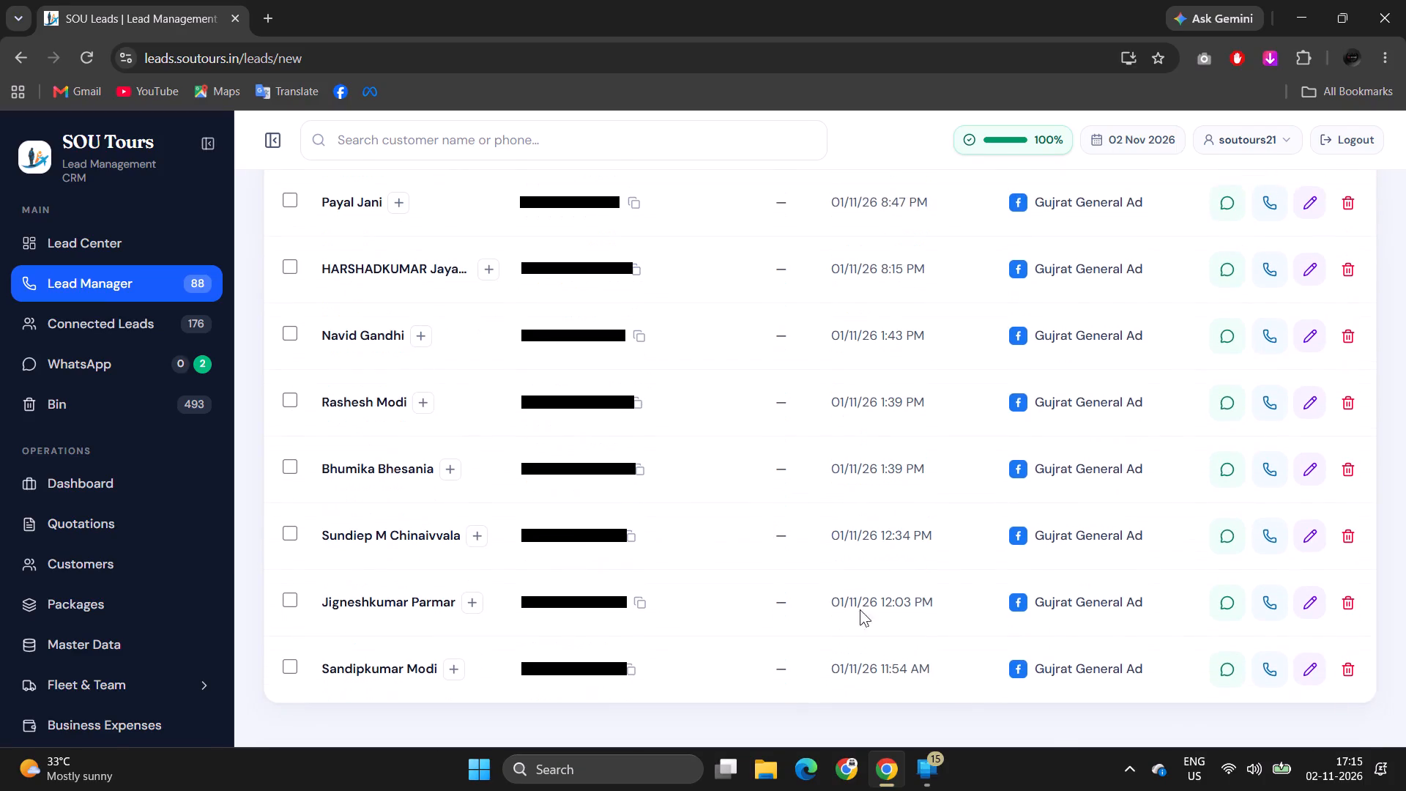
left_click(1276, 677)
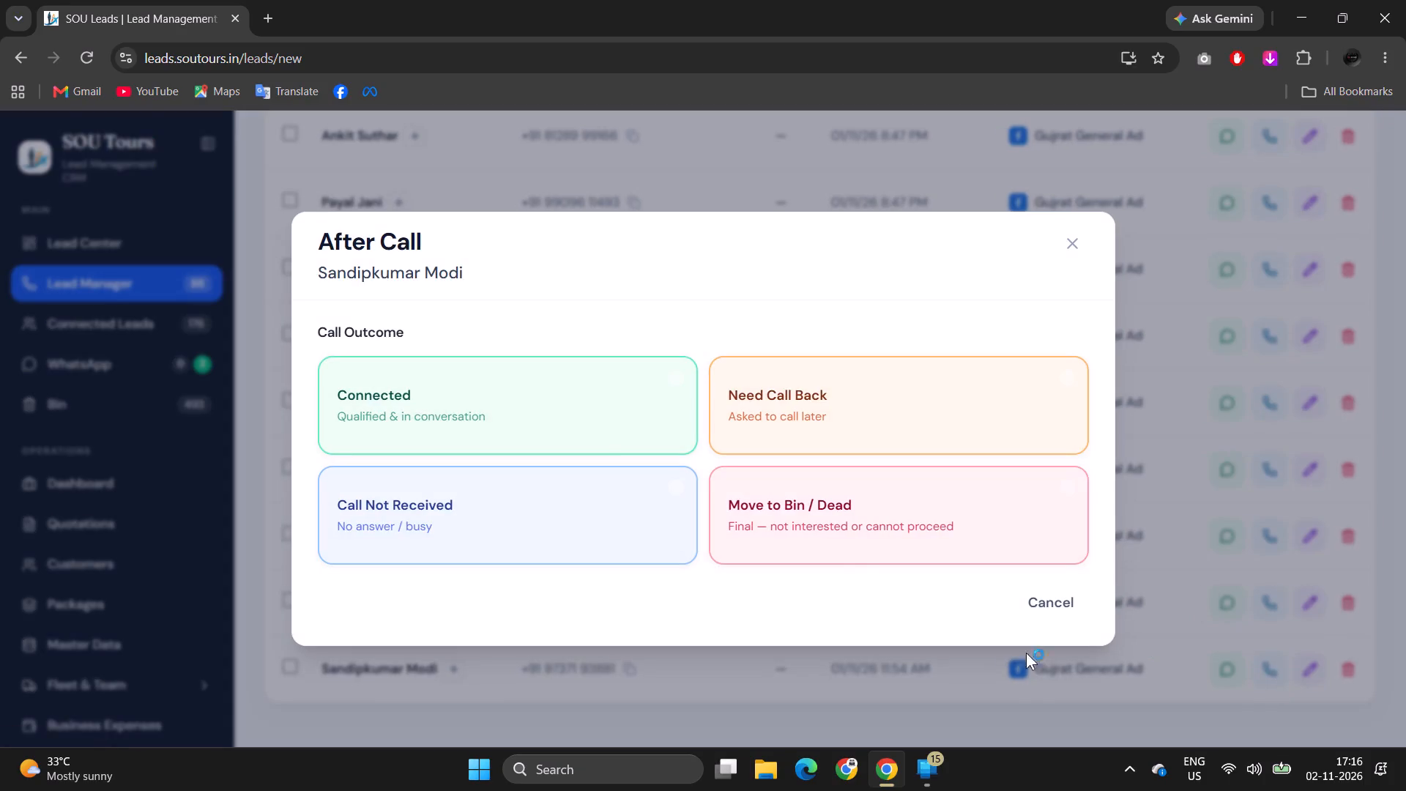
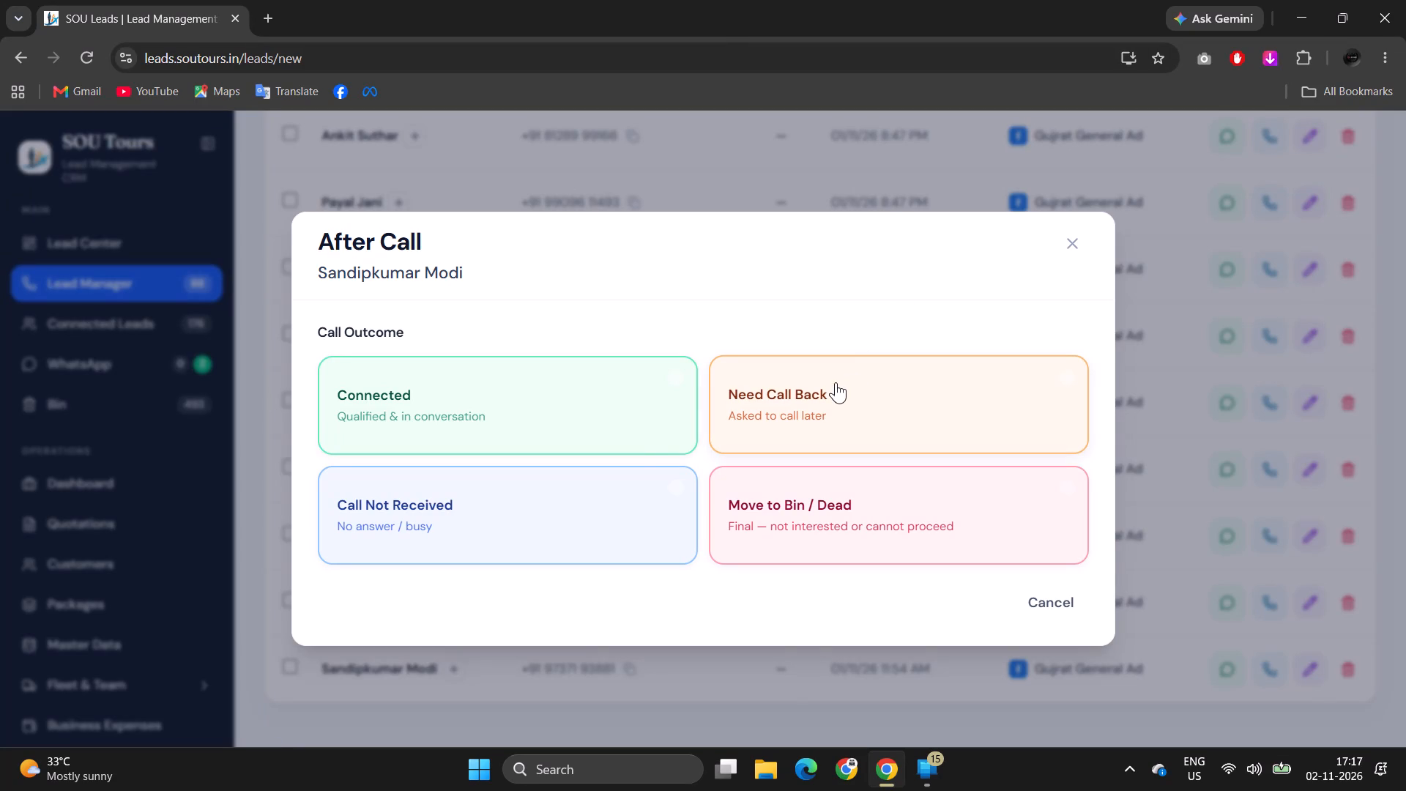
Record the 01/11/26 11:54 AM lead's call as Connected with preferred month November, and choose to send a package now.
left_click(501, 393)
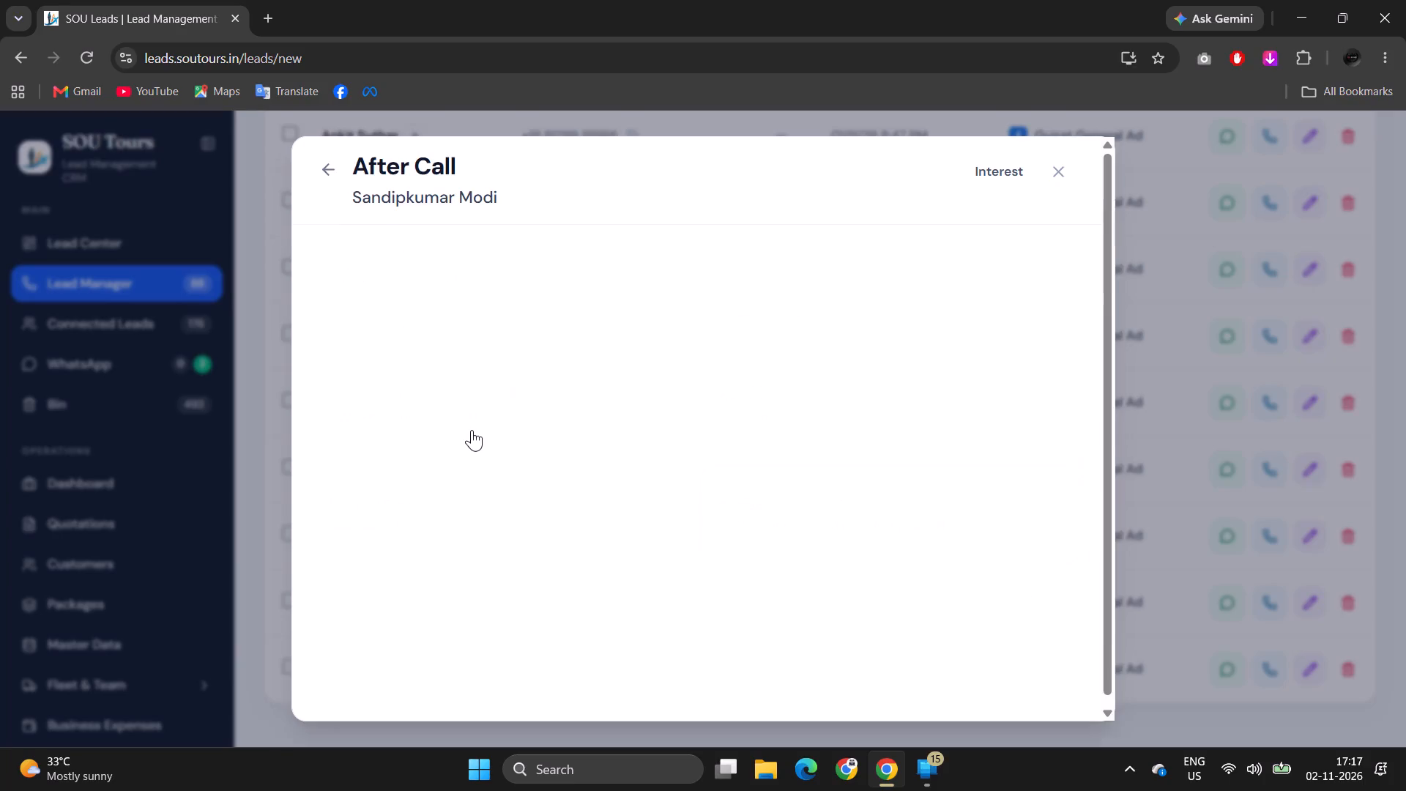
left_click(455, 410)
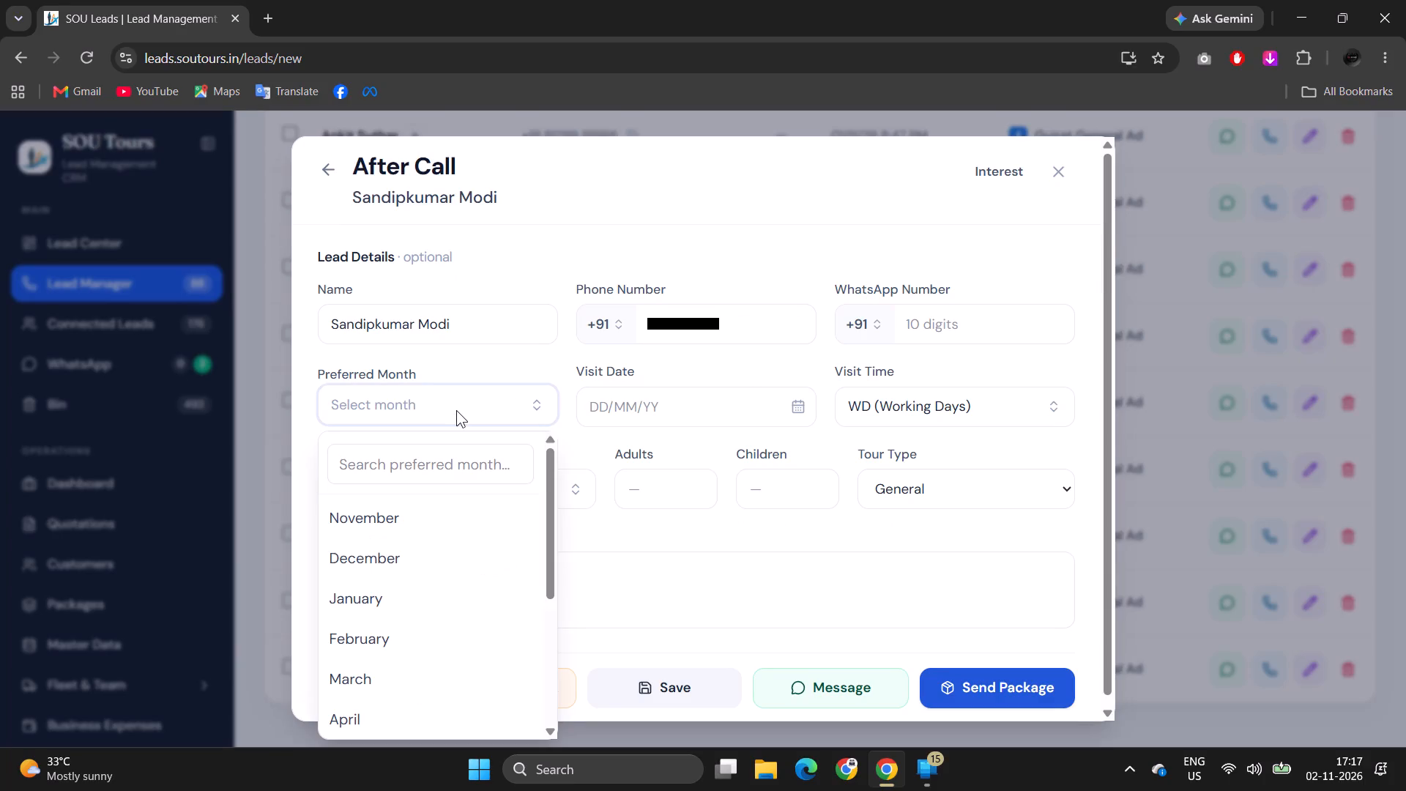
left_click(458, 513)
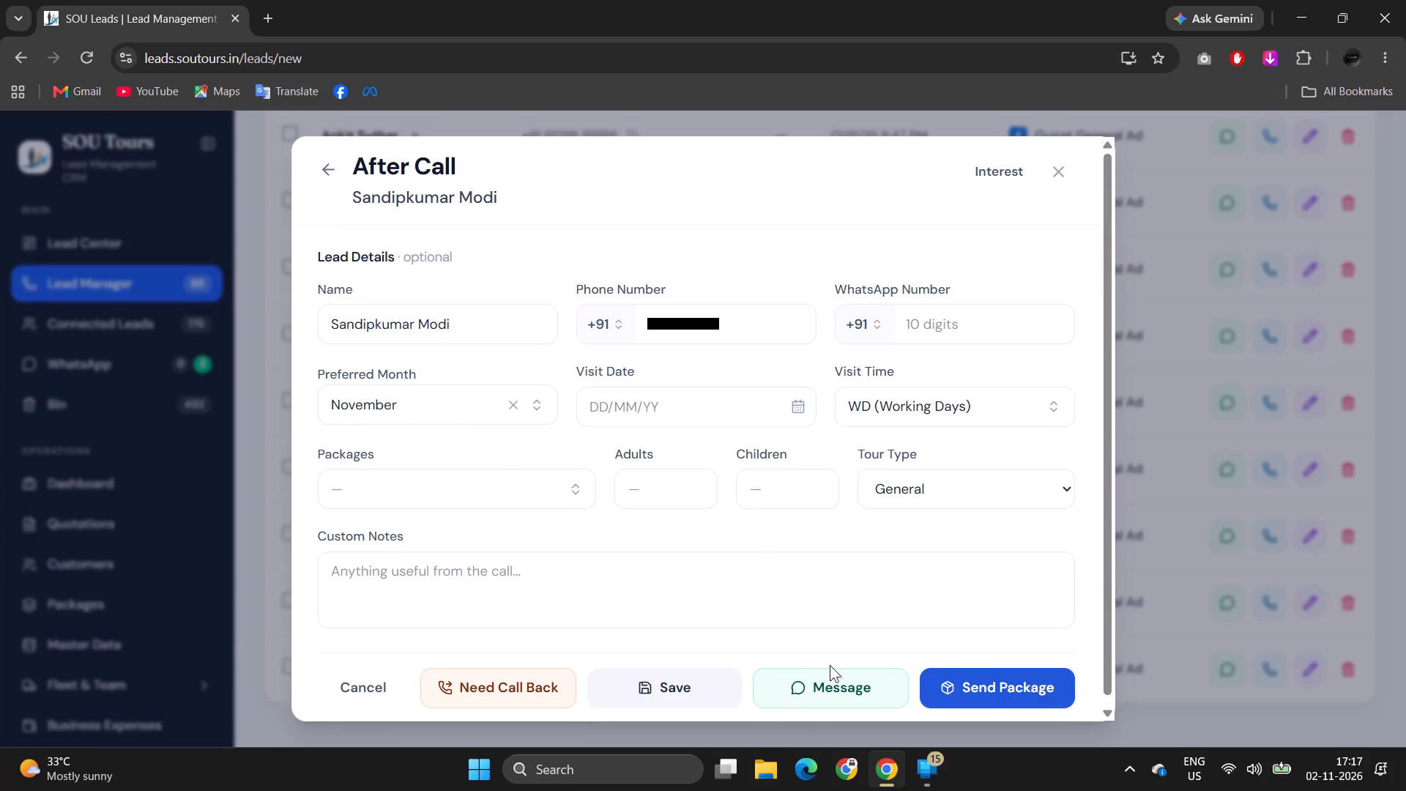
left_click(1037, 692)
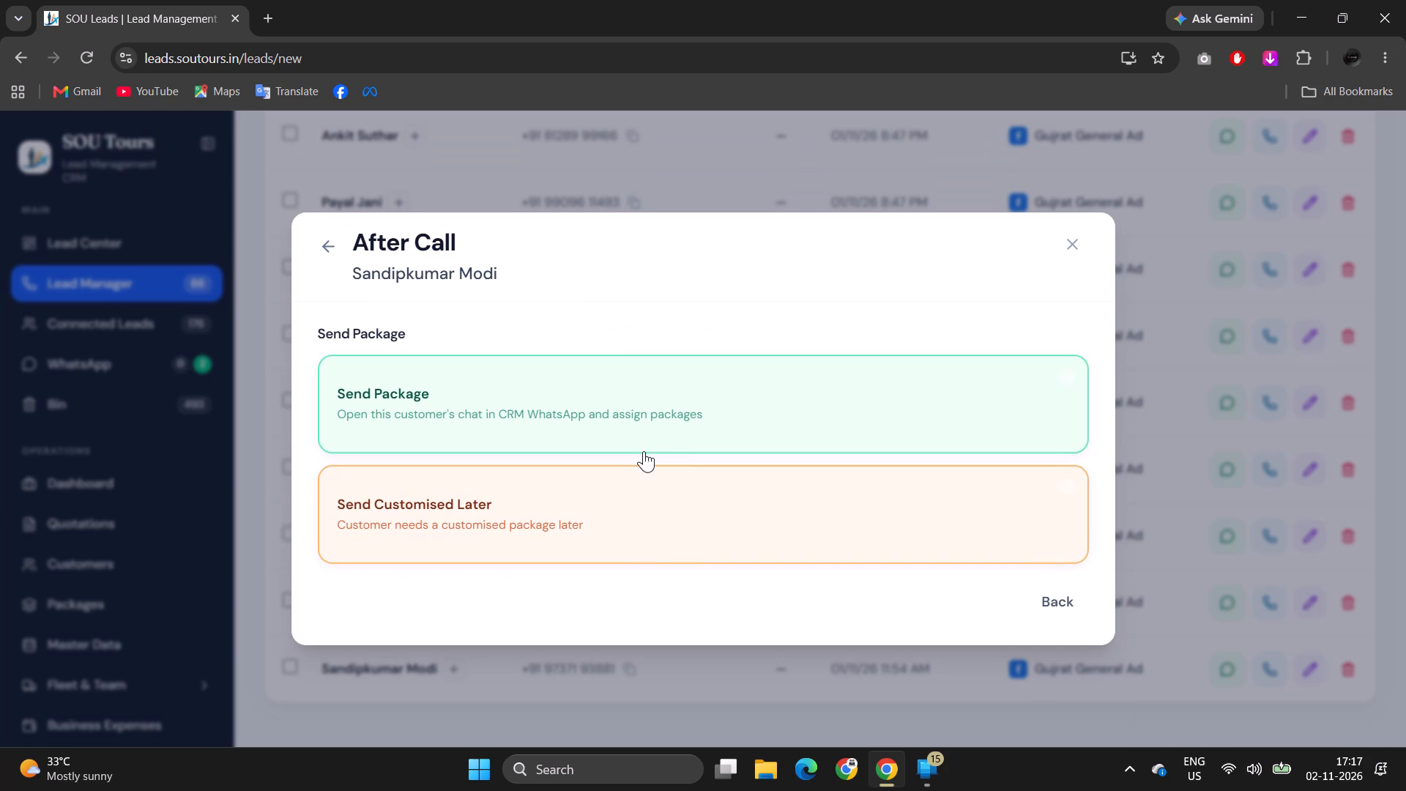
left_click(628, 426)
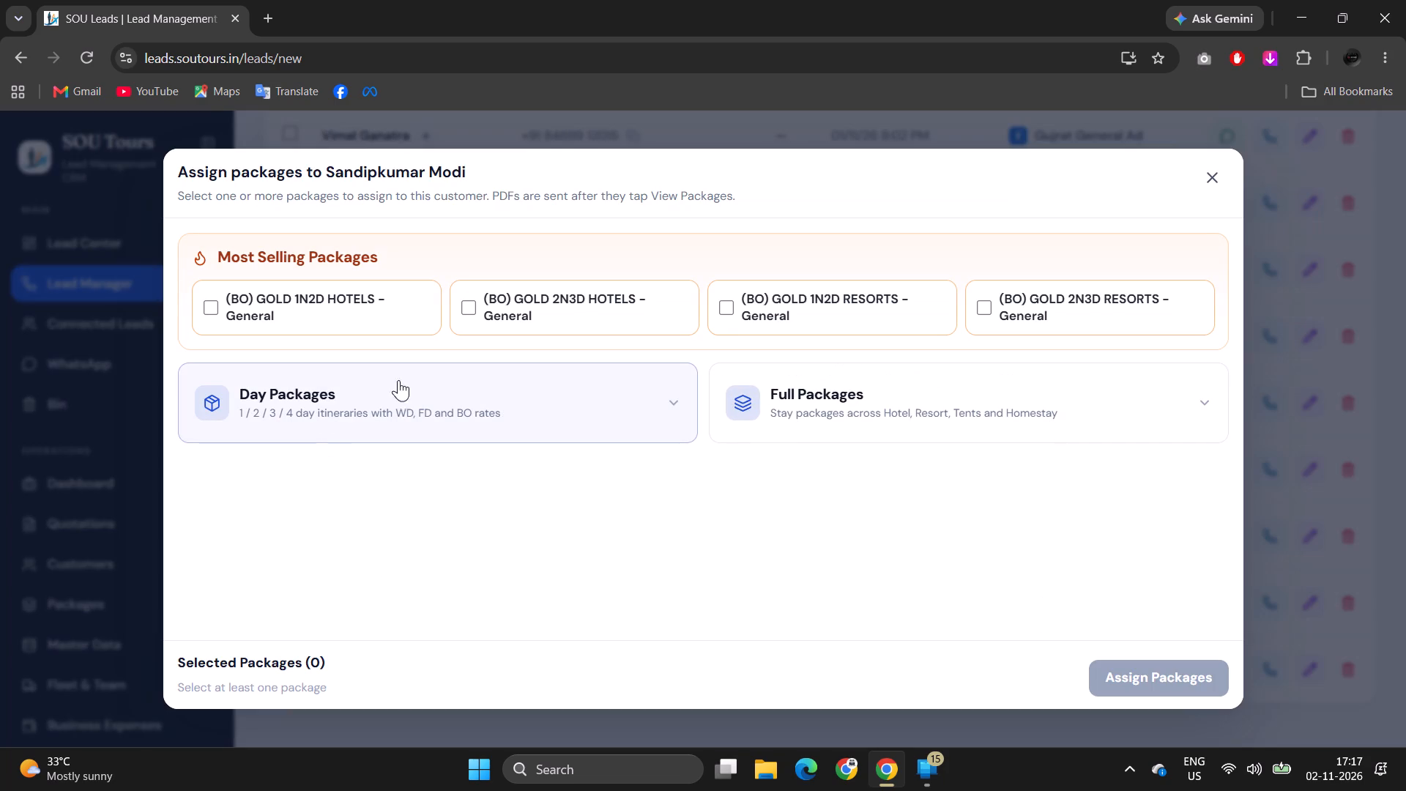
Assign the four most selling General packages to the lead: (BO) GOLD 1N2D and 2N3D HOTELS, and (BO) GOLD 1N2D and 2N3D RESORTS.
left_click(384, 313)
left_click(524, 320)
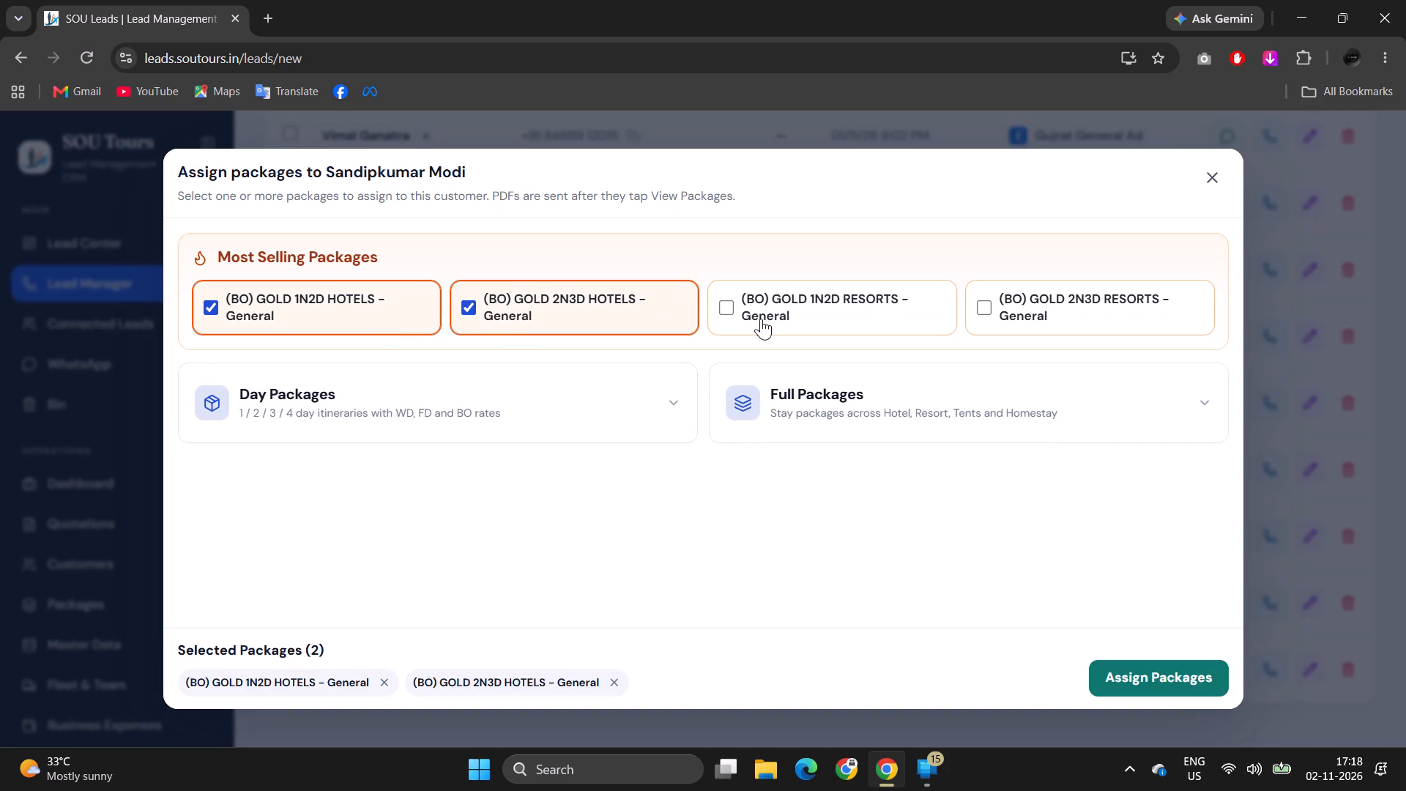
left_click(759, 318)
left_click(1038, 300)
left_click(1169, 686)
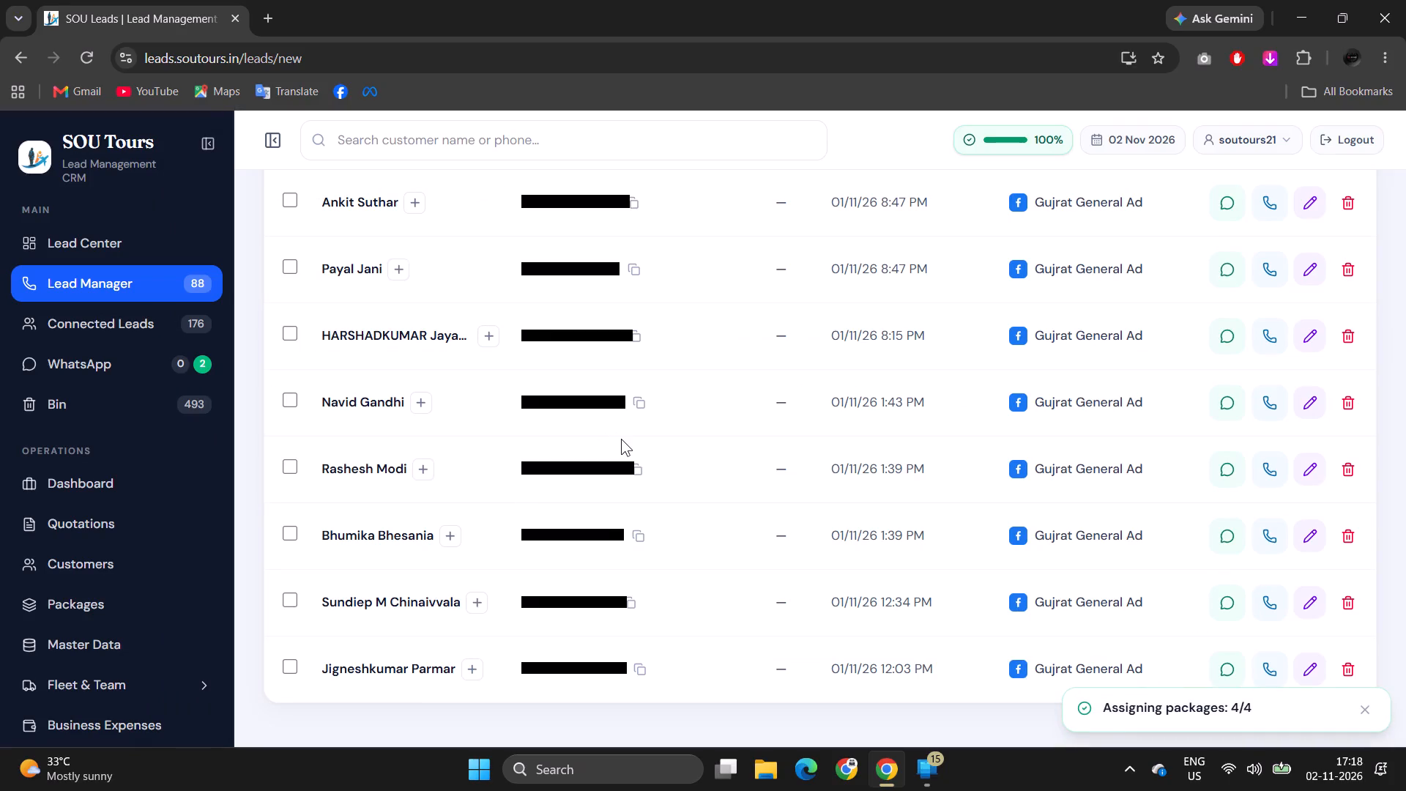
Call the last Gujrat General Ad lead in the list, dated 01/11/26 12:03 PM.
scroll(885, 495, "down", 4)
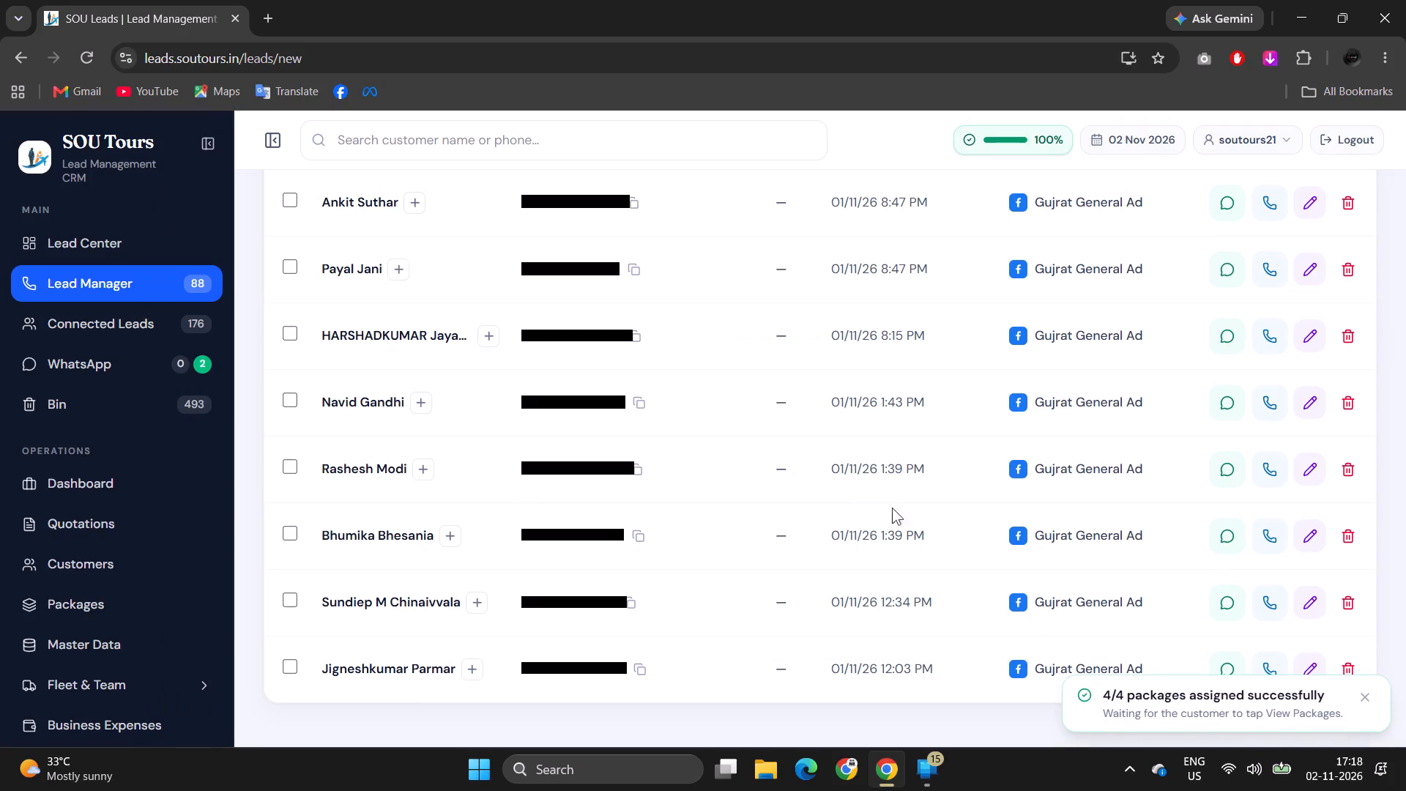
left_click(1265, 668)
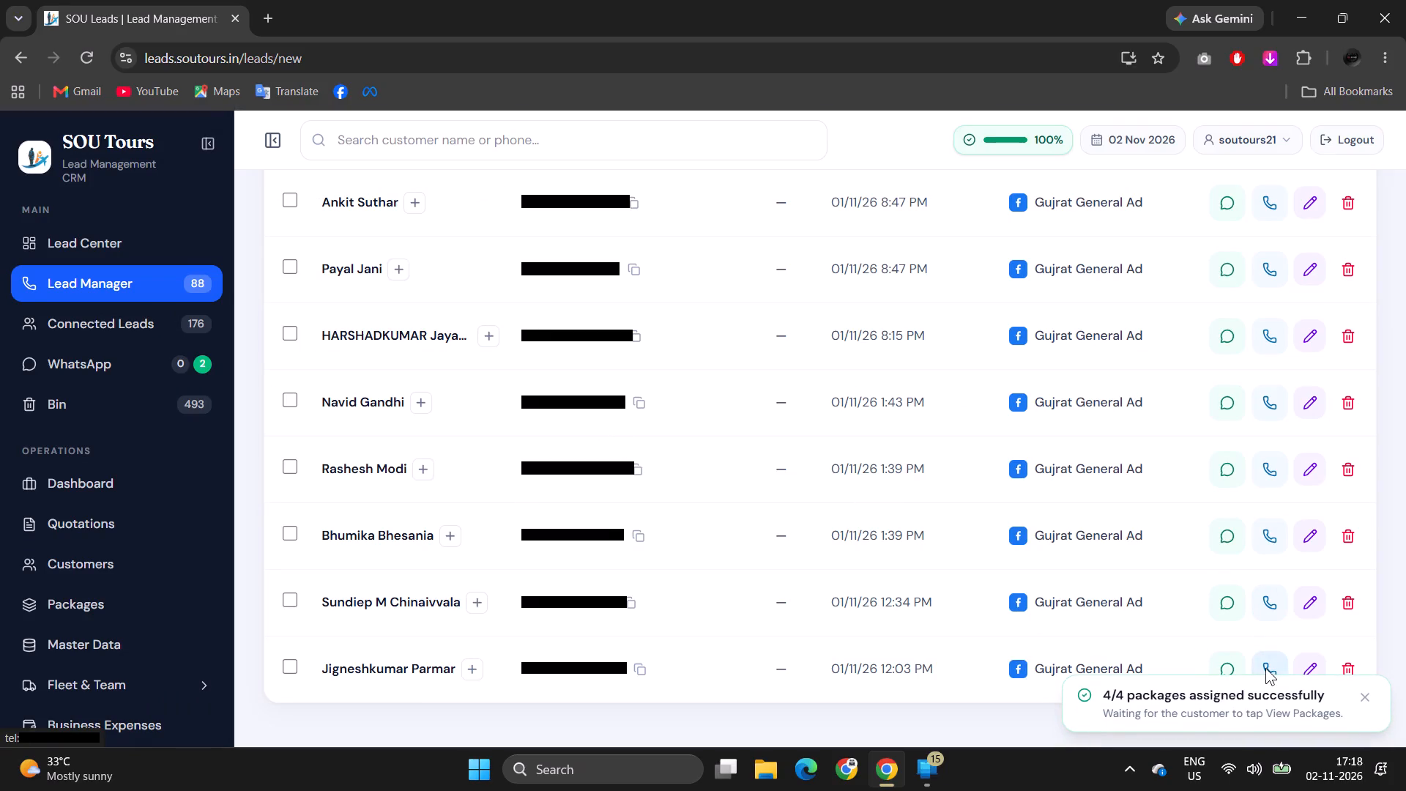
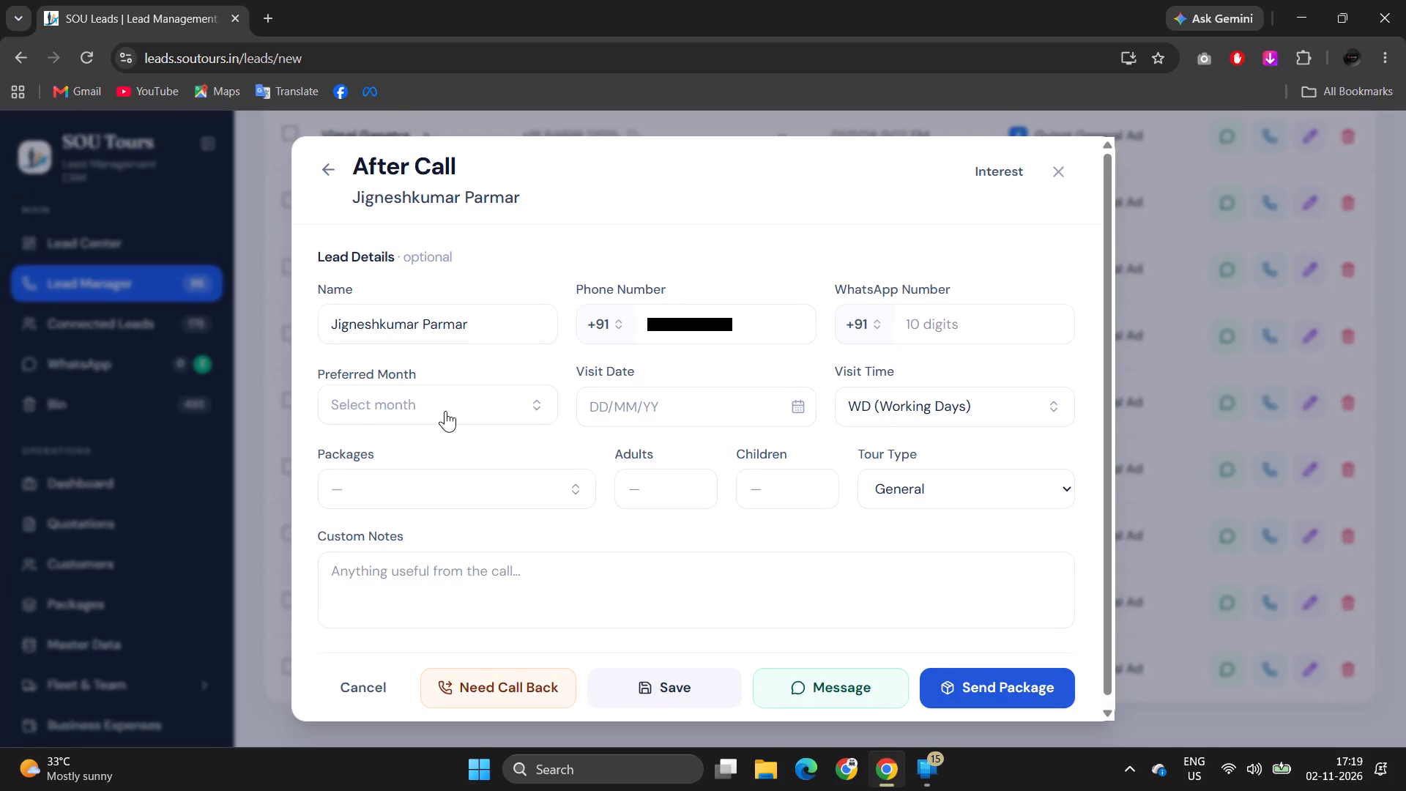
Record 6 adults and preferred month December for the 01/11/26 12:03 PM lead, and choose to send a package now.
left_click(444, 411)
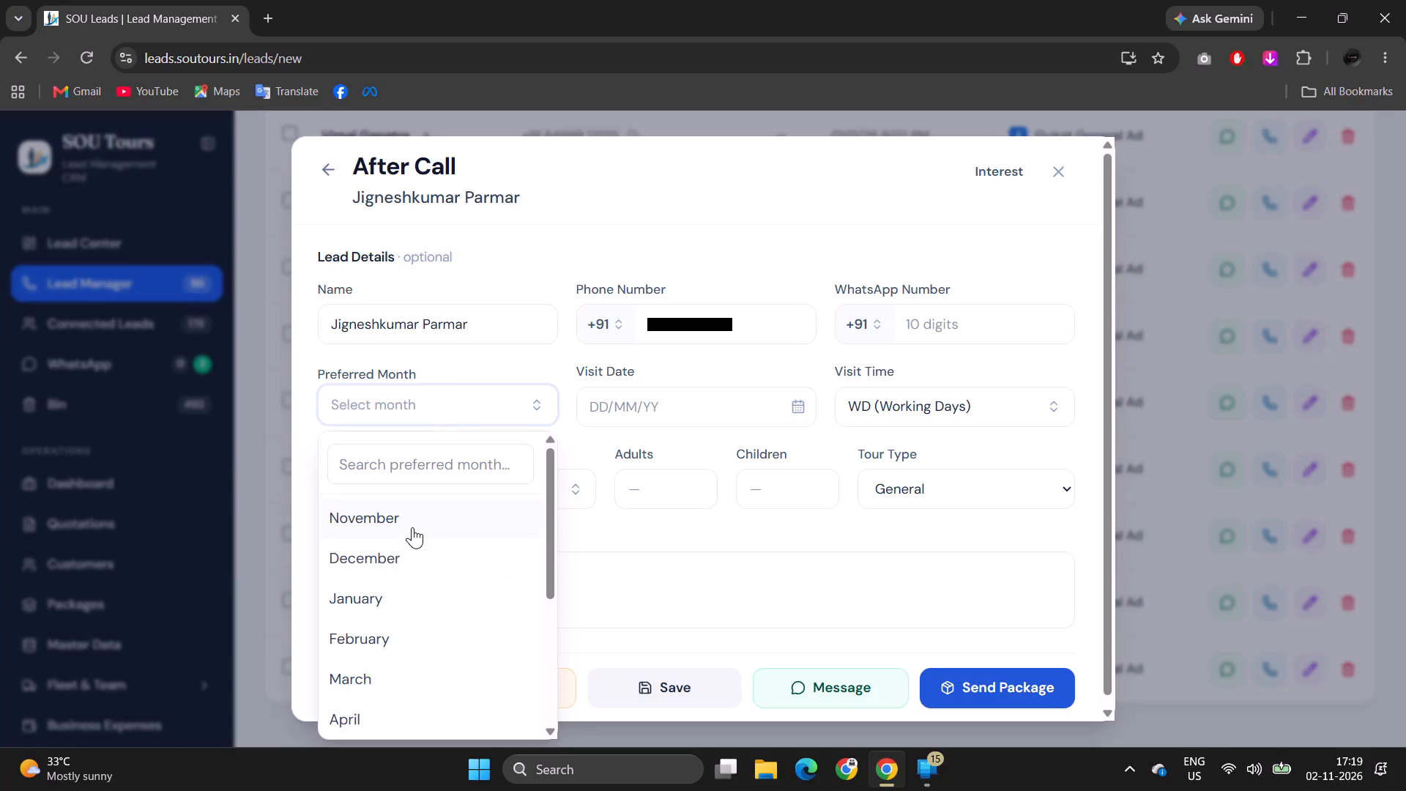
left_click(414, 516)
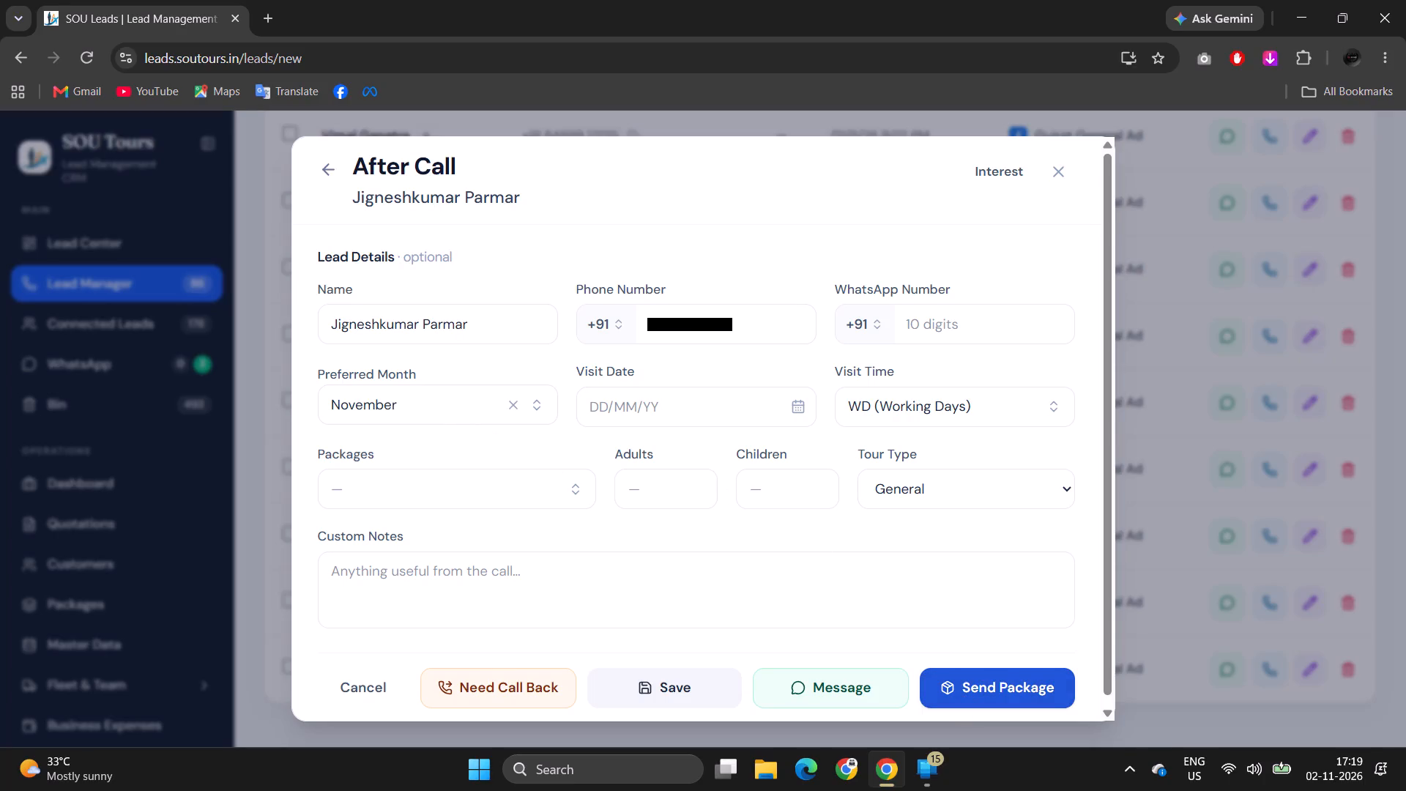
left_click(672, 491)
left_click(637, 486)
left_click(651, 499)
key("6")
left_click(794, 406)
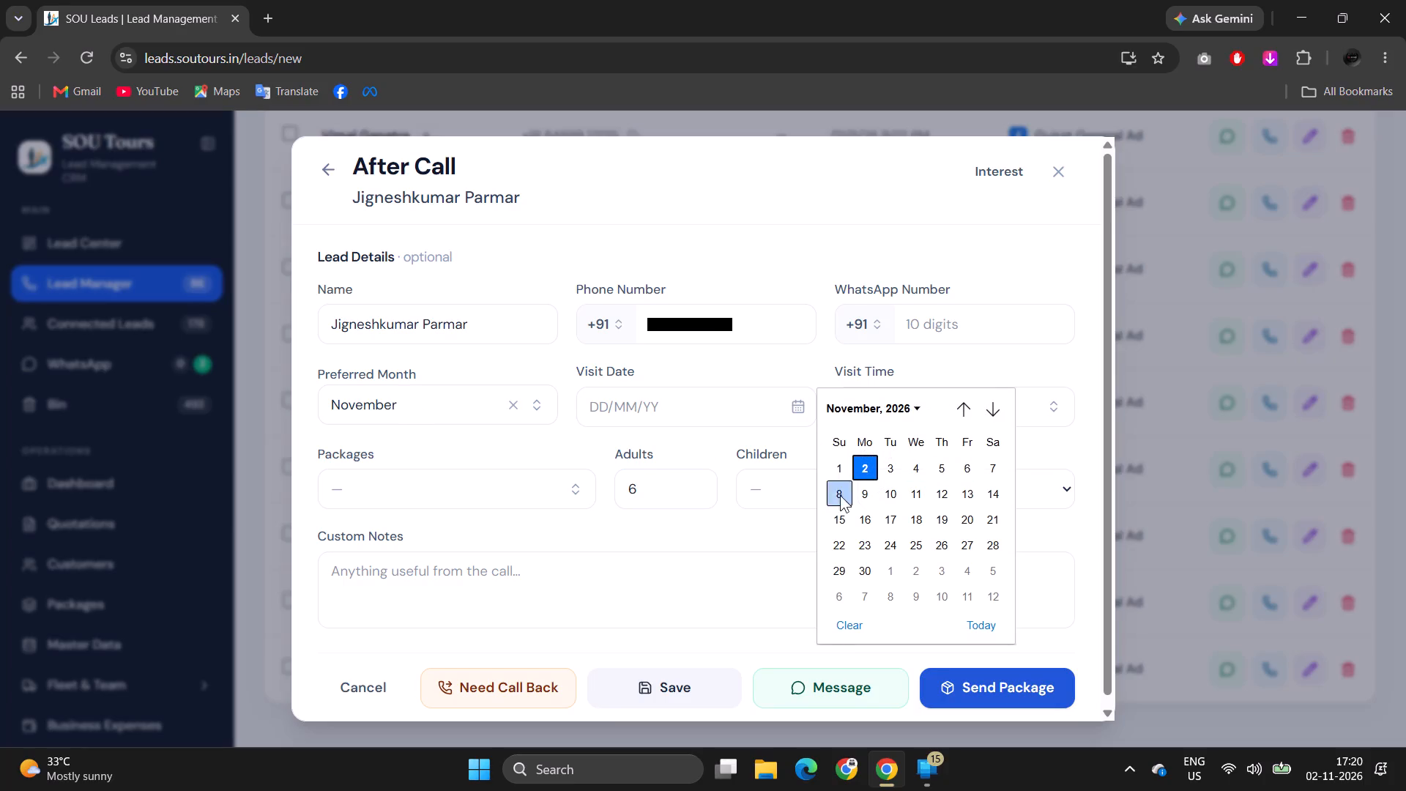
left_click(457, 398)
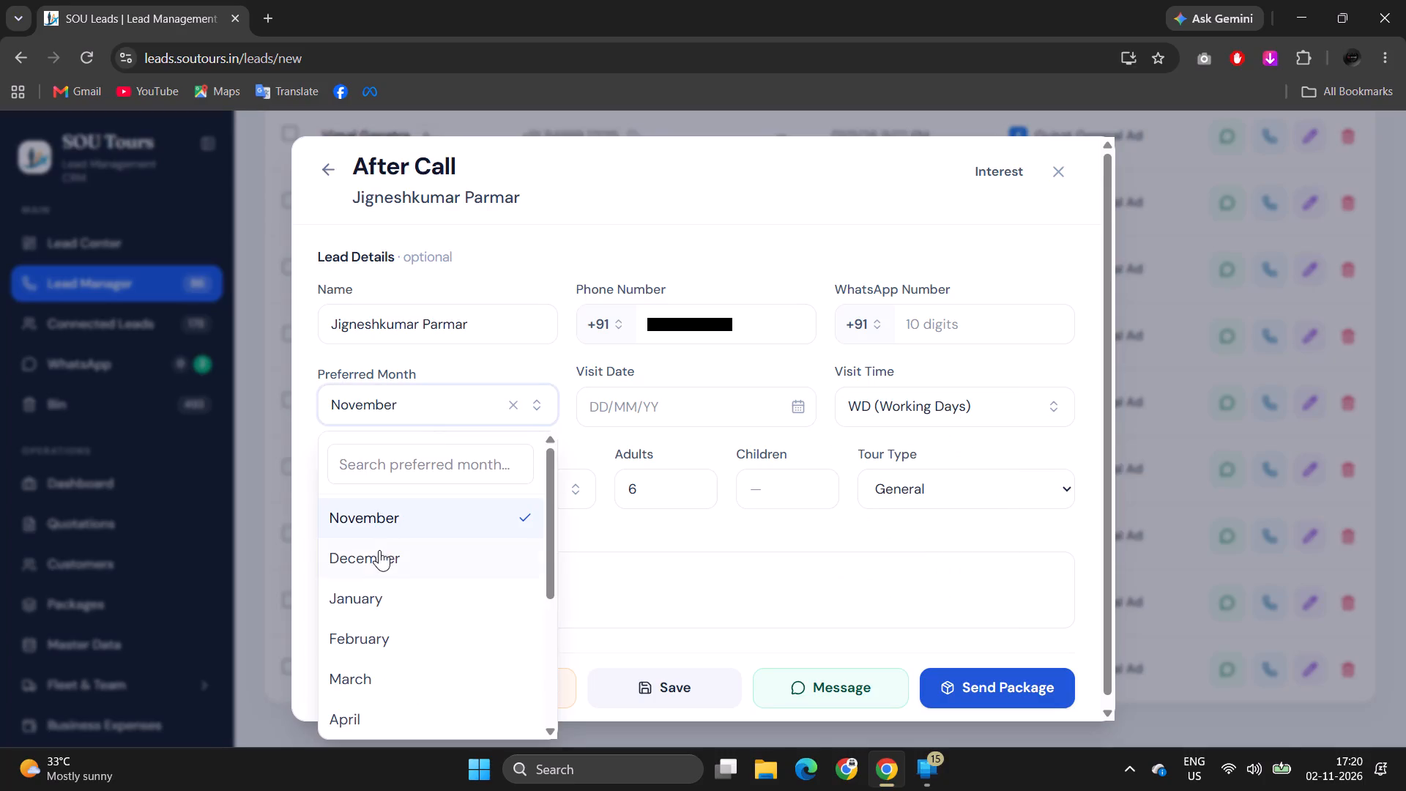
left_click(378, 550)
left_click(961, 679)
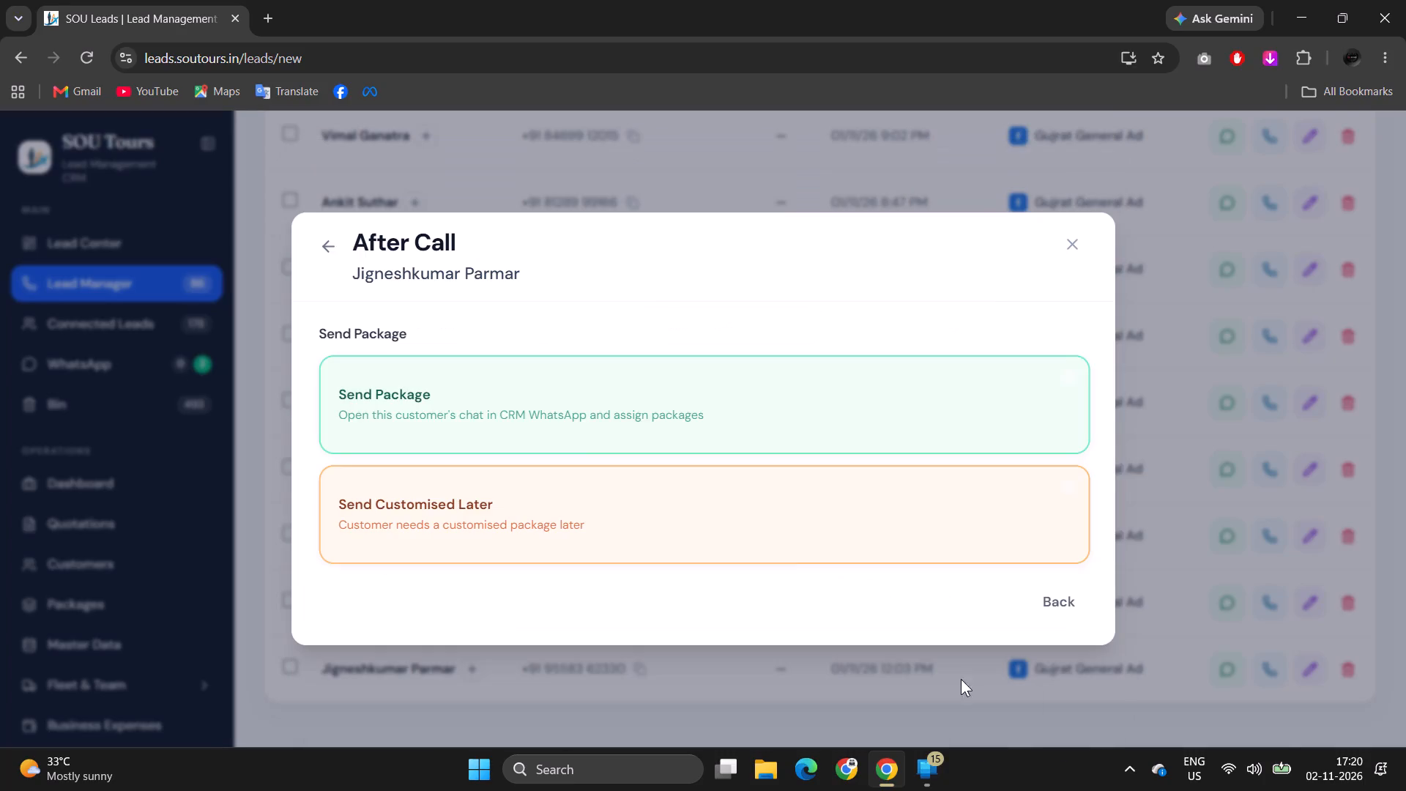
left_click(570, 436)
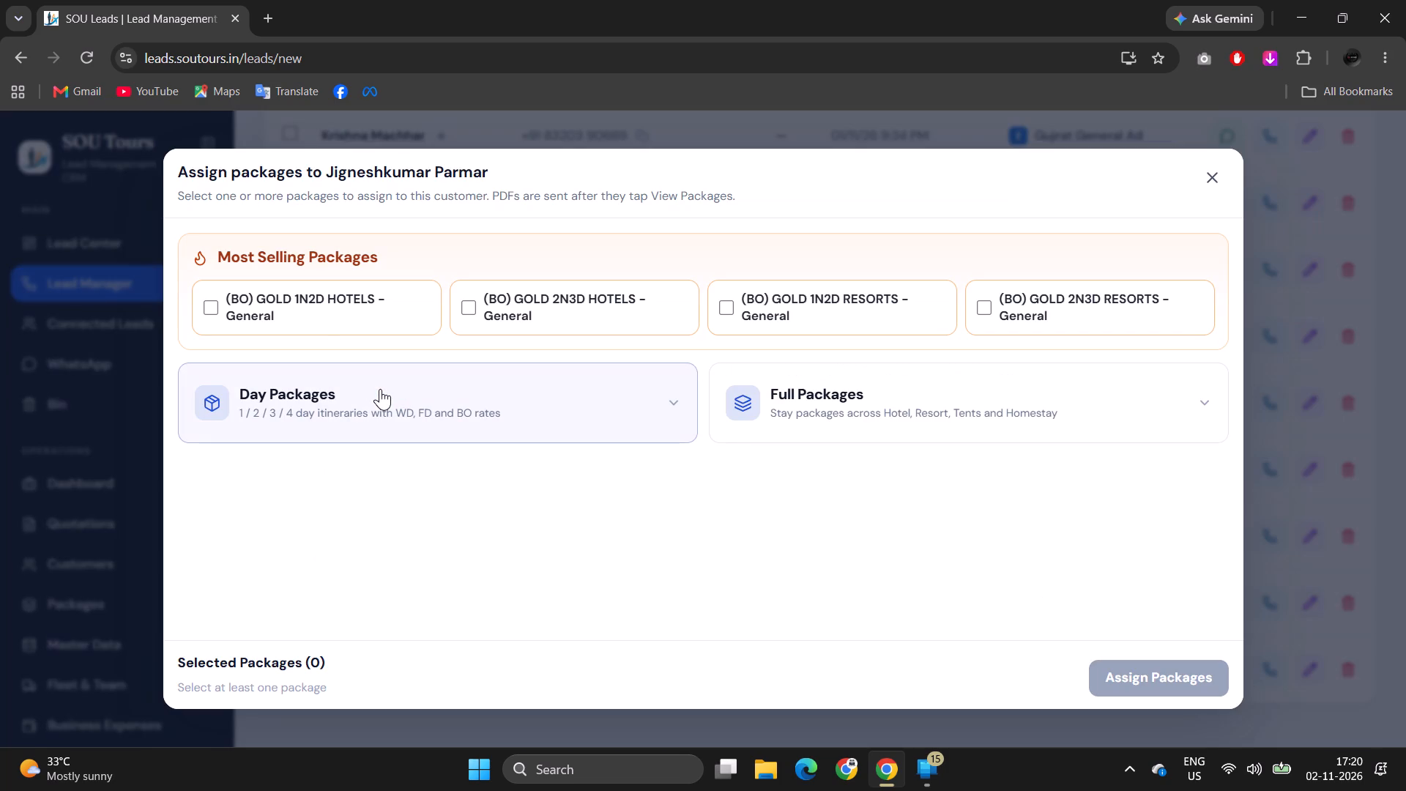
Assign the four most selling General packages to the lead: (BO) GOLD 1N2D and 2N3D HOTELS, and (BO) GOLD 1N2D and 2N3D RESORTS.
left_click(314, 311)
left_click(571, 303)
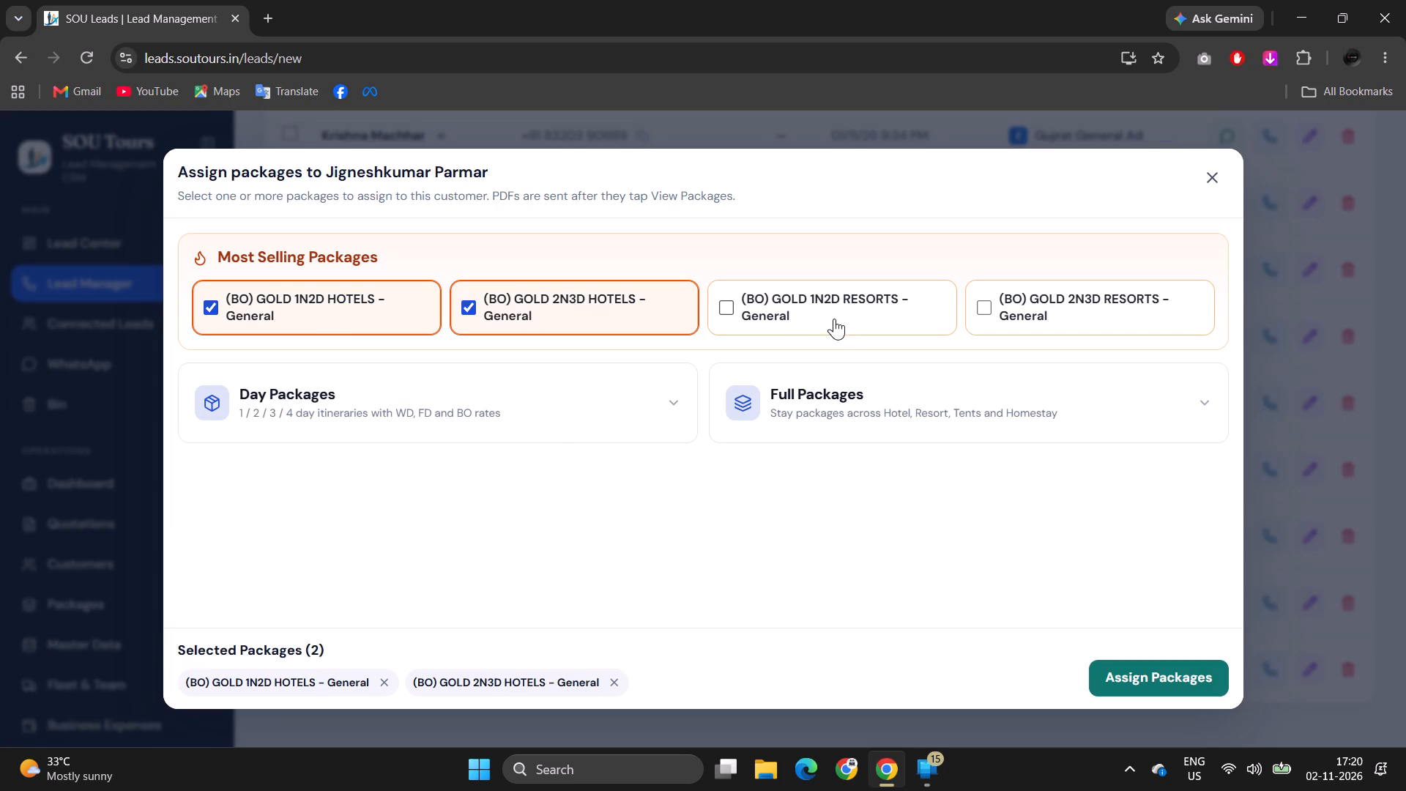
left_click(844, 319)
left_click(1101, 304)
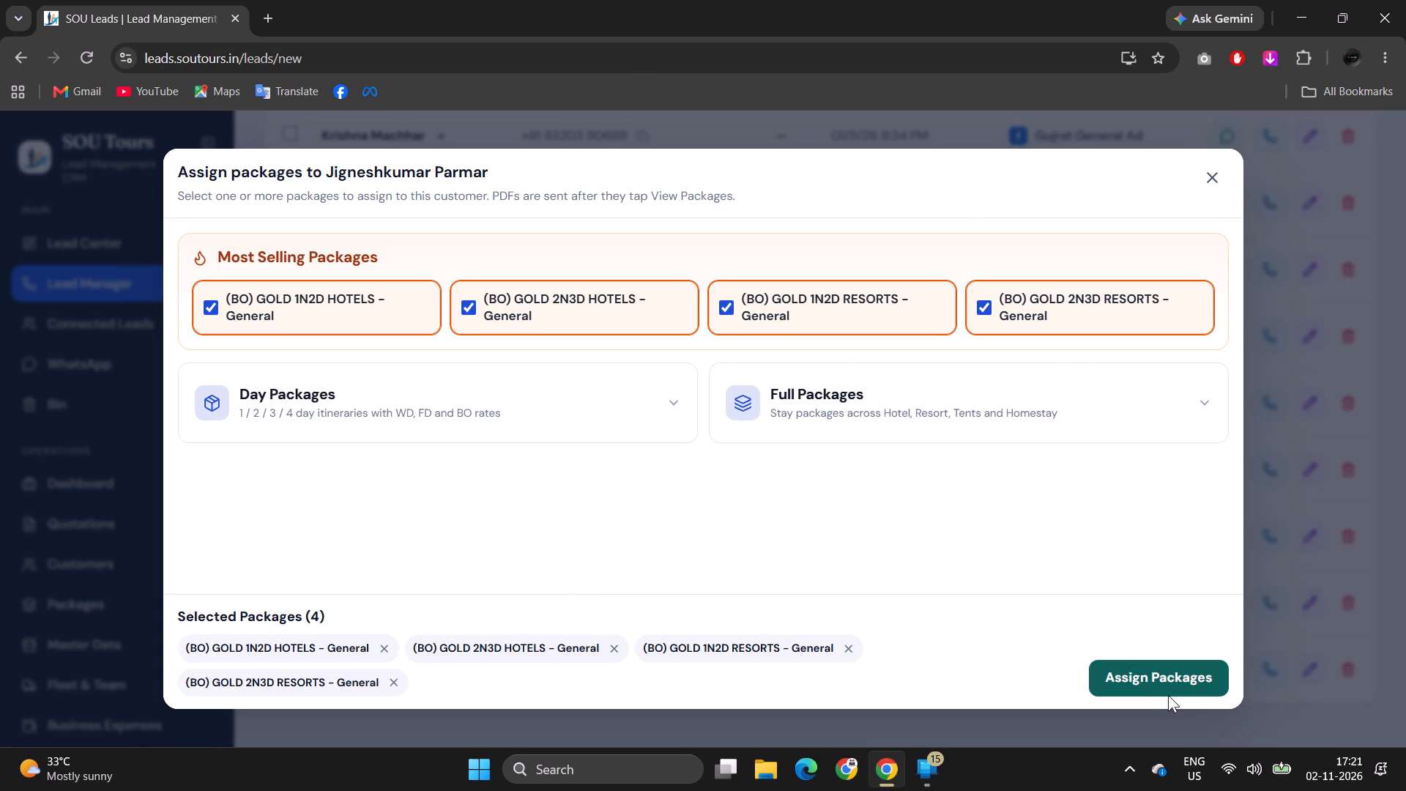
left_click(1150, 677)
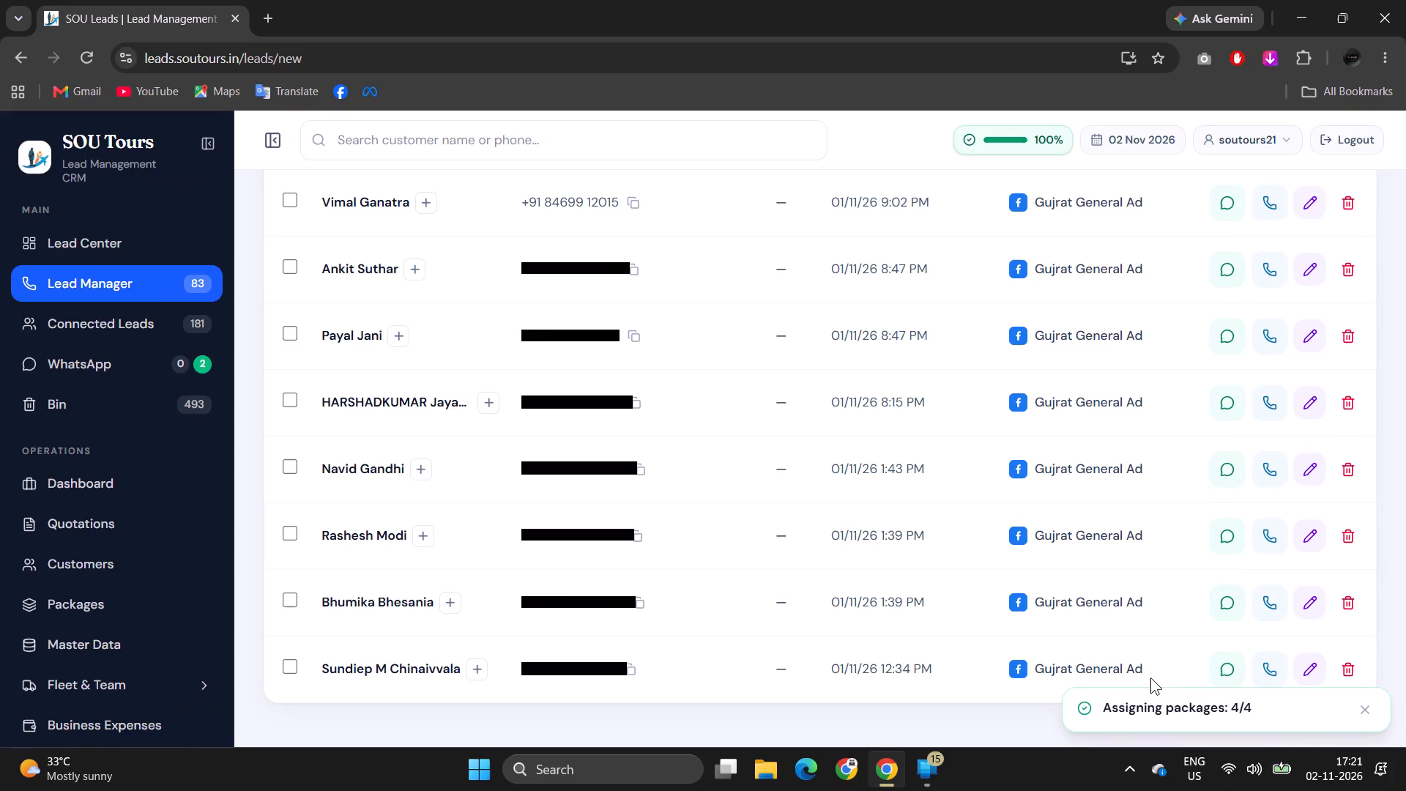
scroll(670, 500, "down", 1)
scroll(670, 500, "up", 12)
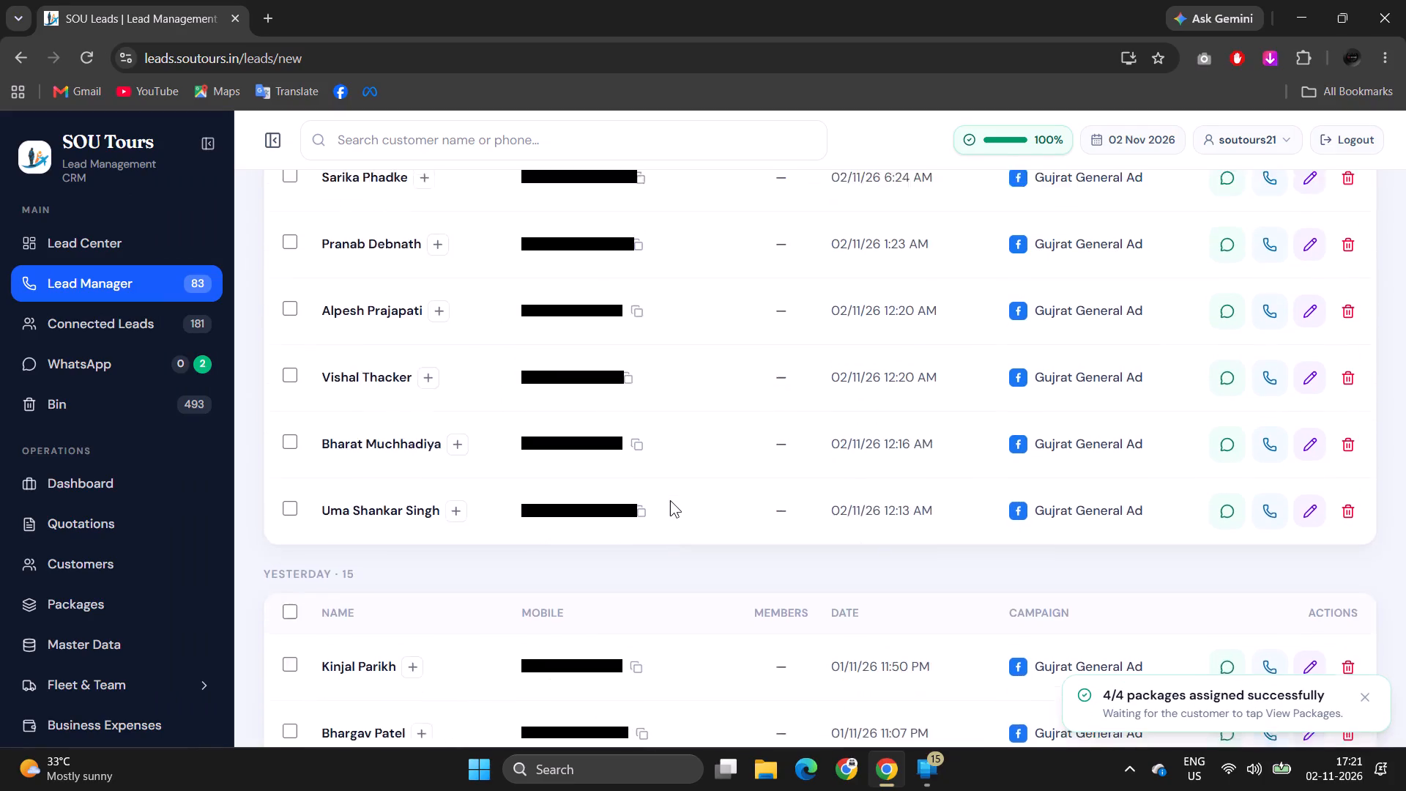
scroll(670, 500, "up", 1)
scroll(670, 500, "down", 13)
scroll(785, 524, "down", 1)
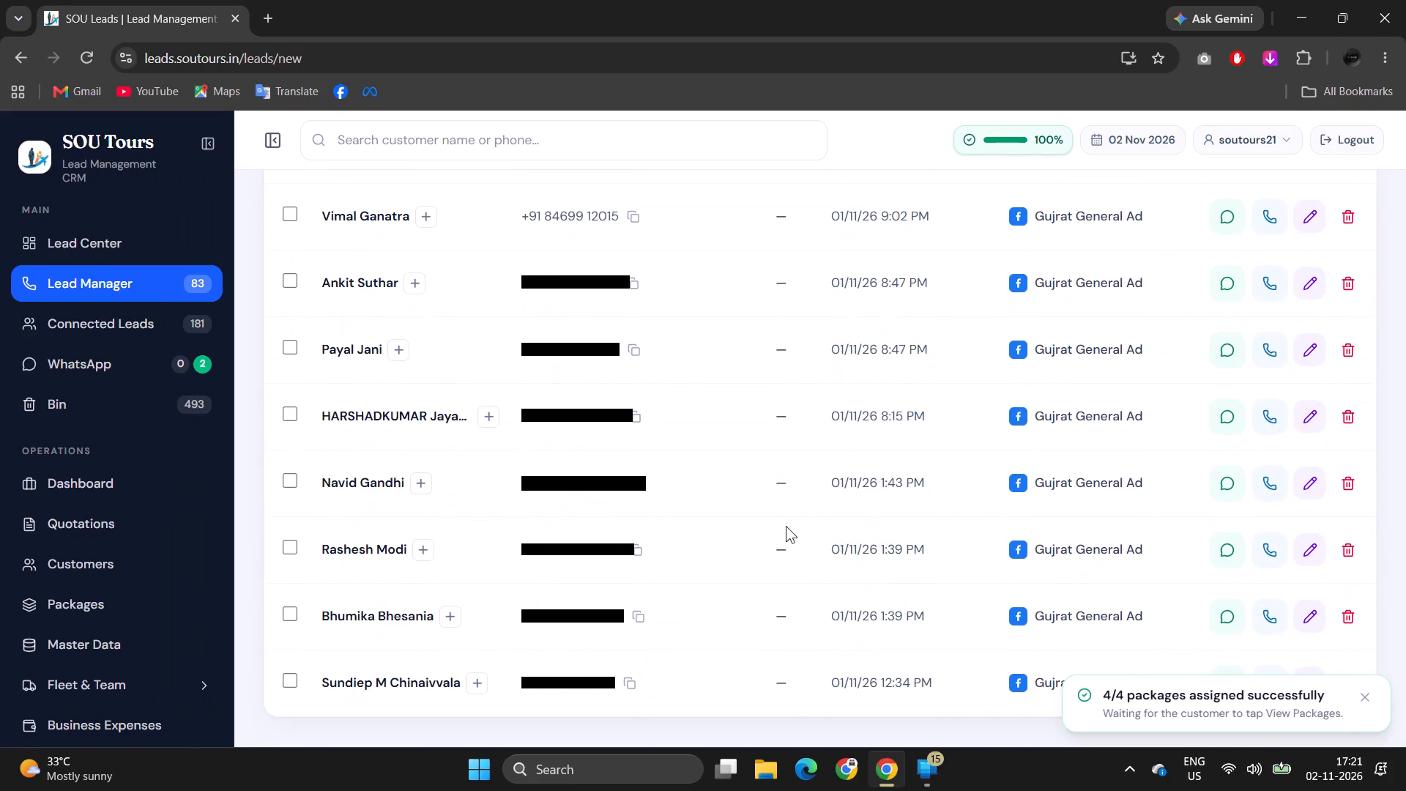
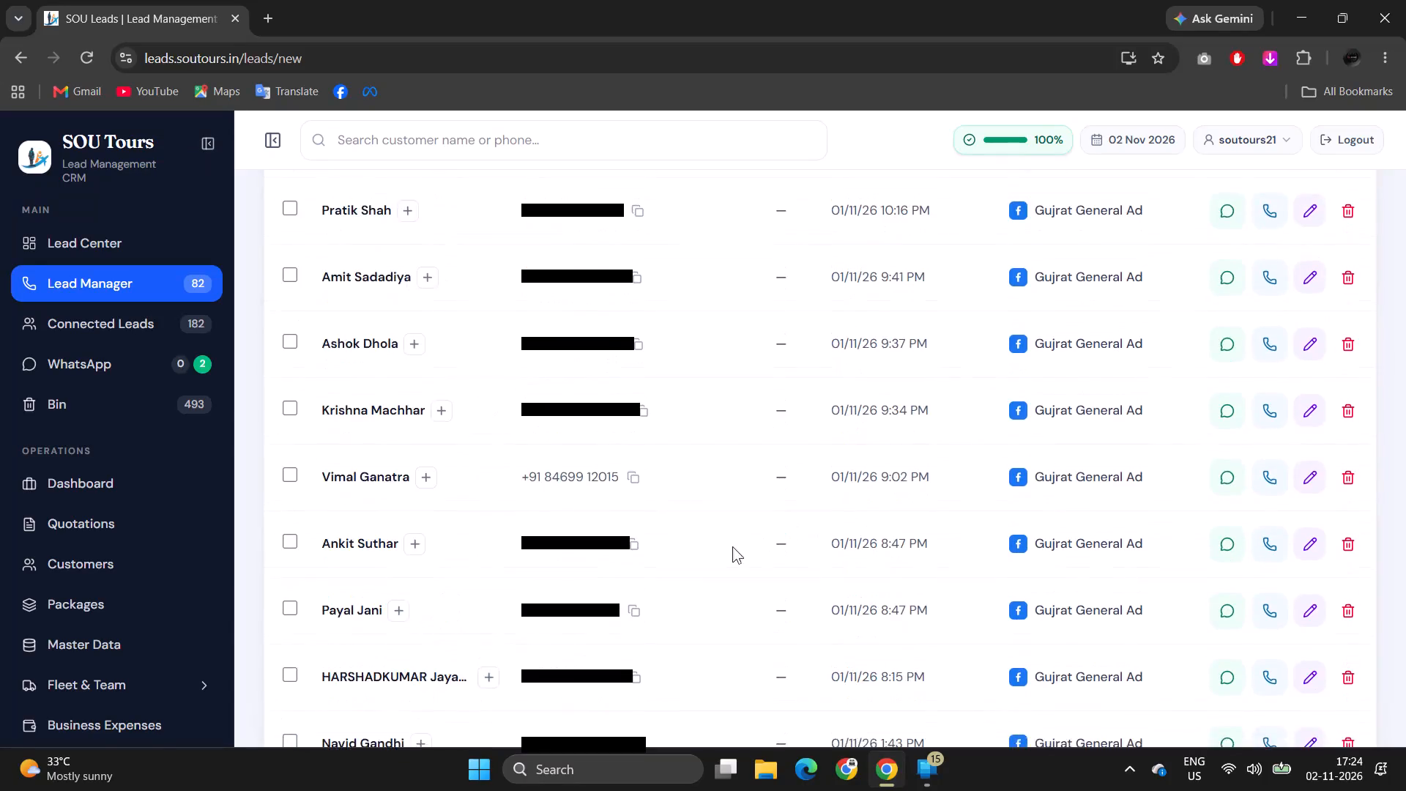
Reload the New Leads page to refresh the lead list.
scroll(704, 557, "up", 4)
scroll(704, 557, "down", 7)
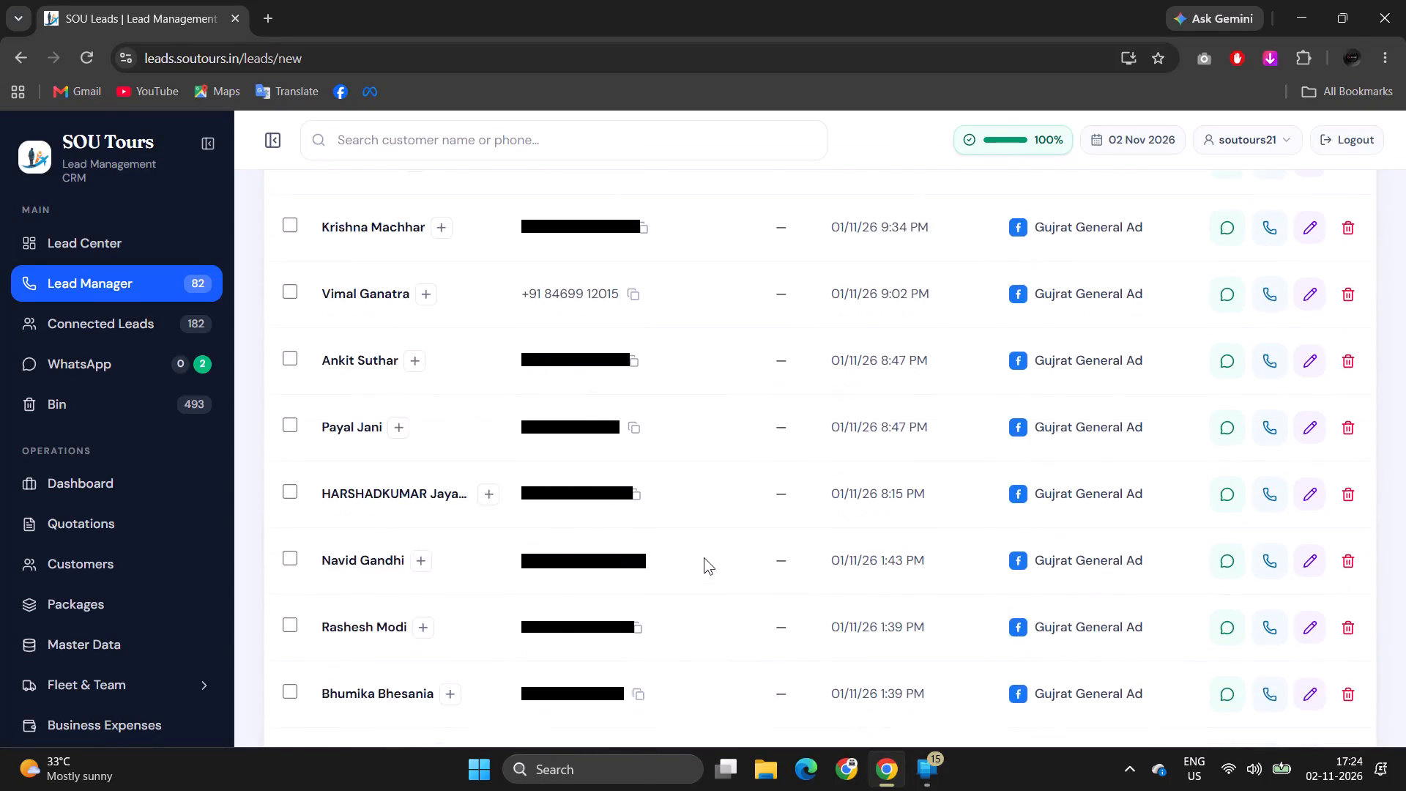
scroll(704, 557, "down", 4)
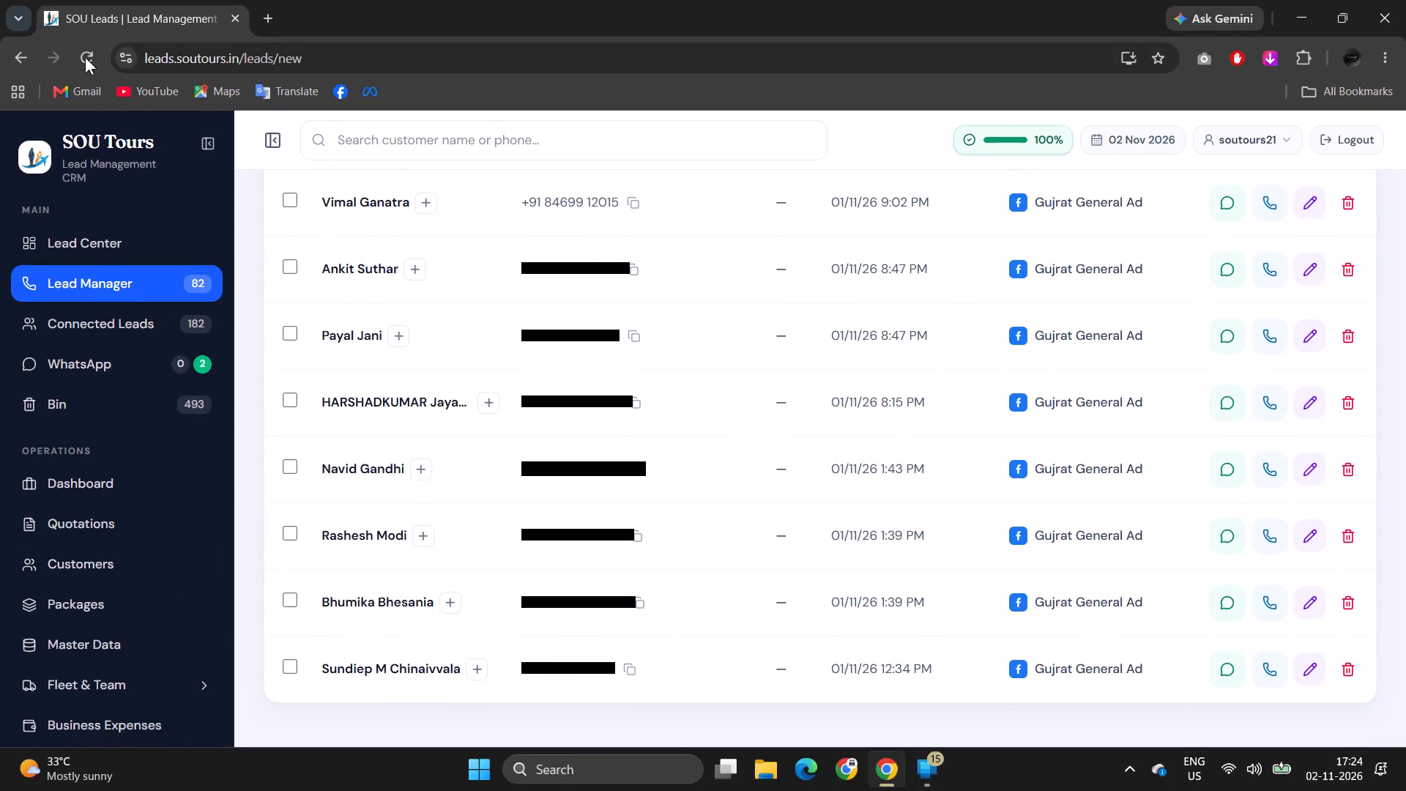
left_click(90, 60)
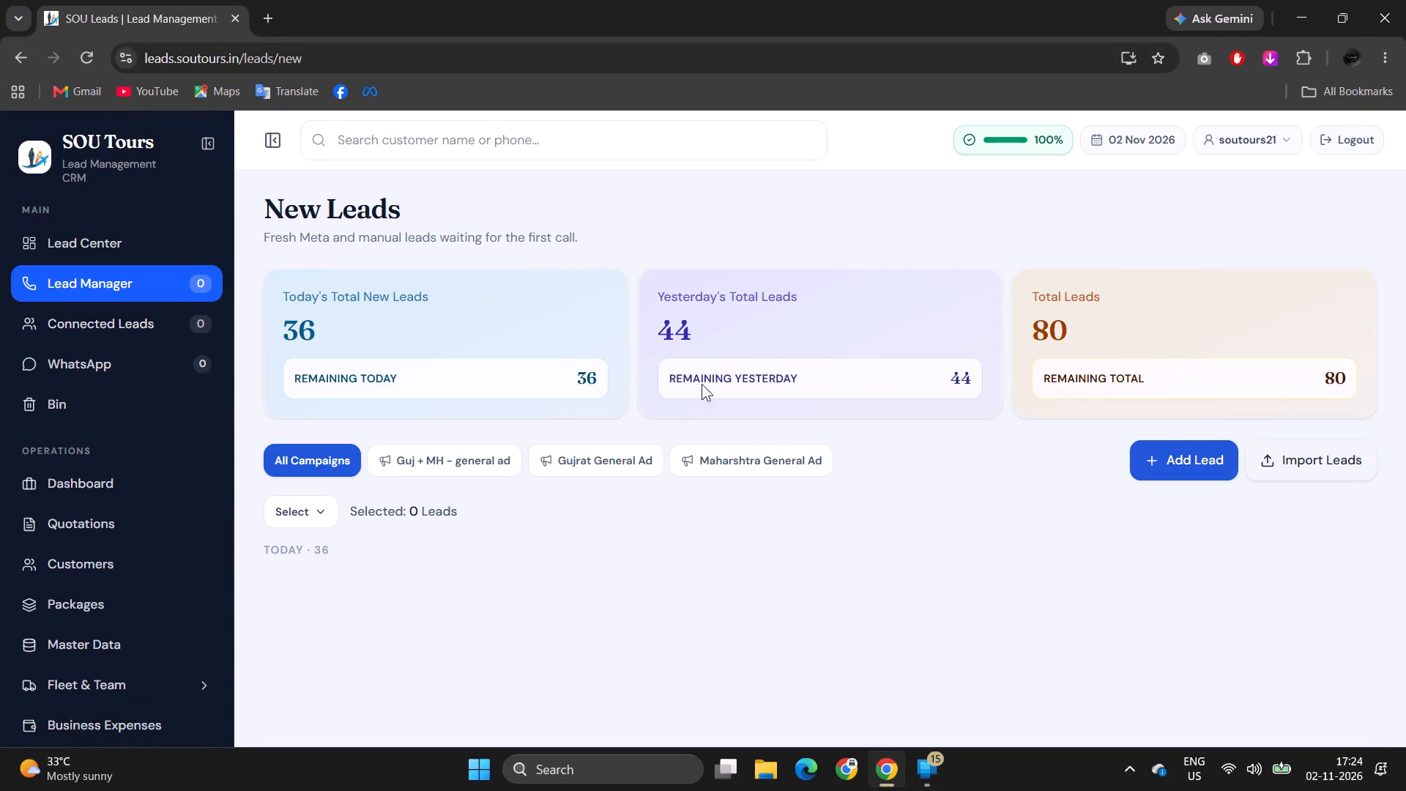
Start a call to the oldest new lead, received 01/11/26 1:01 AM from the Guj + MH - general ad campaign.
scroll(956, 440, "down", 12)
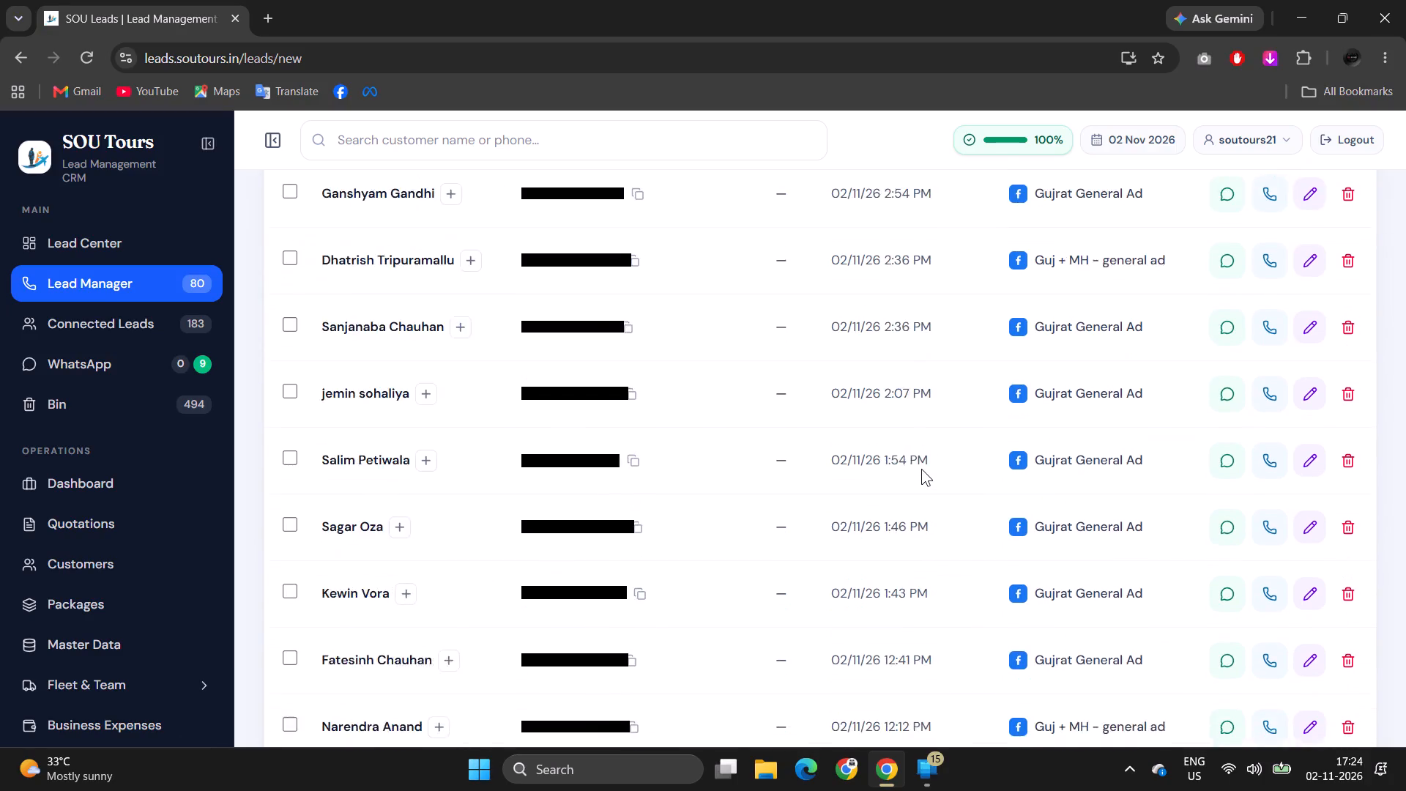
scroll(921, 469, "down", 20)
scroll(921, 469, "down", 12)
scroll(1180, 675, "down", 6)
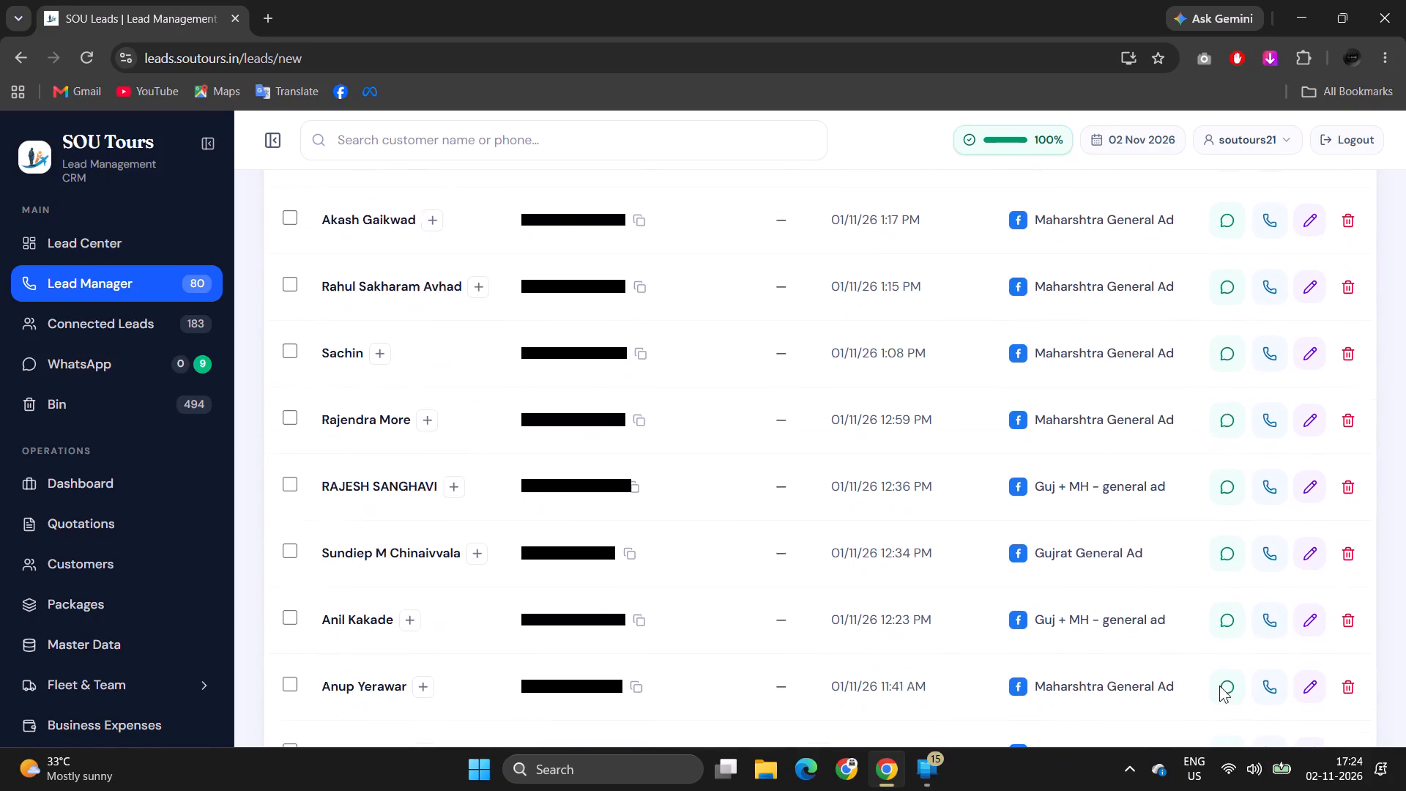
scroll(1223, 686, "down", 13)
left_click(1259, 676)
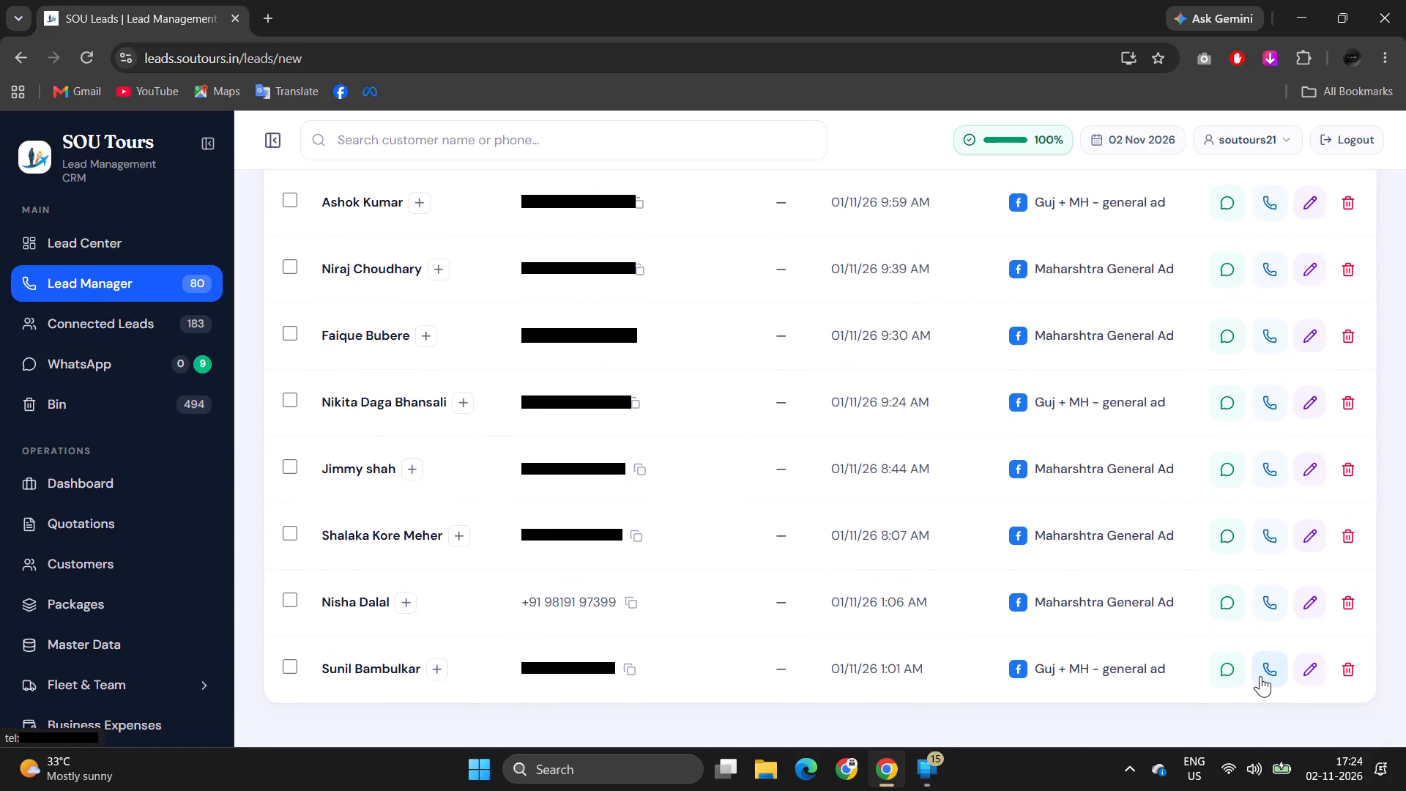
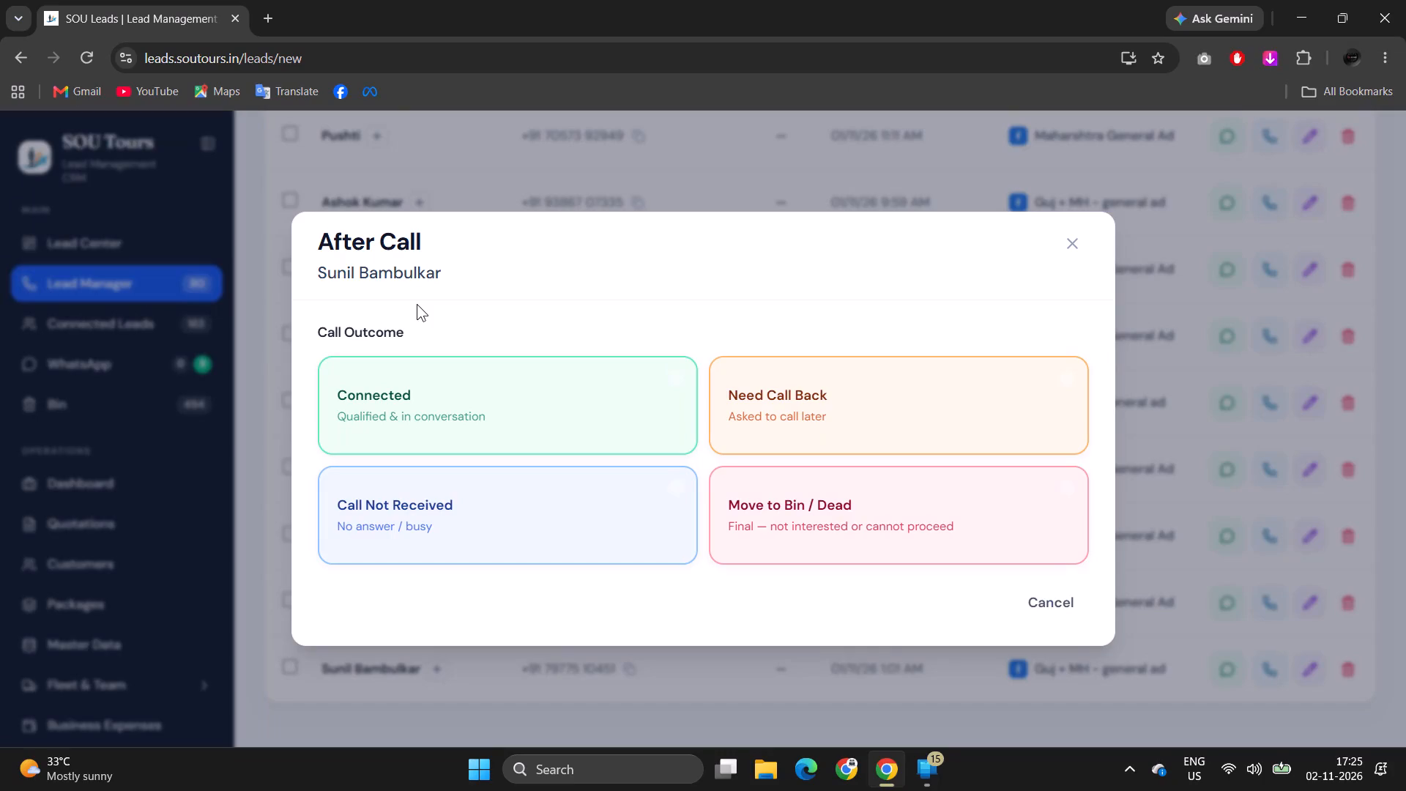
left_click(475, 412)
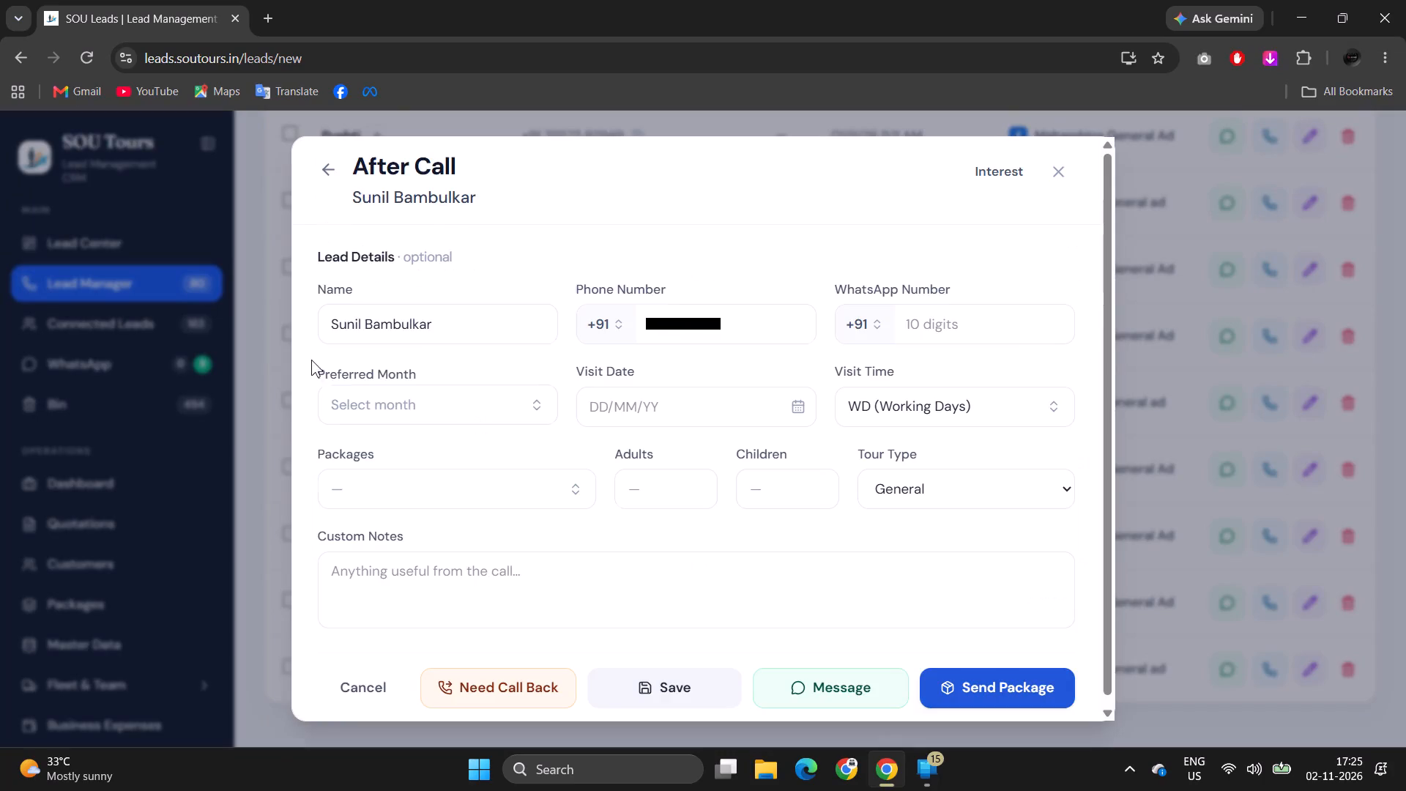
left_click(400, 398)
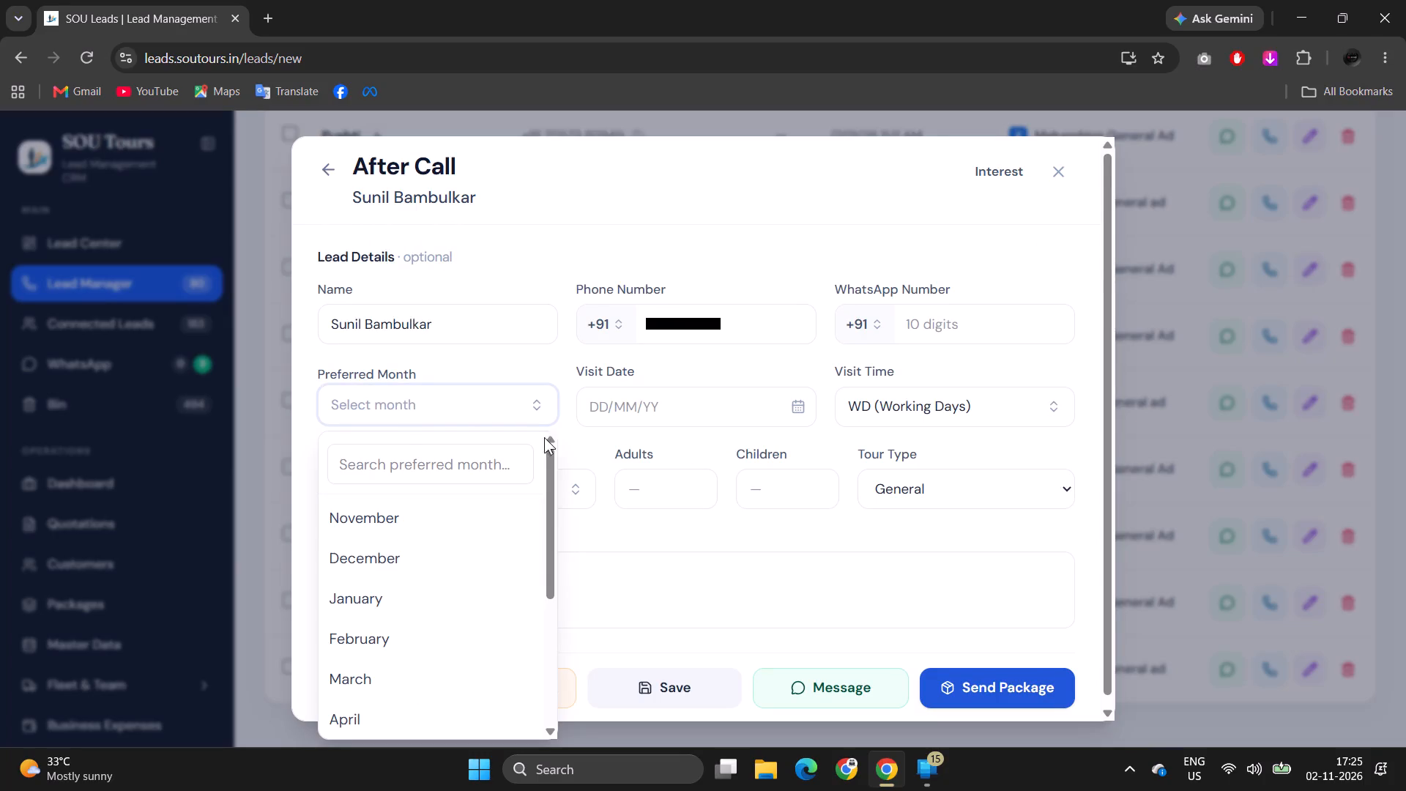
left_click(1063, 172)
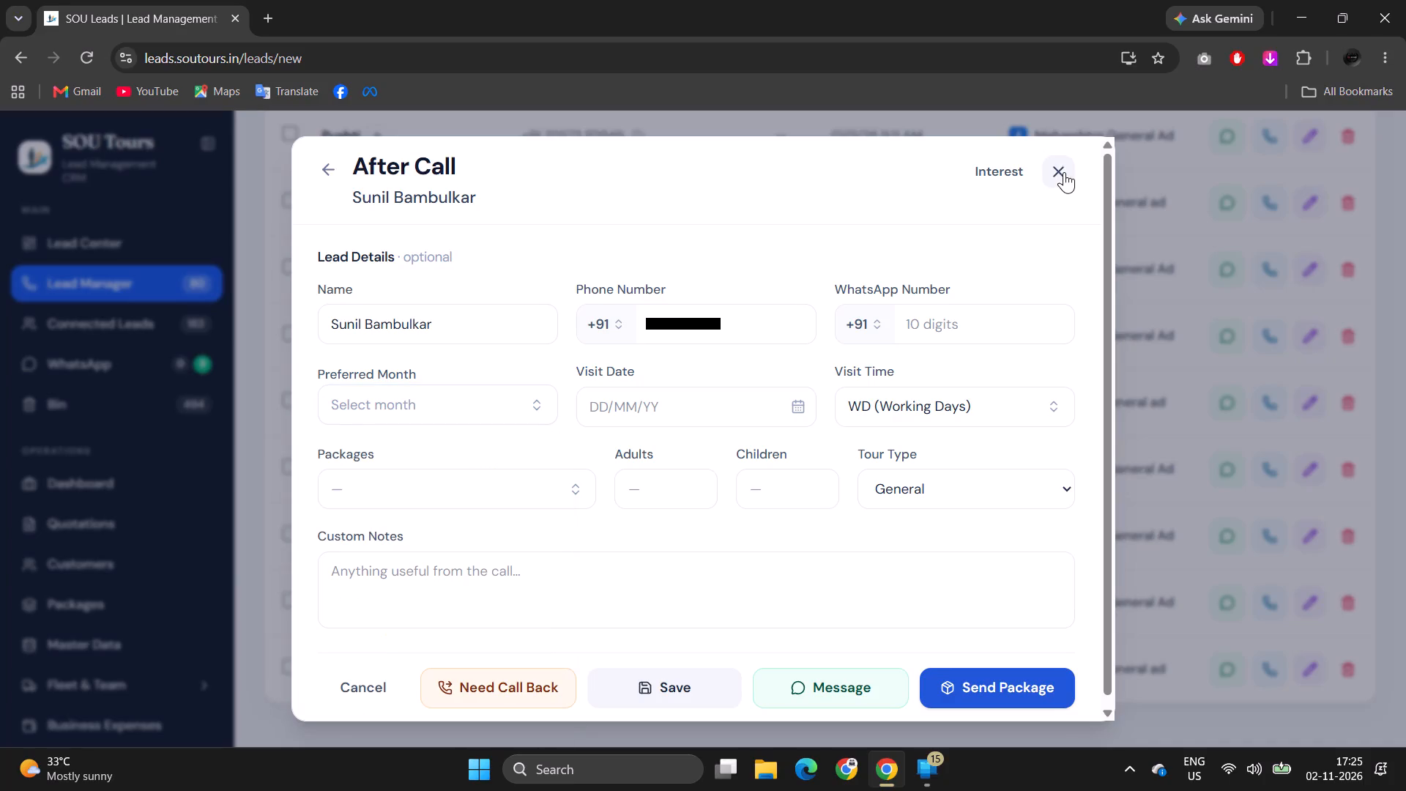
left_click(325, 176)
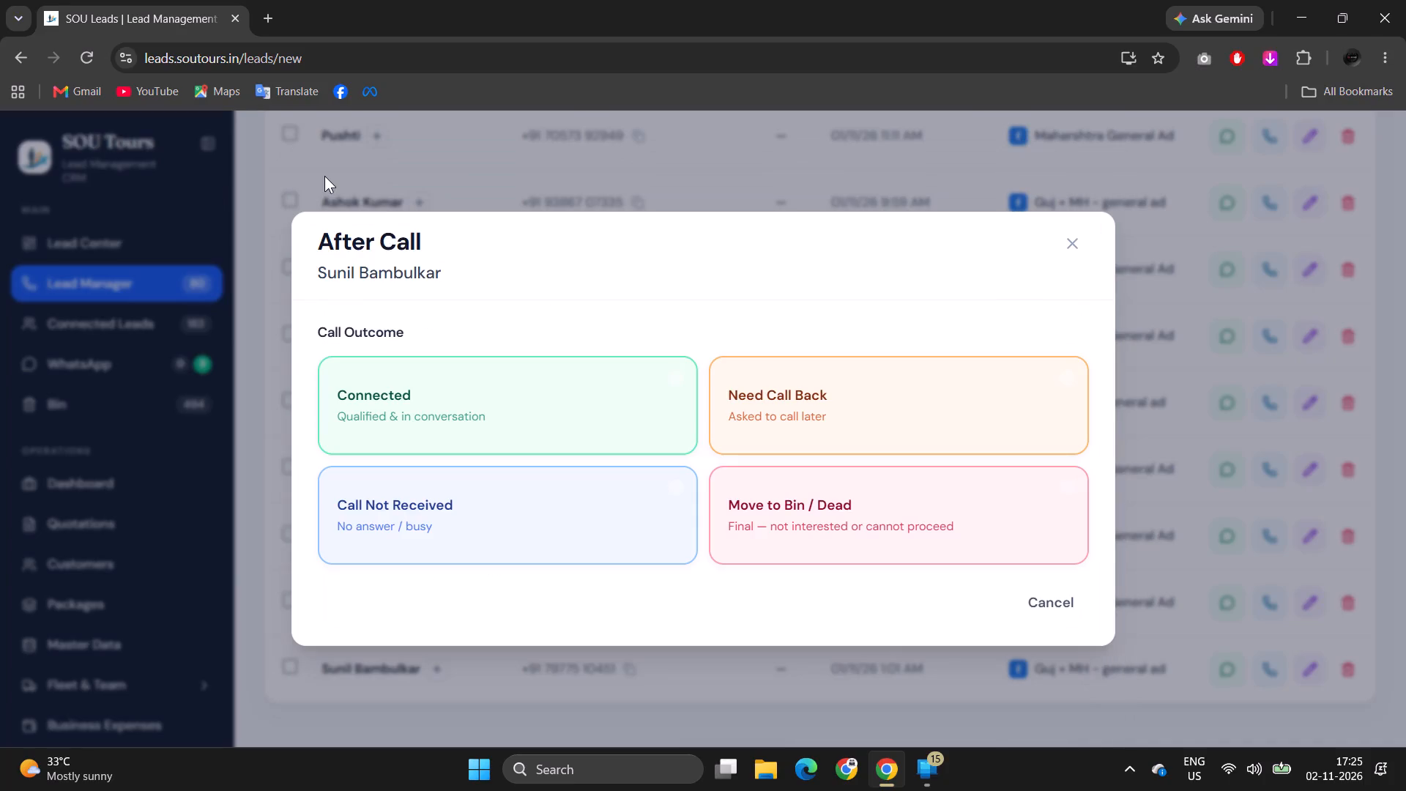
Record the called lead's outcome as Need Call Back and save it.
left_click(811, 405)
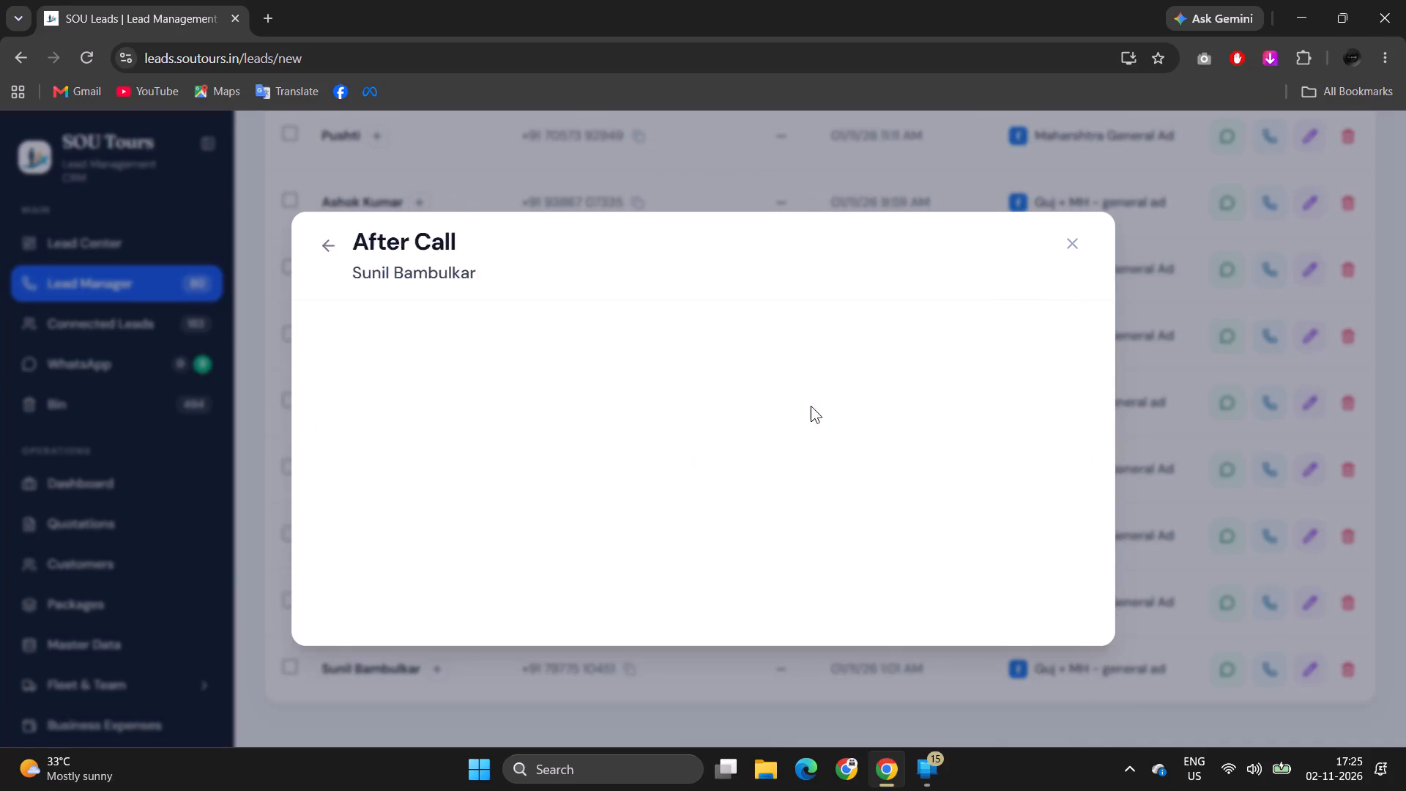
left_click(660, 457)
left_click(680, 562)
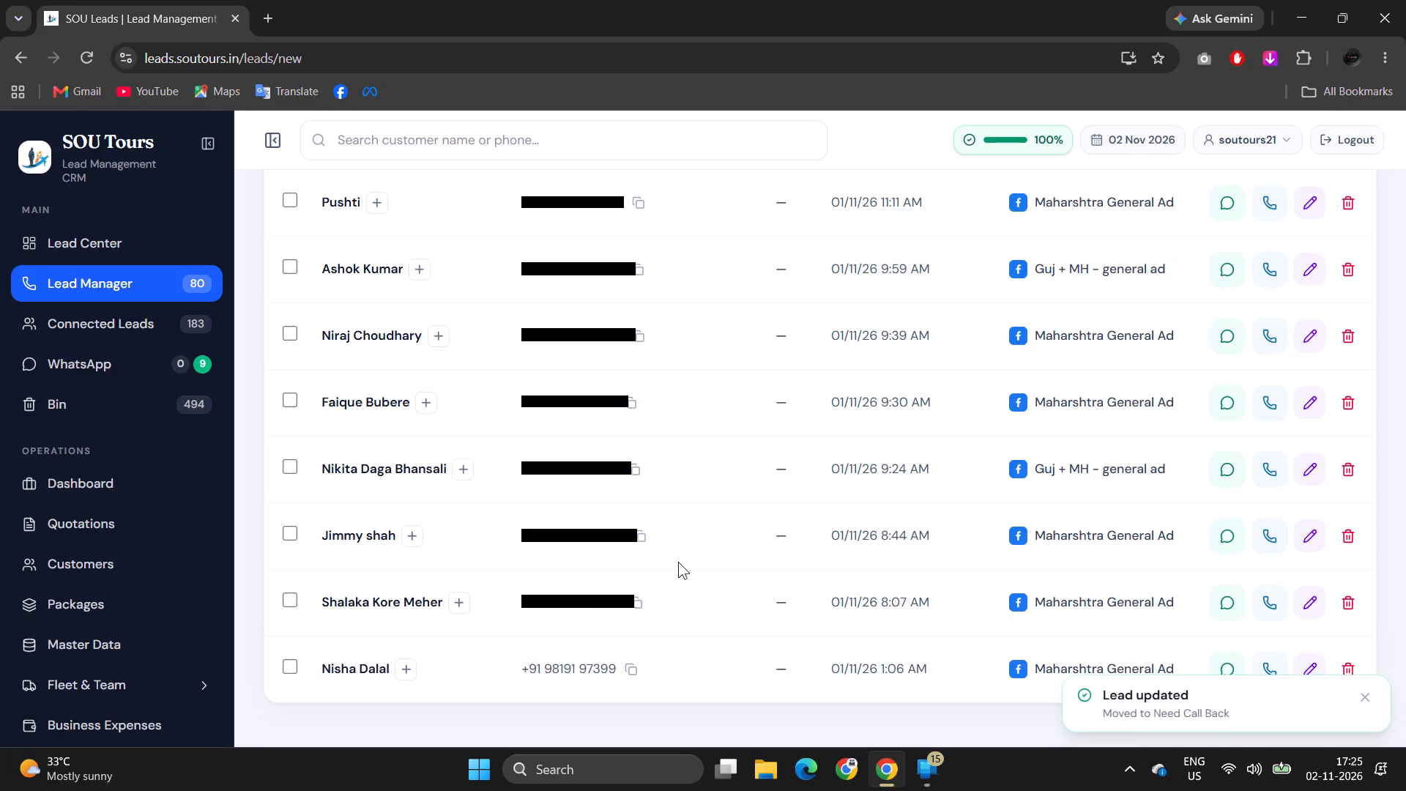
Start a call to the oldest remaining new lead, received 01/11/26 1:06 AM from the Maharashtra General Ad campaign.
scroll(765, 434, "up", 5)
scroll(765, 433, "down", 11)
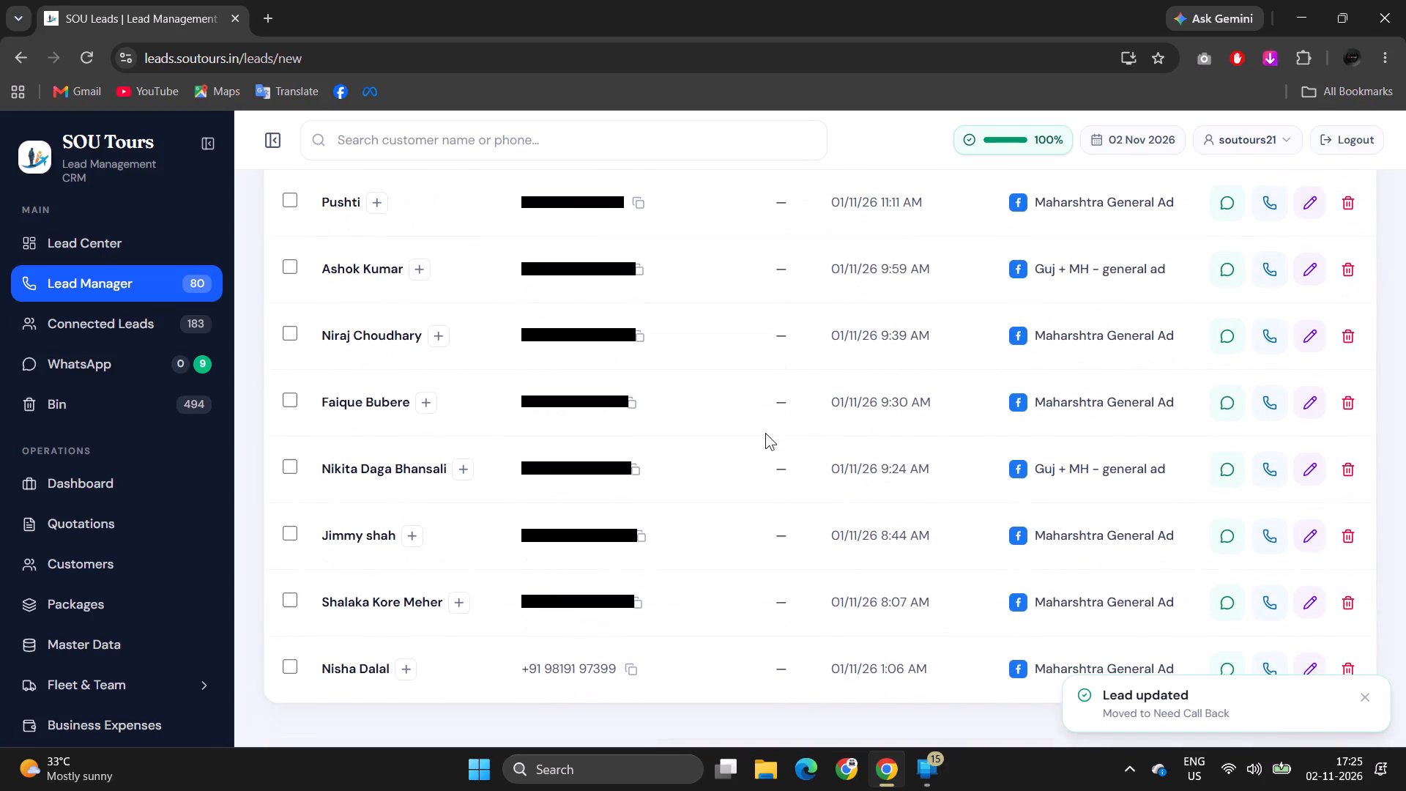
scroll(765, 433, "down", 1)
left_click(1268, 659)
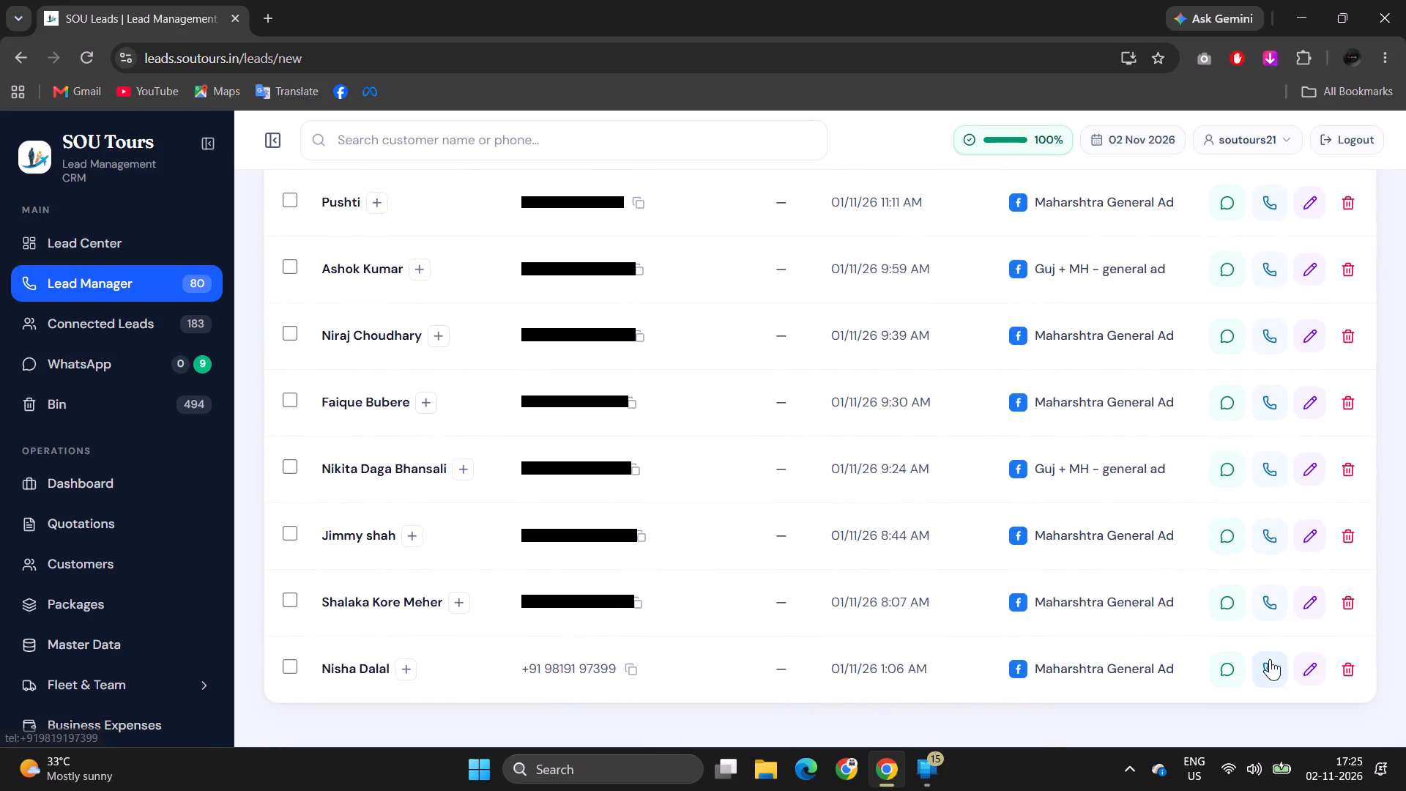
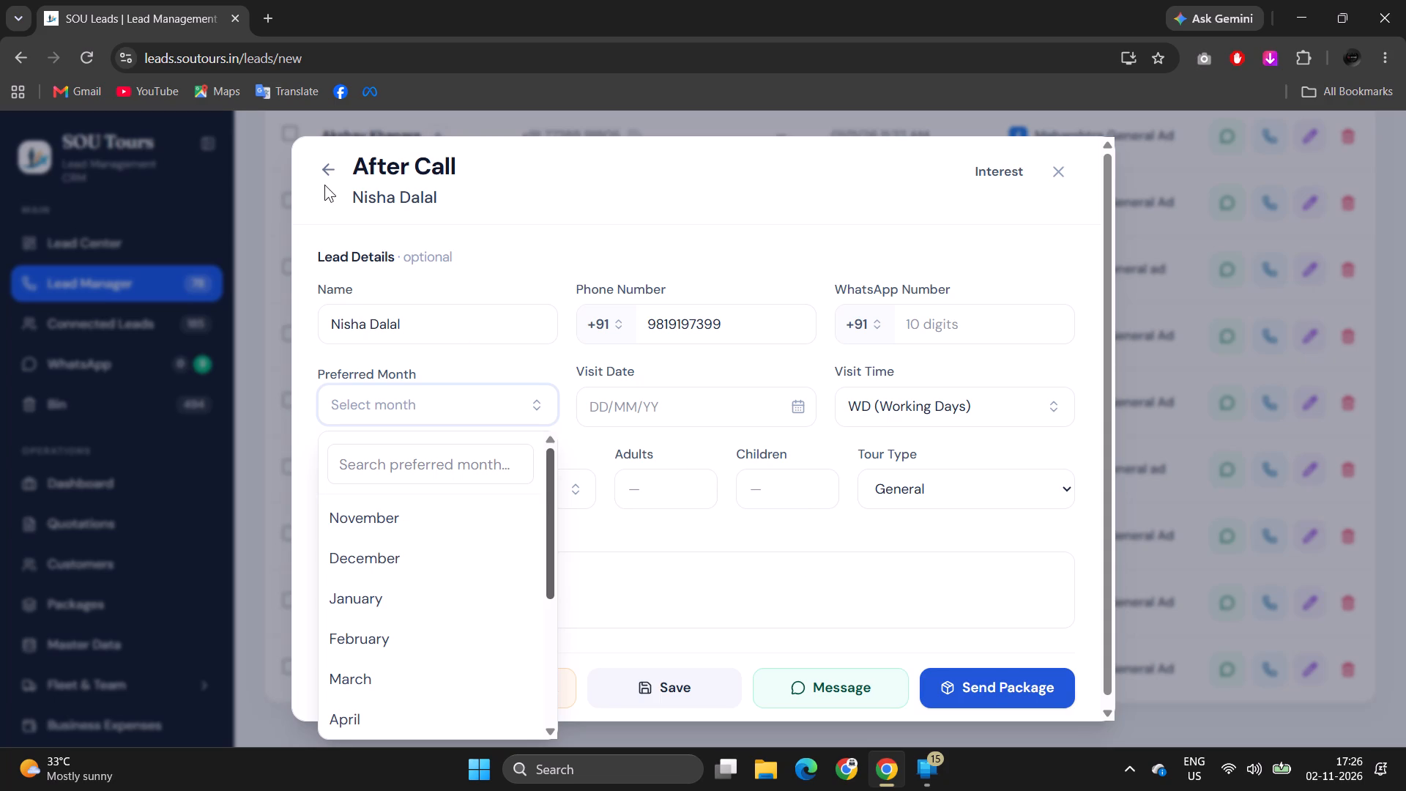
Back out of the interest details form, record the lead's outcome as Need Call Back in 1 Hour, and save it.
left_click(502, 175)
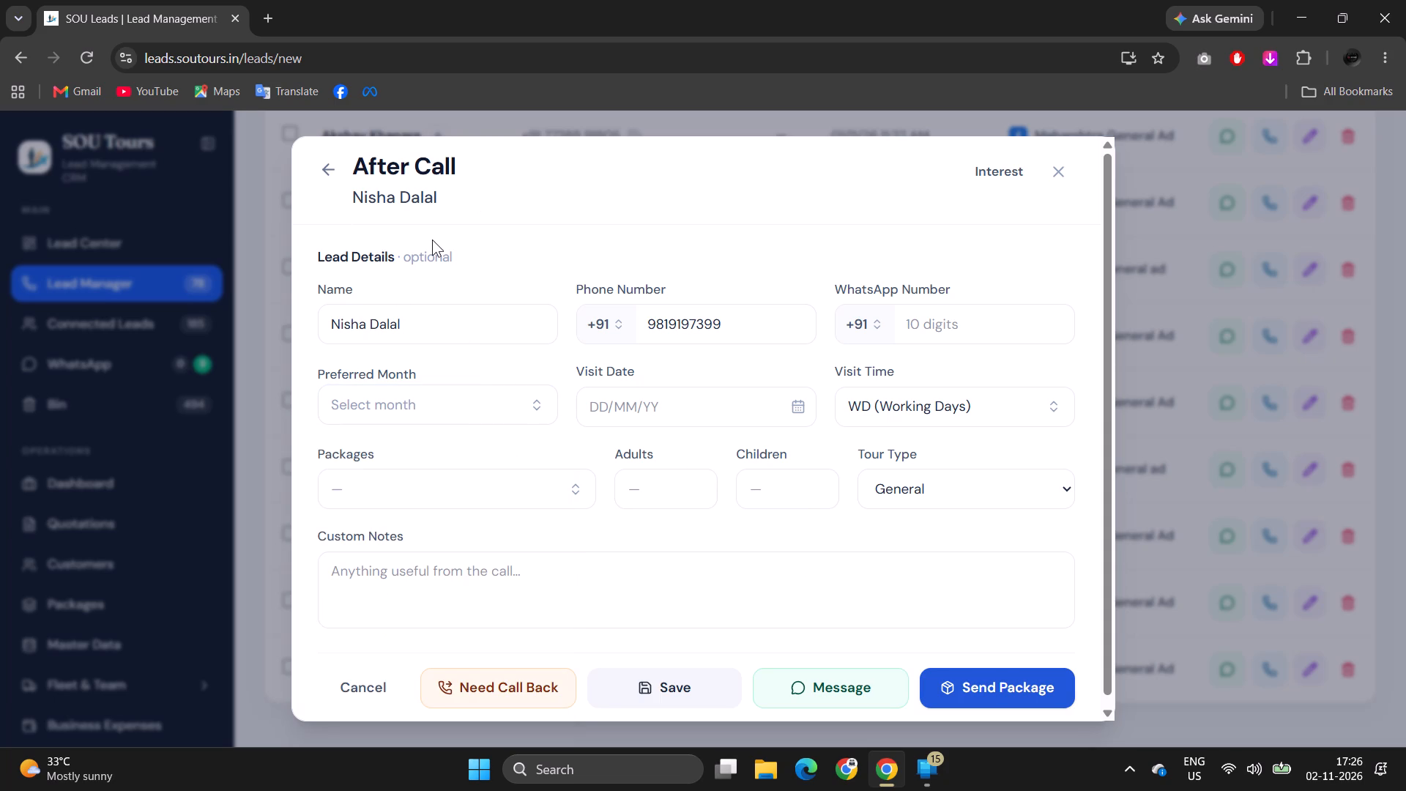
left_click(327, 172)
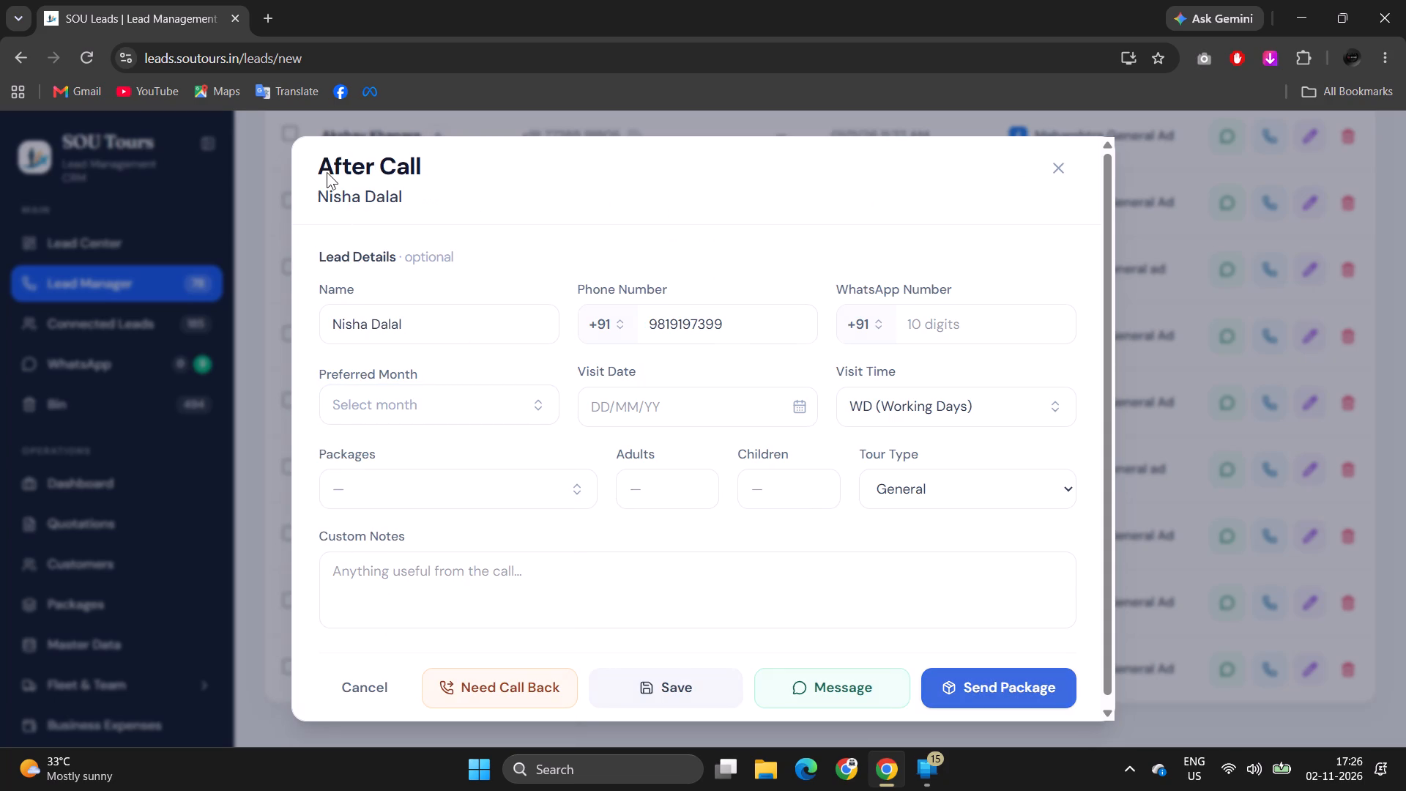
left_click(770, 381)
left_click(715, 441)
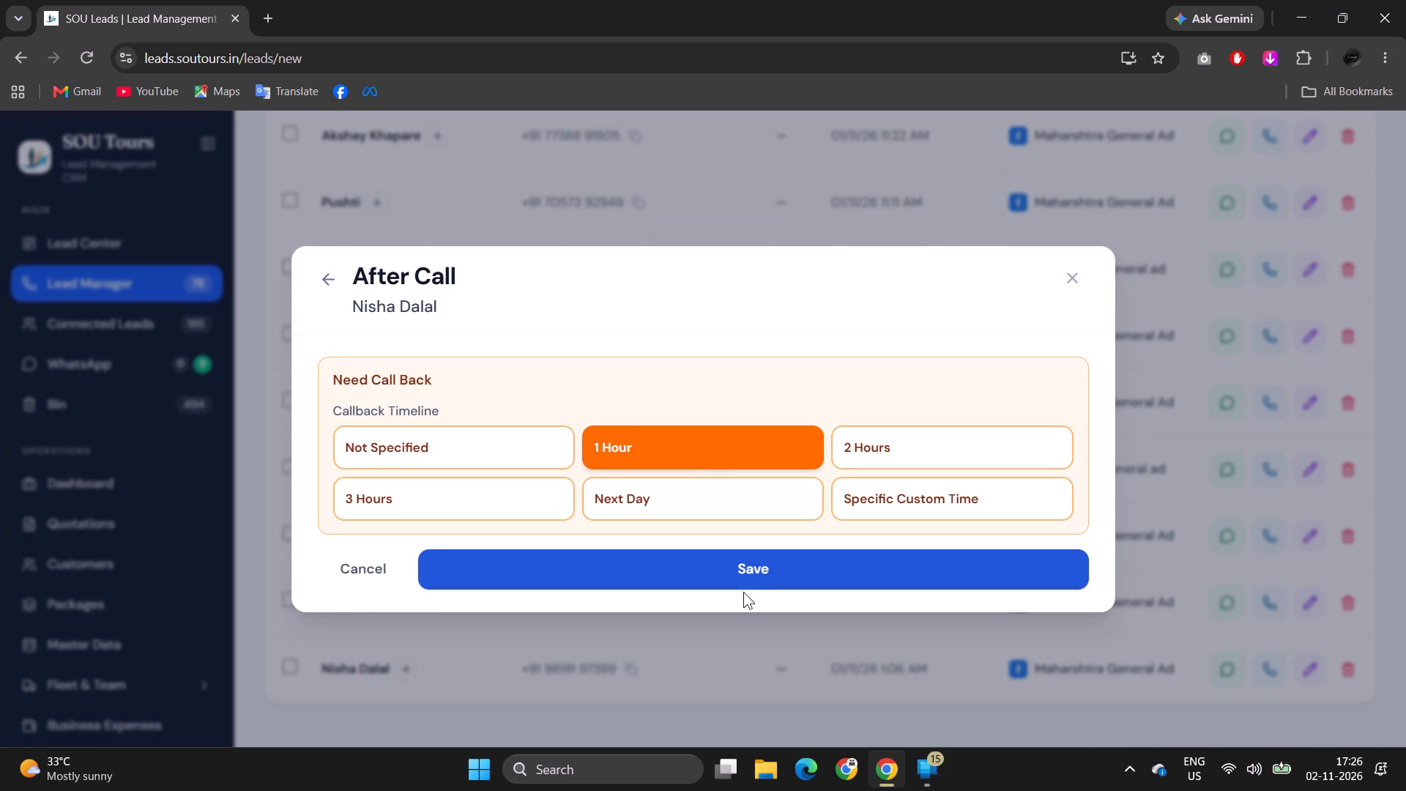
left_click(740, 576)
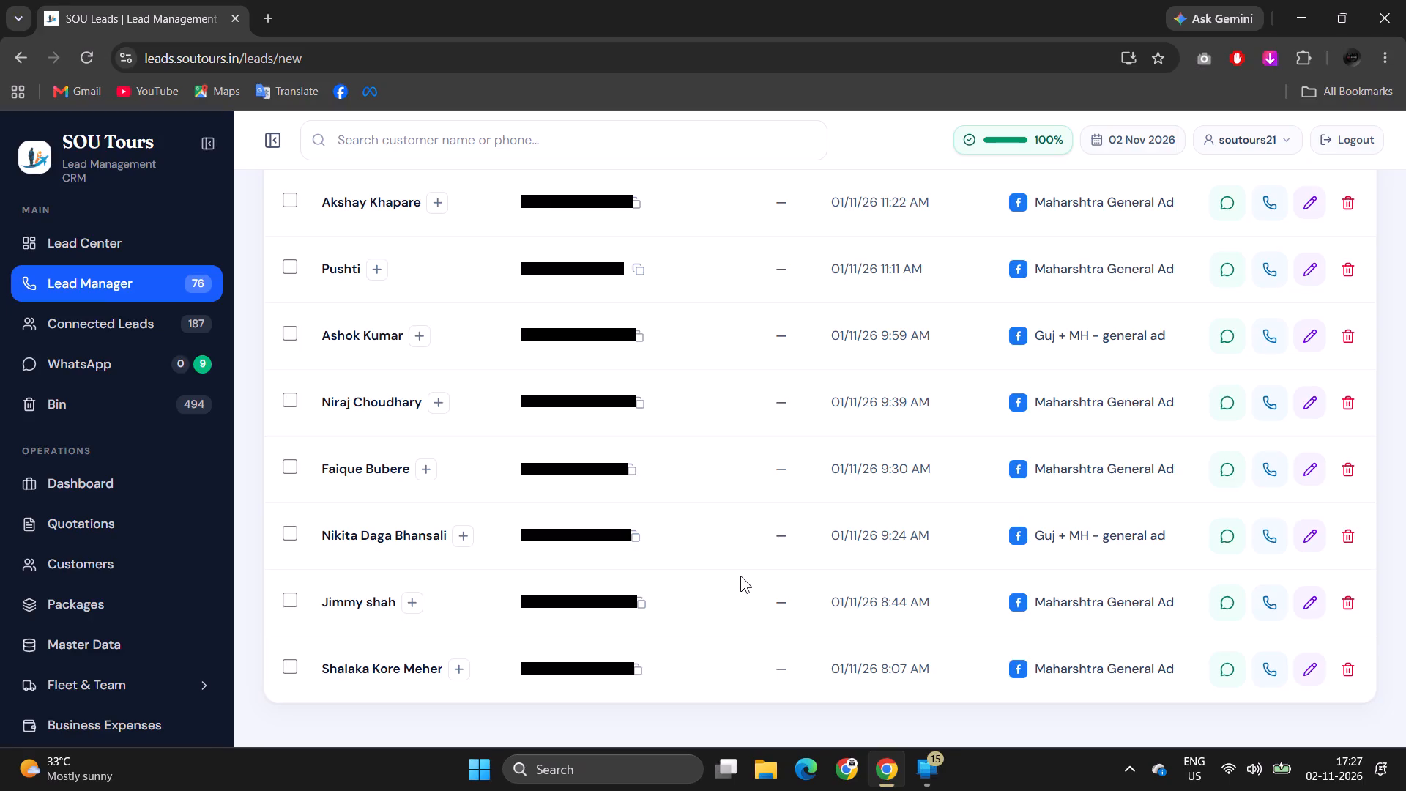
Filter the new leads list to the Gujrat General Ad campaign.
scroll(765, 390, "up", 9)
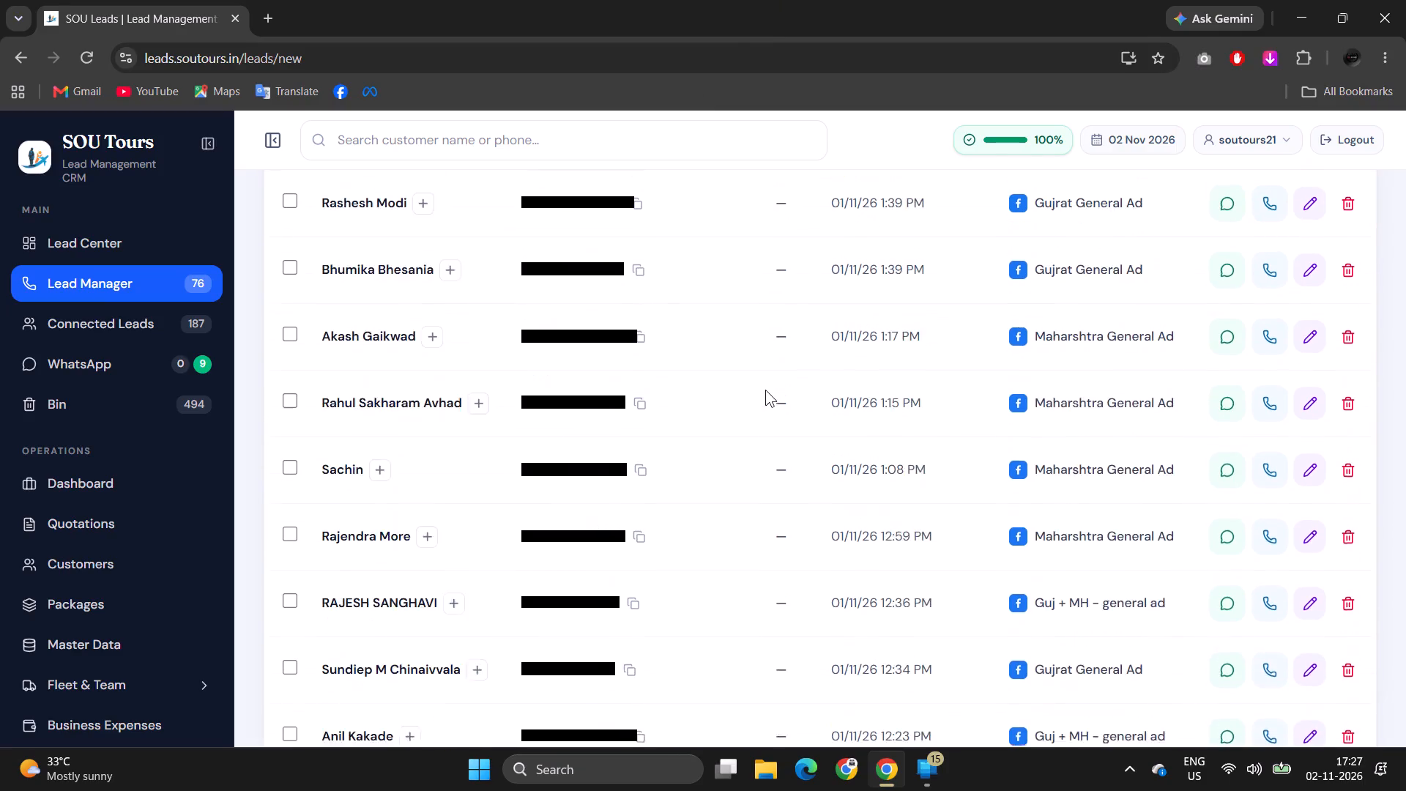
scroll(765, 390, "up", 11)
scroll(765, 390, "up", 13)
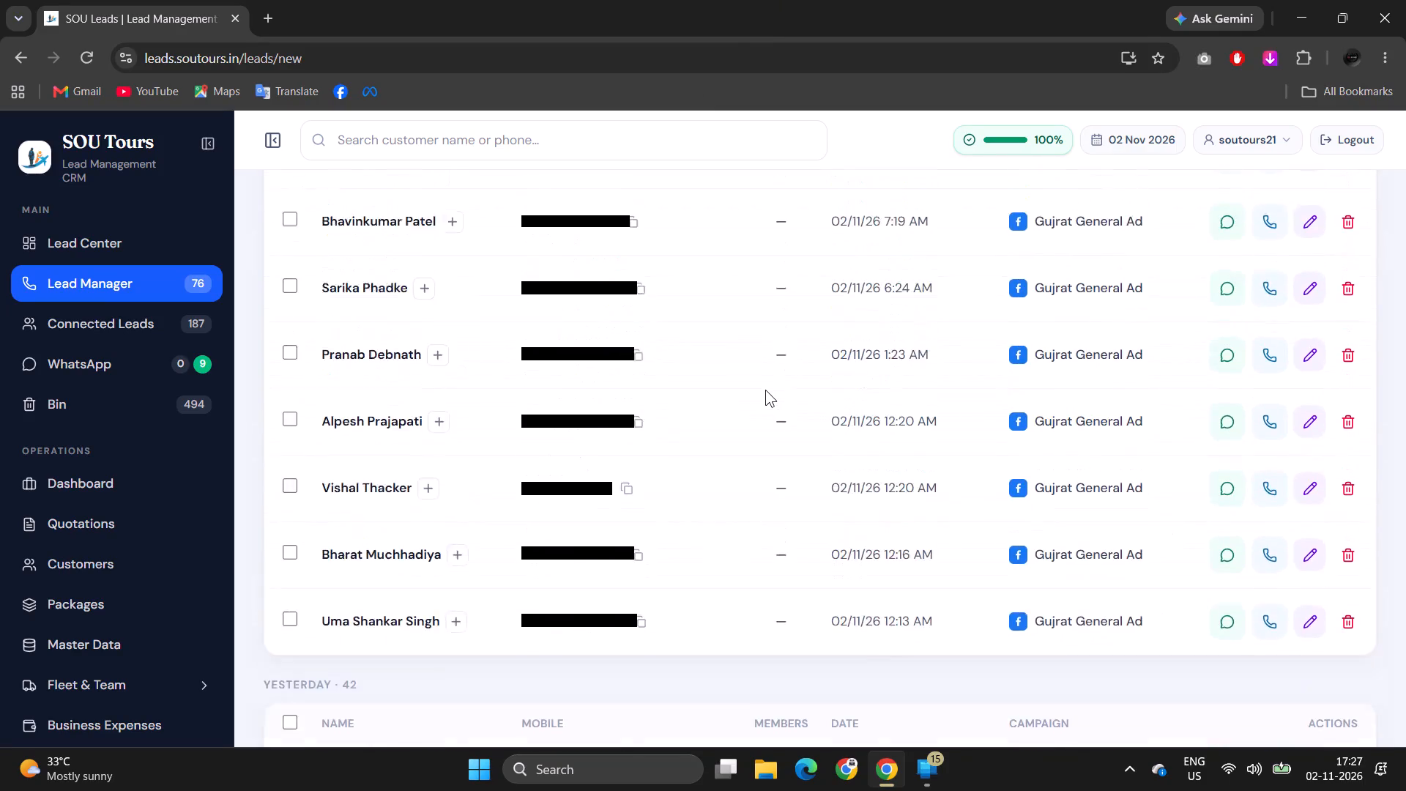
scroll(765, 390, "down", 10)
scroll(765, 390, "up", 6)
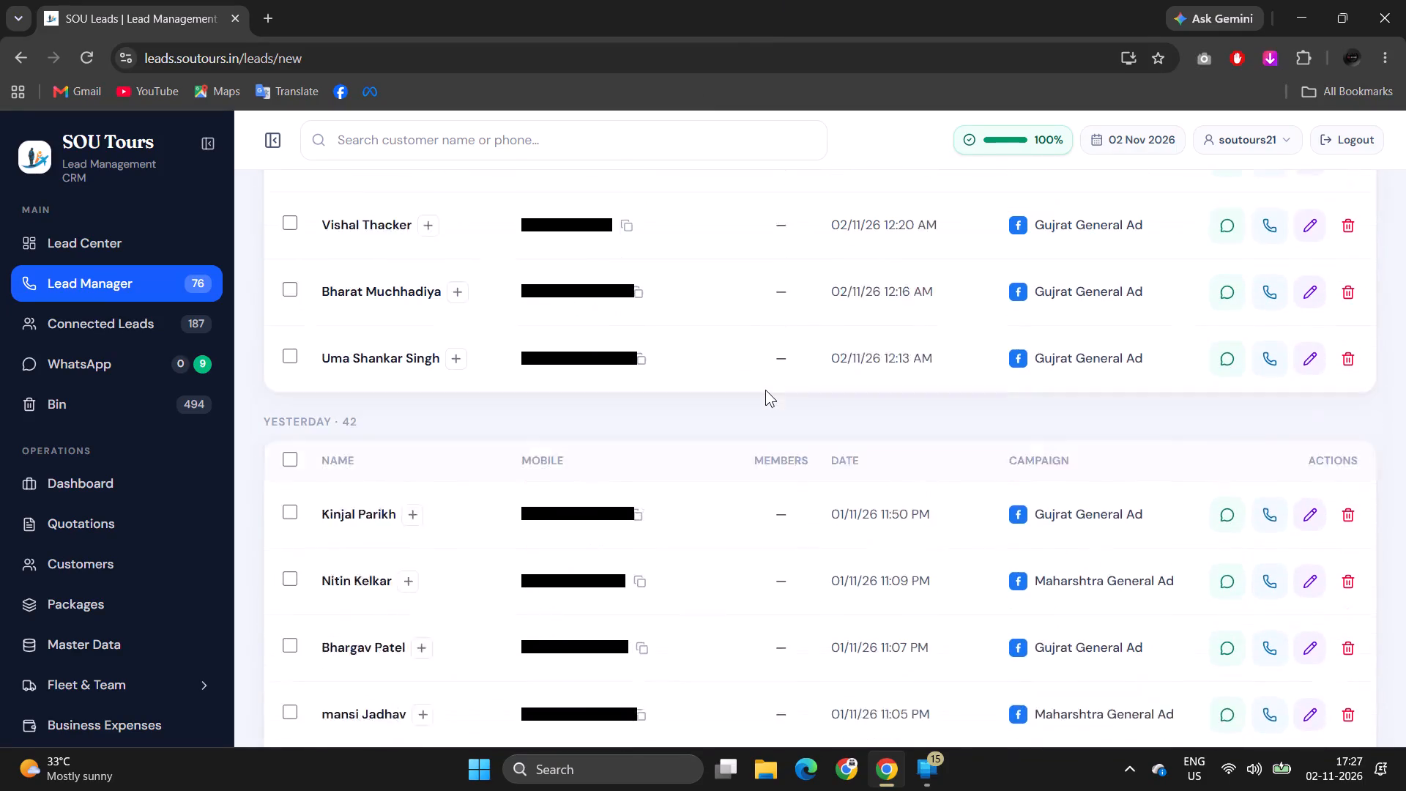
scroll(765, 390, "up", 20)
scroll(765, 390, "up", 13)
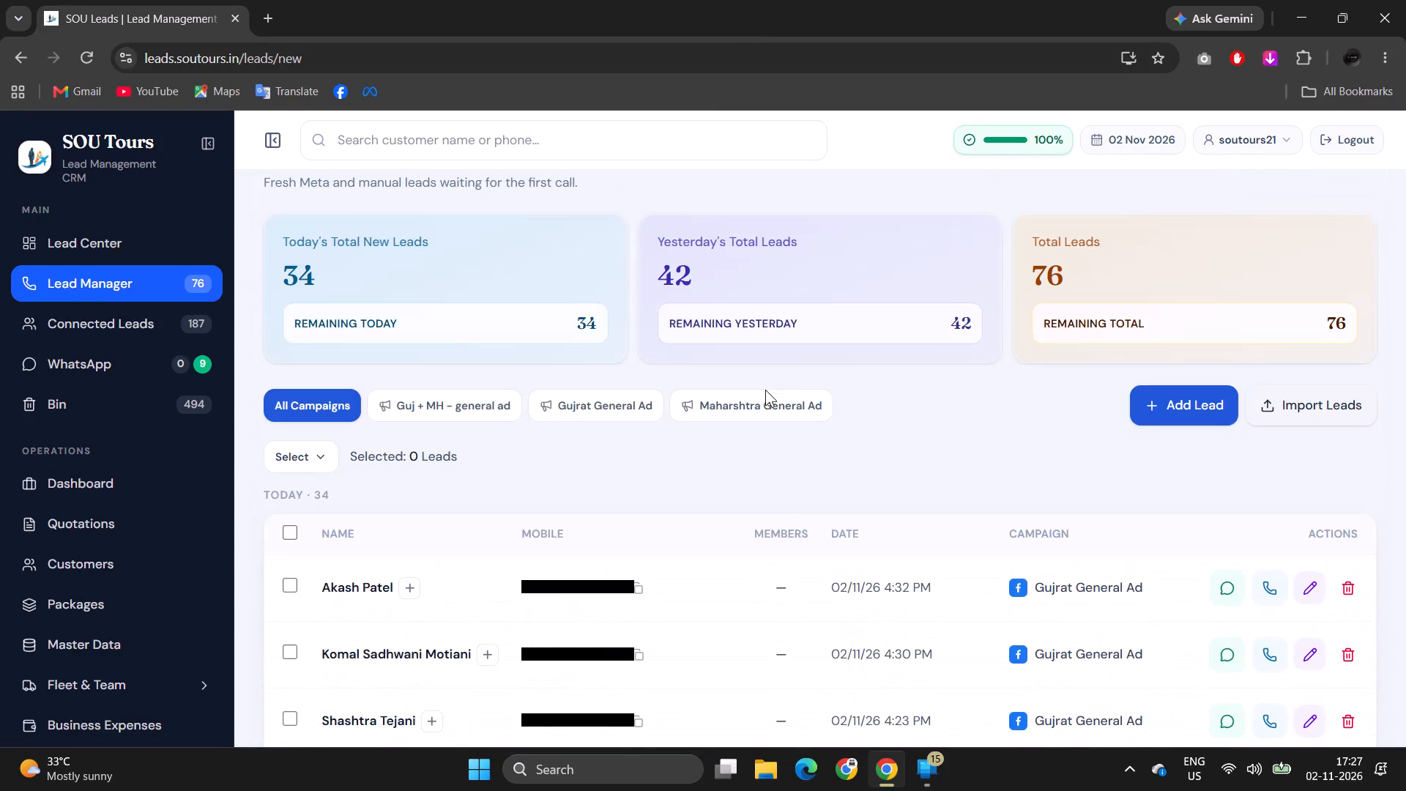
left_click(581, 460)
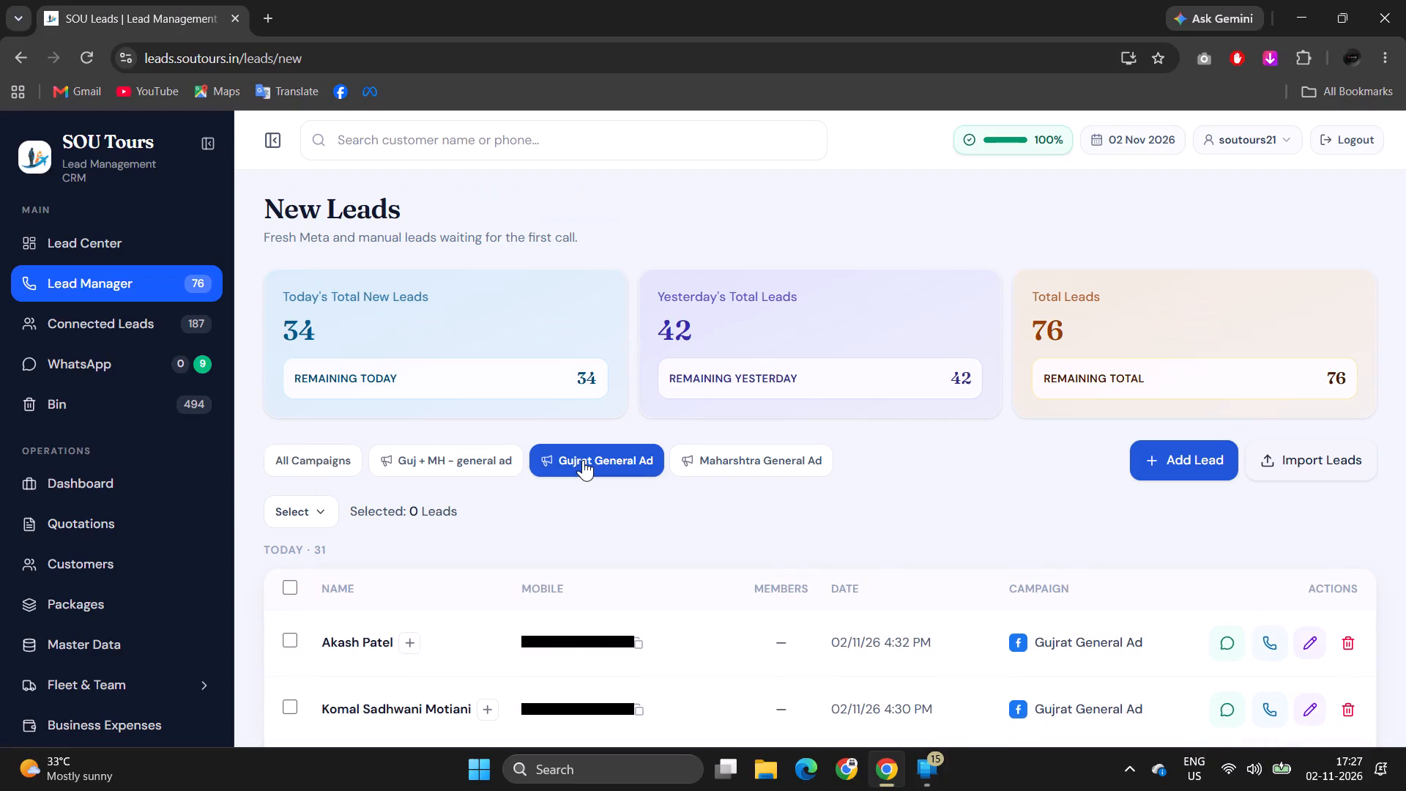
Start a call to the oldest Gujrat General Ad lead, received 01/11/26 12:34 PM.
scroll(602, 525, "down", 20)
scroll(602, 525, "down", 4)
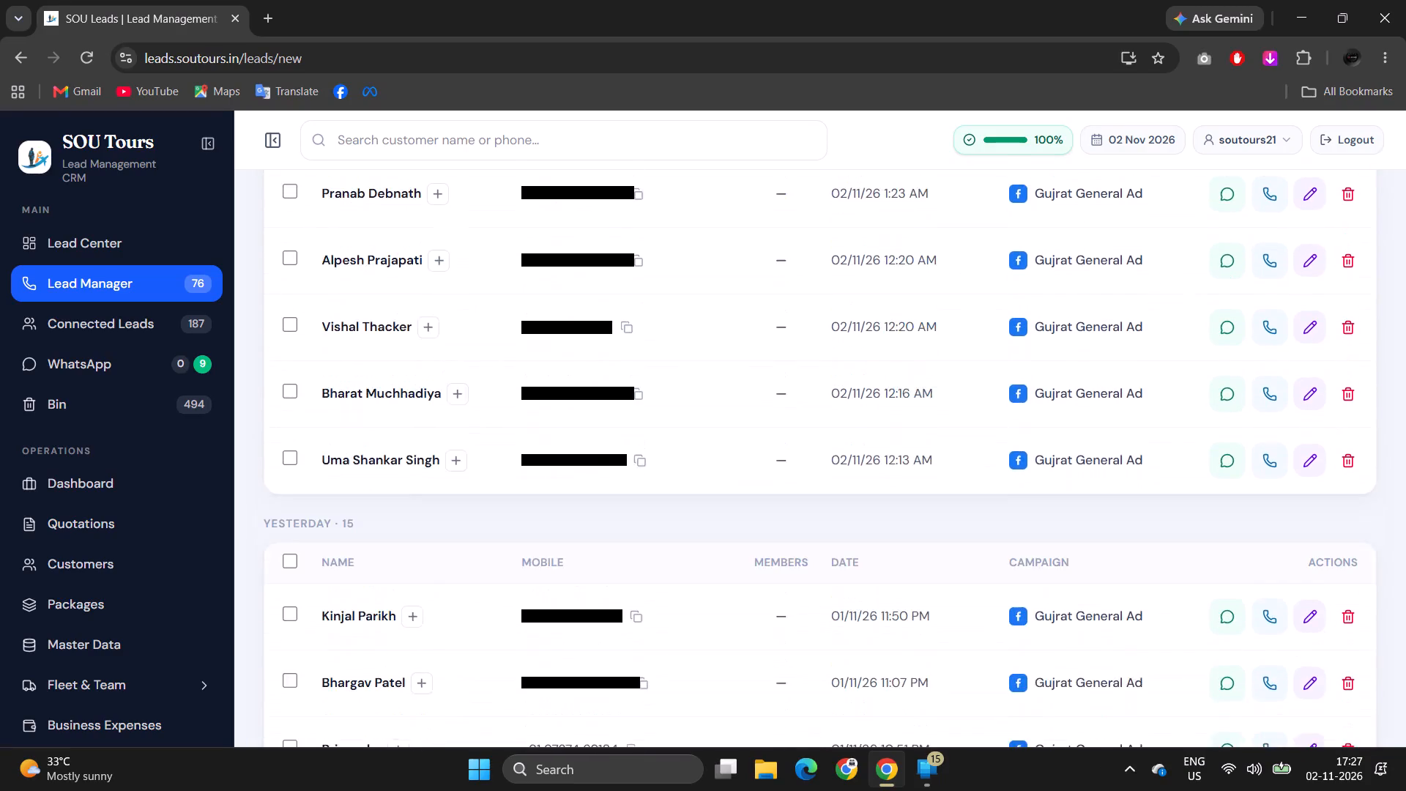
scroll(602, 526, "down", 4)
scroll(602, 526, "up", 3)
scroll(602, 526, "down", 3)
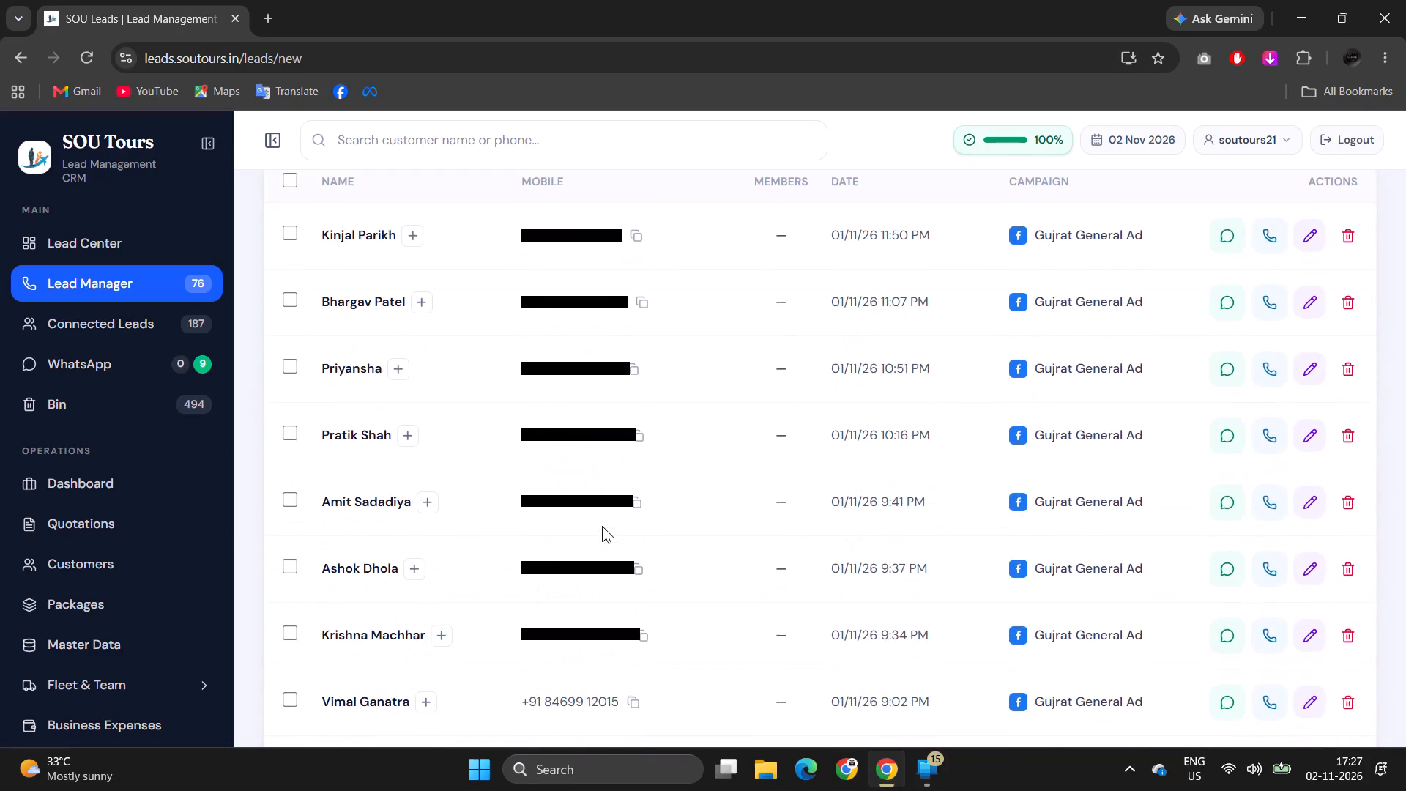
scroll(602, 526, "down", 16)
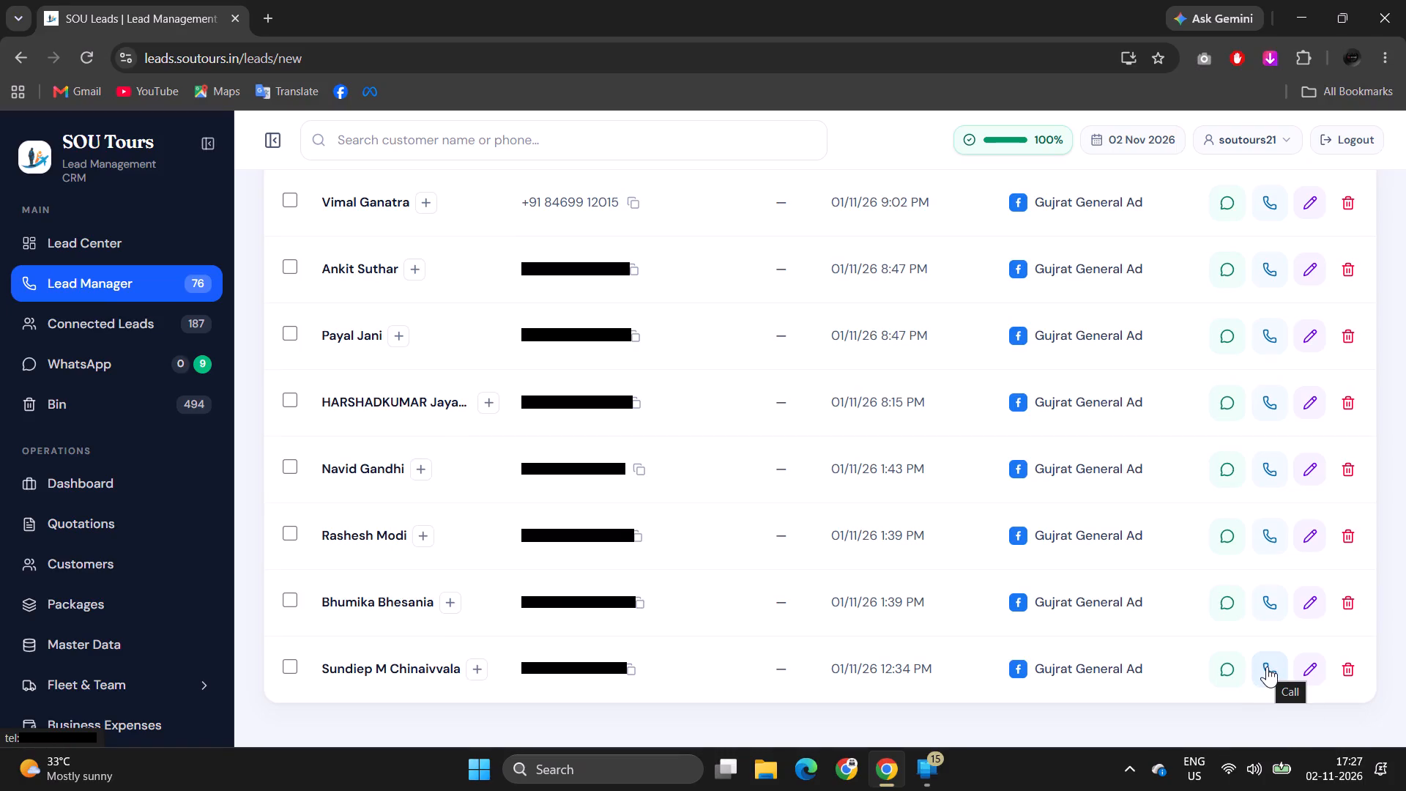
left_click(1265, 666)
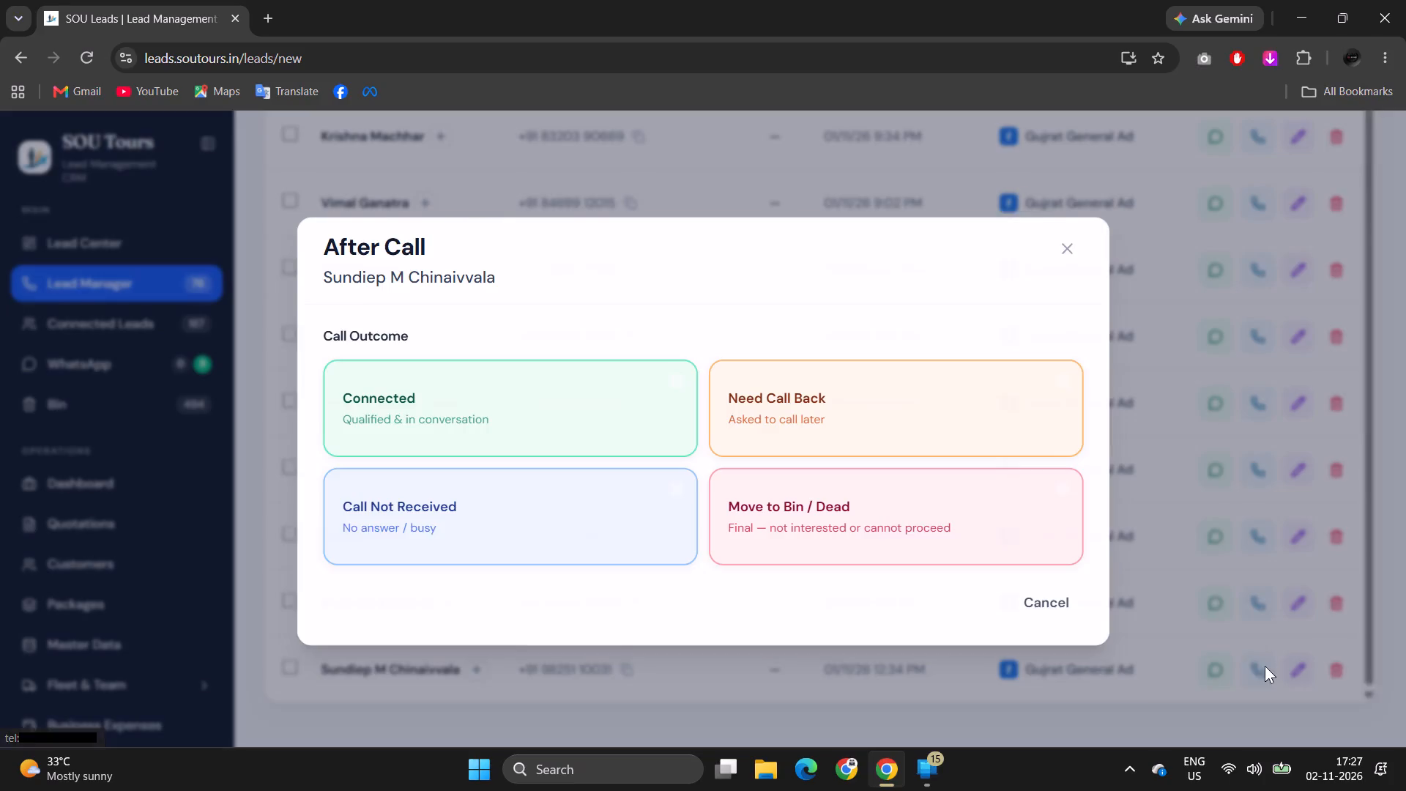
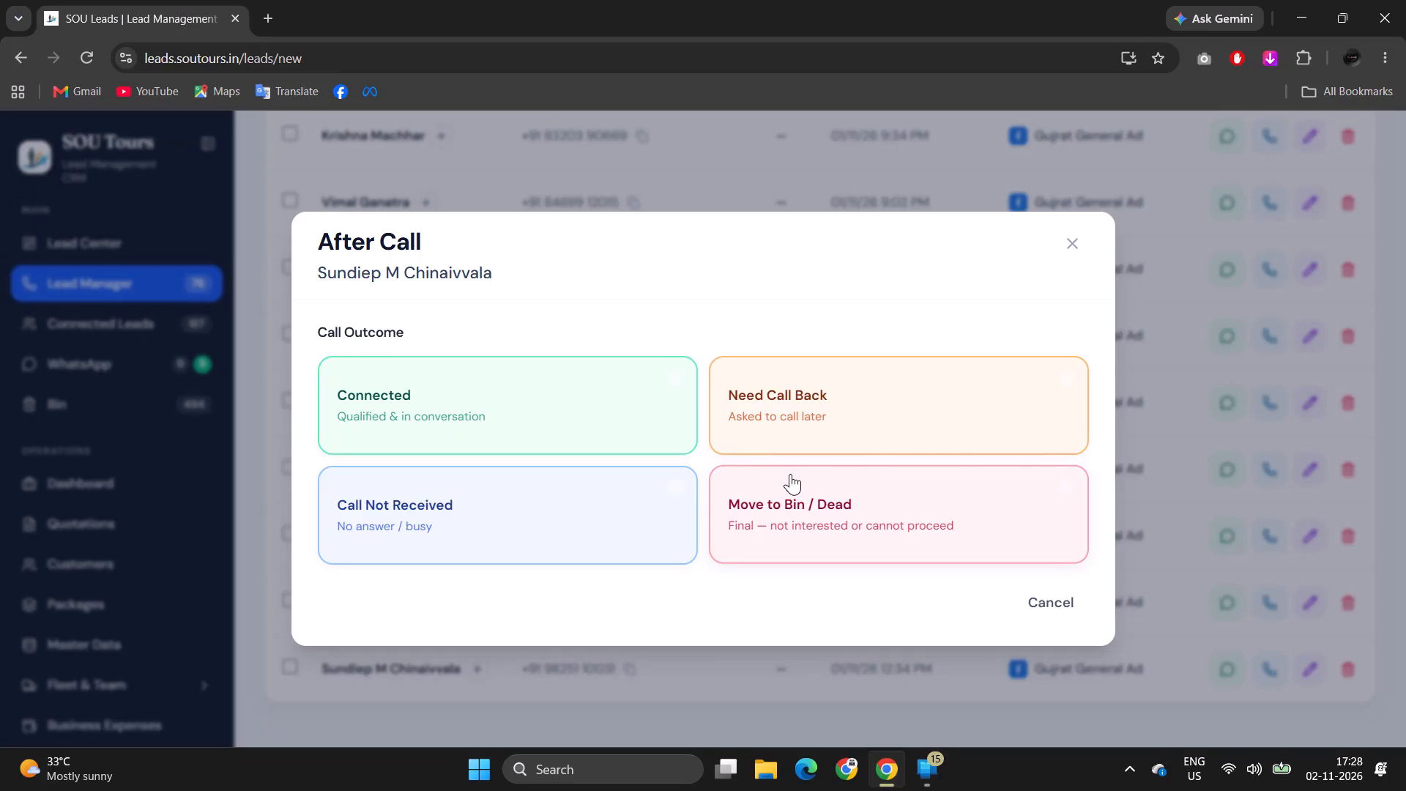
Record the call outcome as Connected and set the lead's preferred month to November.
left_click(609, 422)
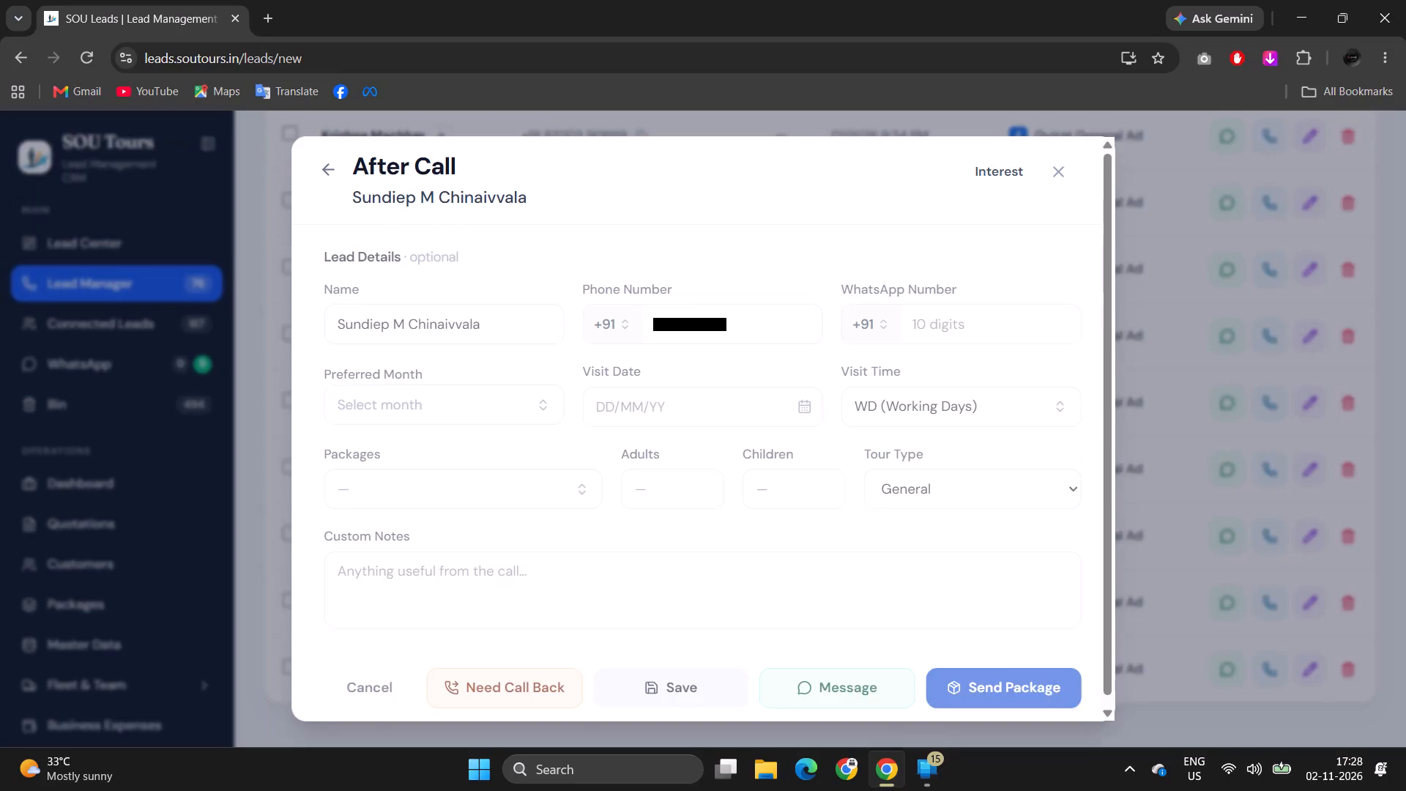
left_click(473, 395)
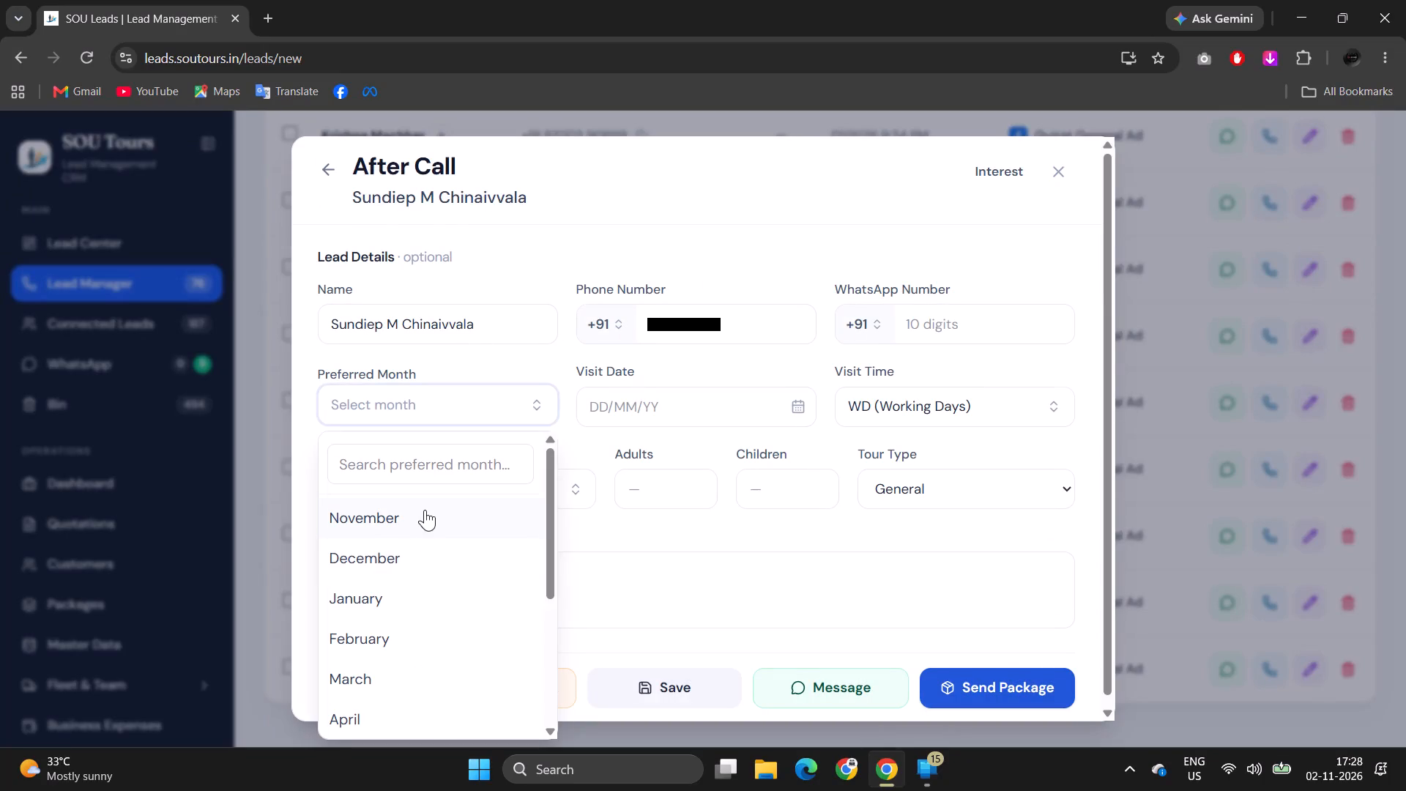
left_click(426, 521)
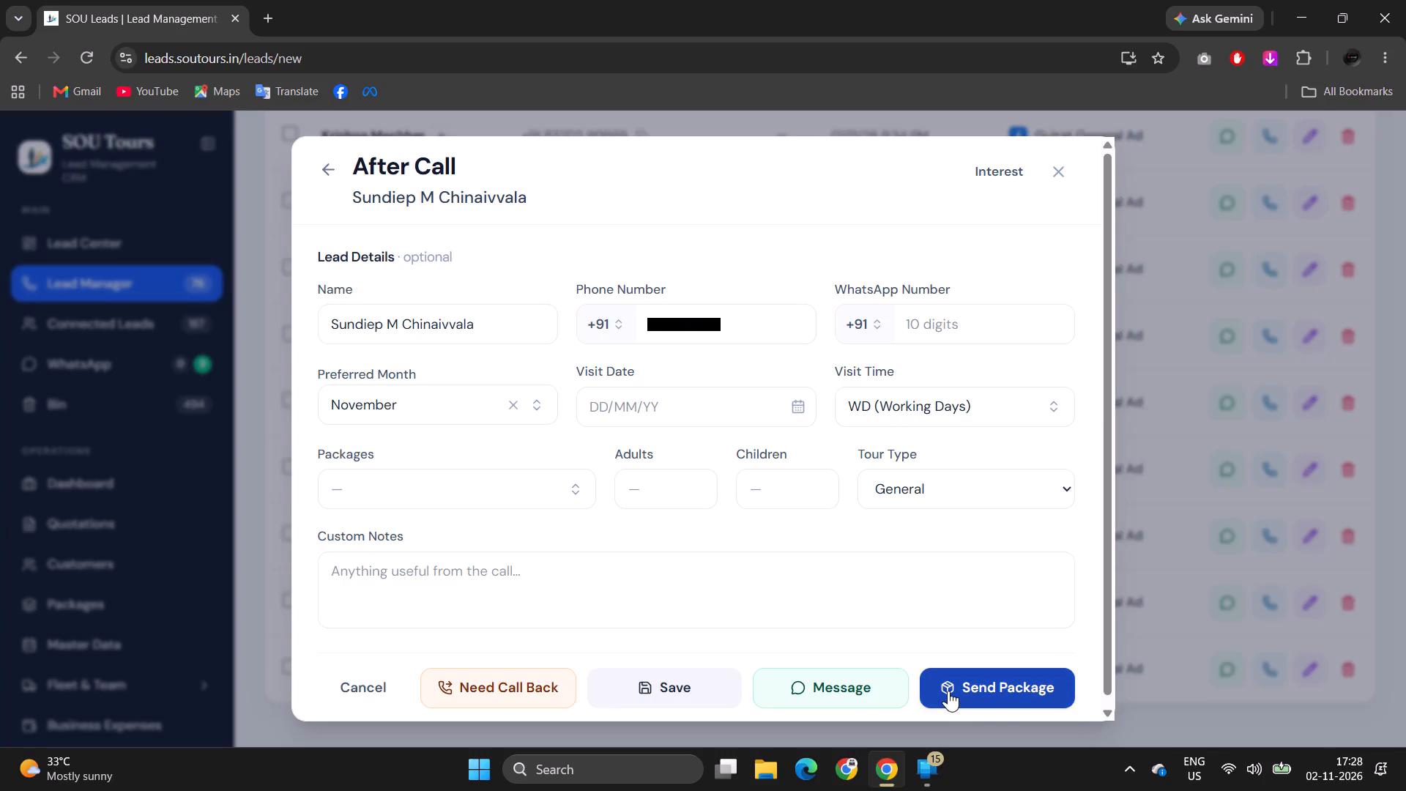
Send the lead the four most selling General packages: (BO) GOLD 1N2D and 2N3D HOTELS, and (BO) GOLD 1N2D and 2N3D RESORTS.
left_click(956, 684)
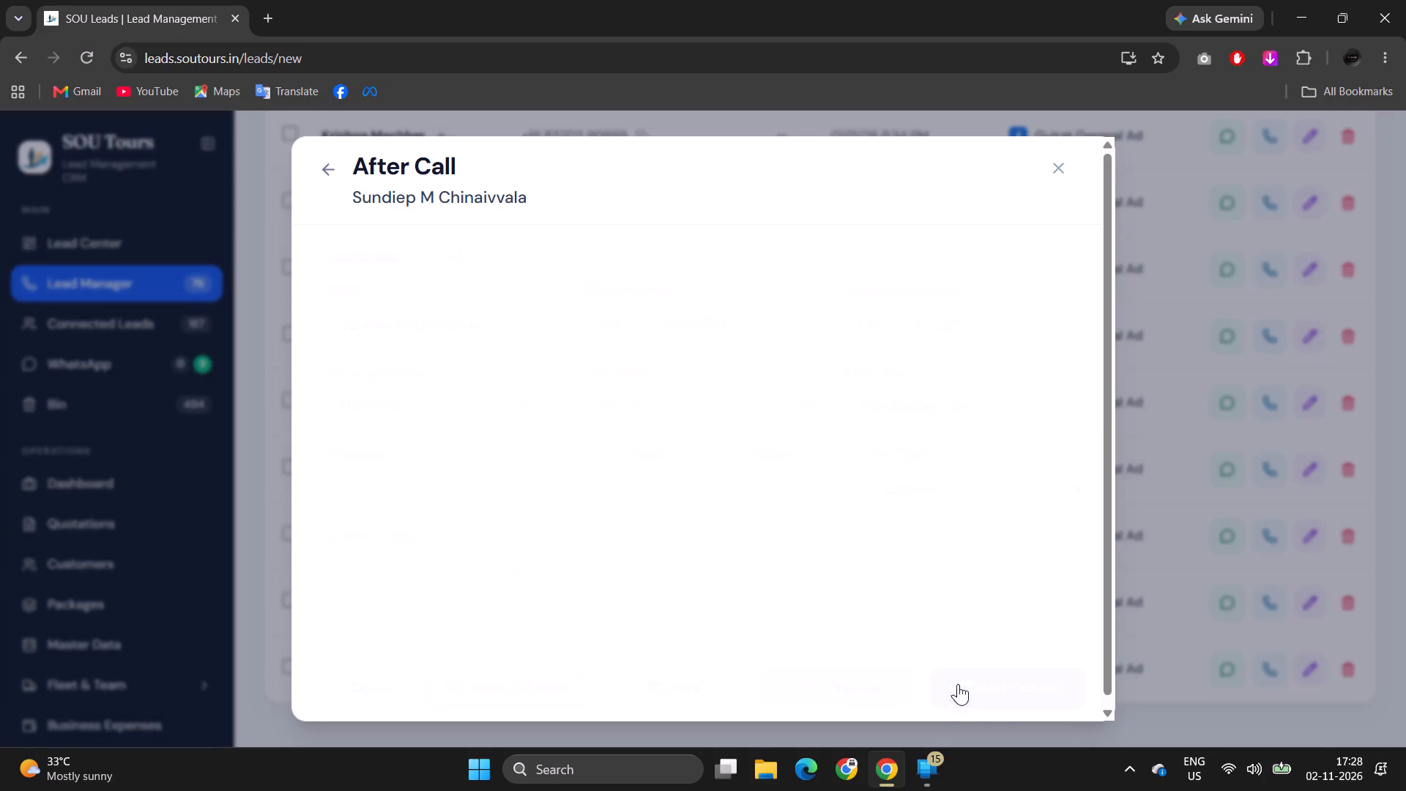
left_click(489, 408)
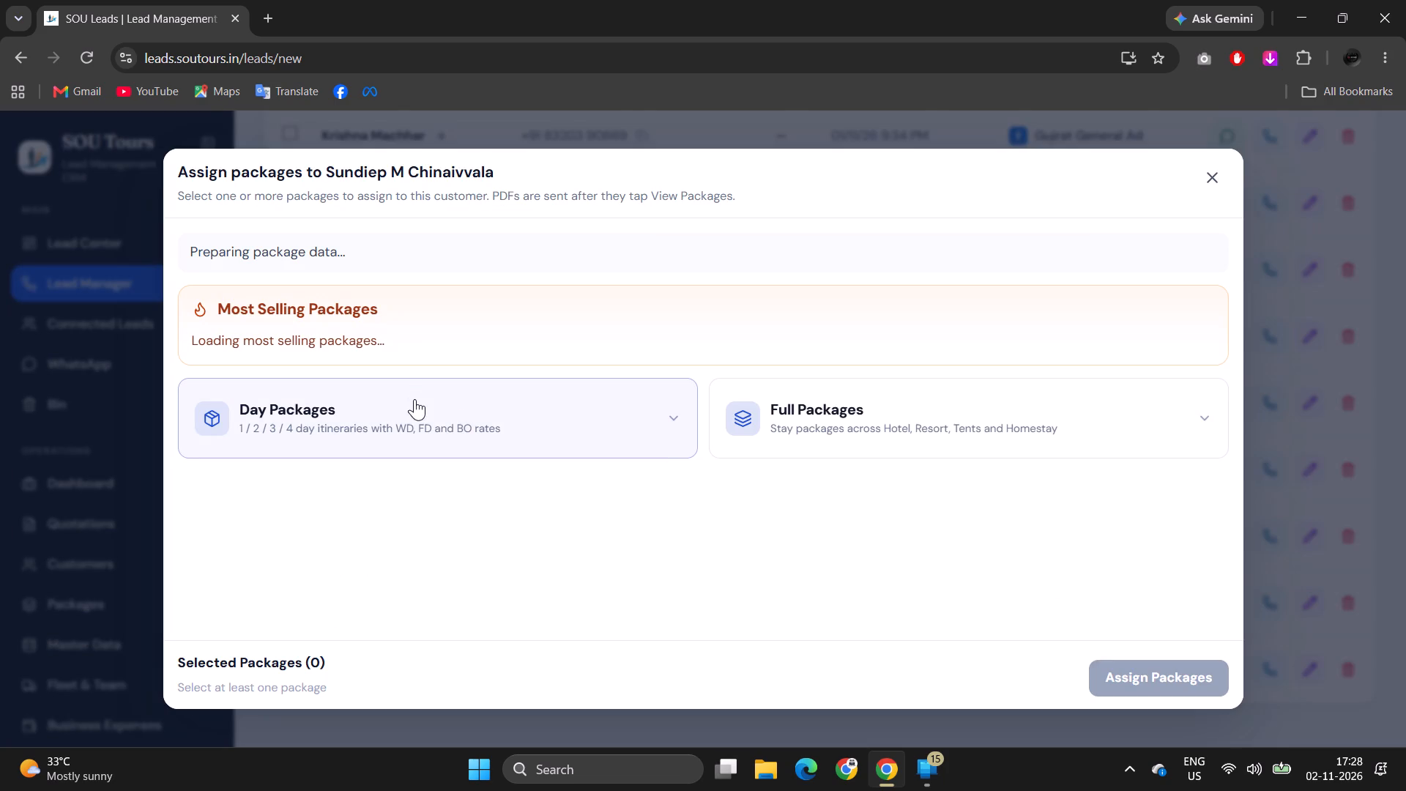
left_click(410, 360)
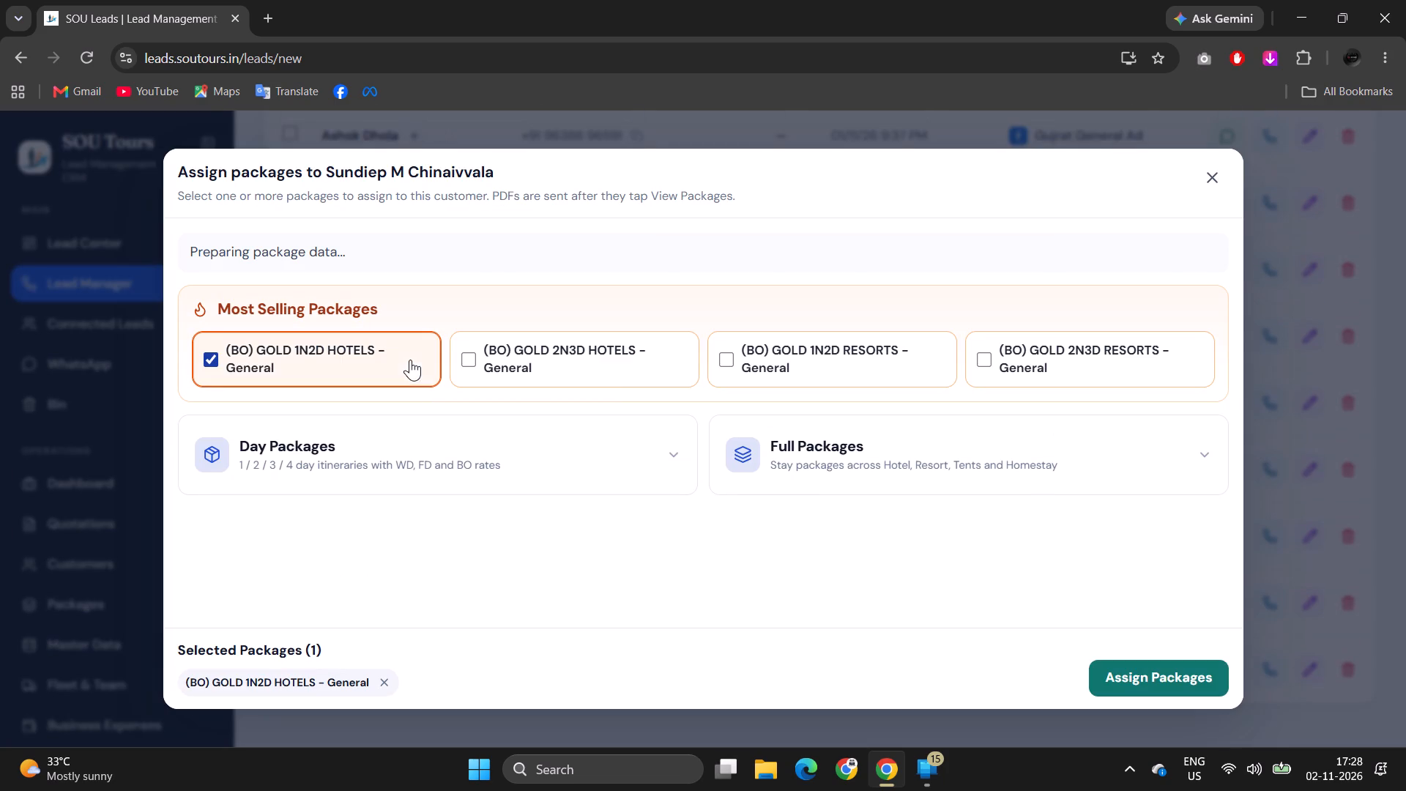
left_click(544, 380)
left_click(850, 313)
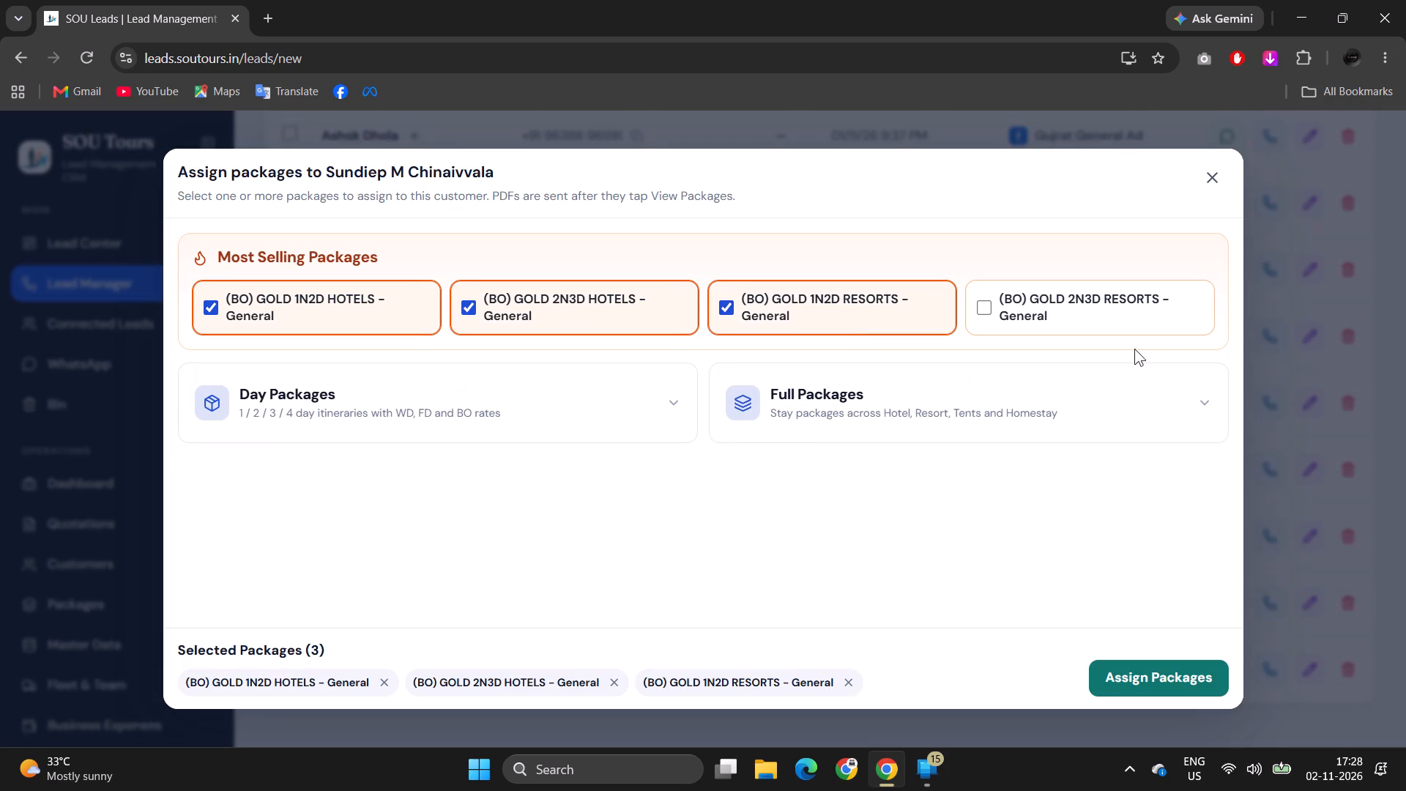
left_click(1136, 311)
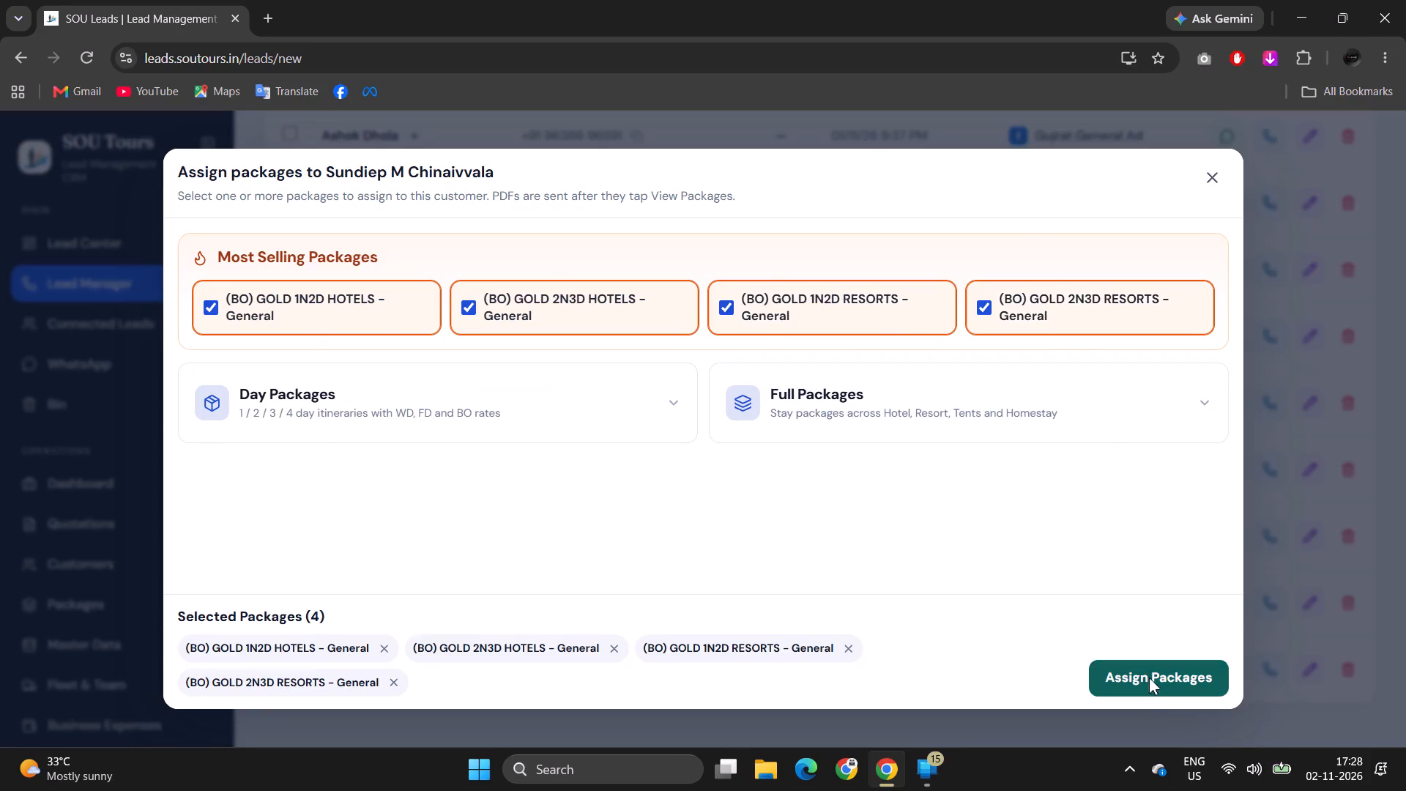
left_click(1149, 675)
Start a call to the last-listed Gujrat General Ad lead, received 01/11/26 1:39 PM.
scroll(632, 538, "up", 4)
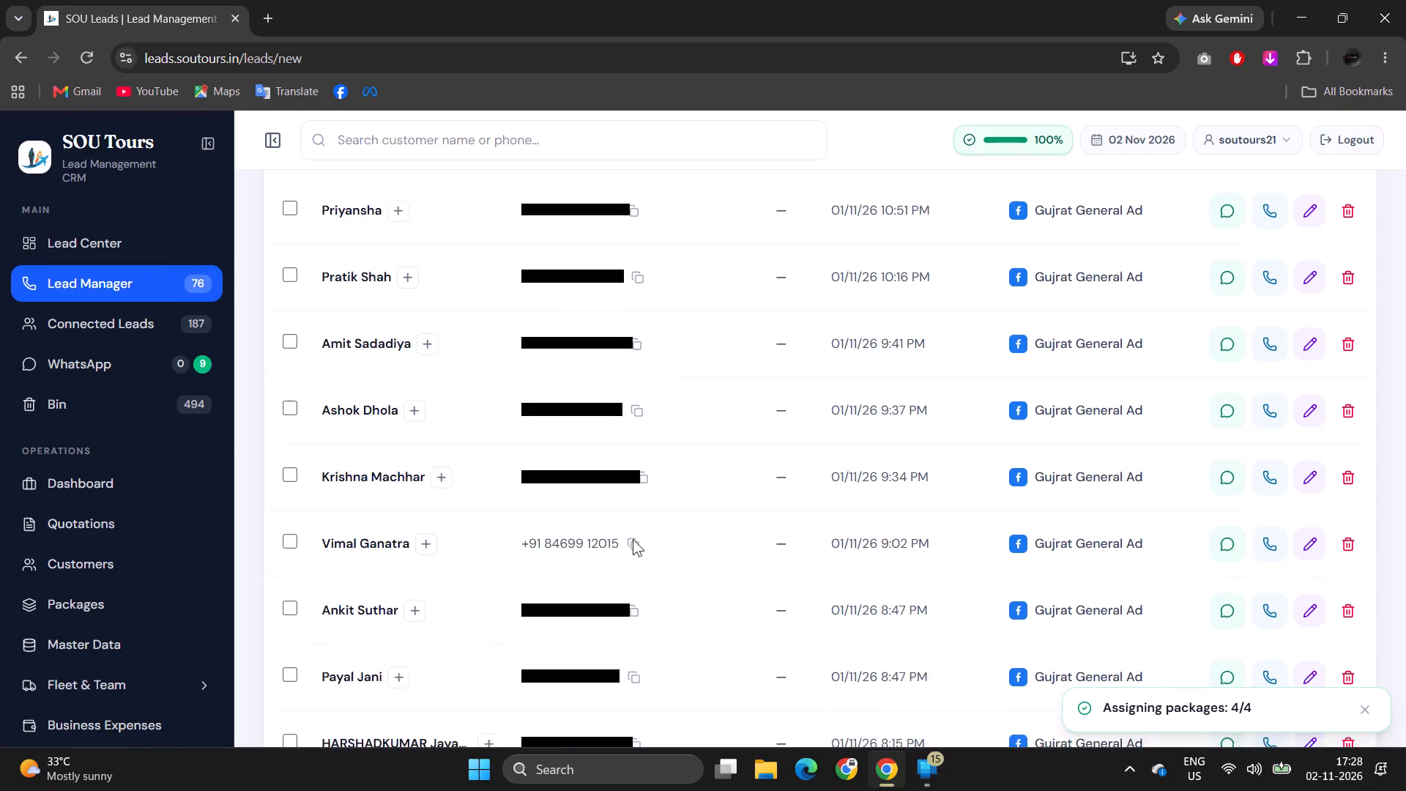
scroll(633, 539, "up", 2)
scroll(633, 539, "down", 4)
scroll(633, 539, "up", 5)
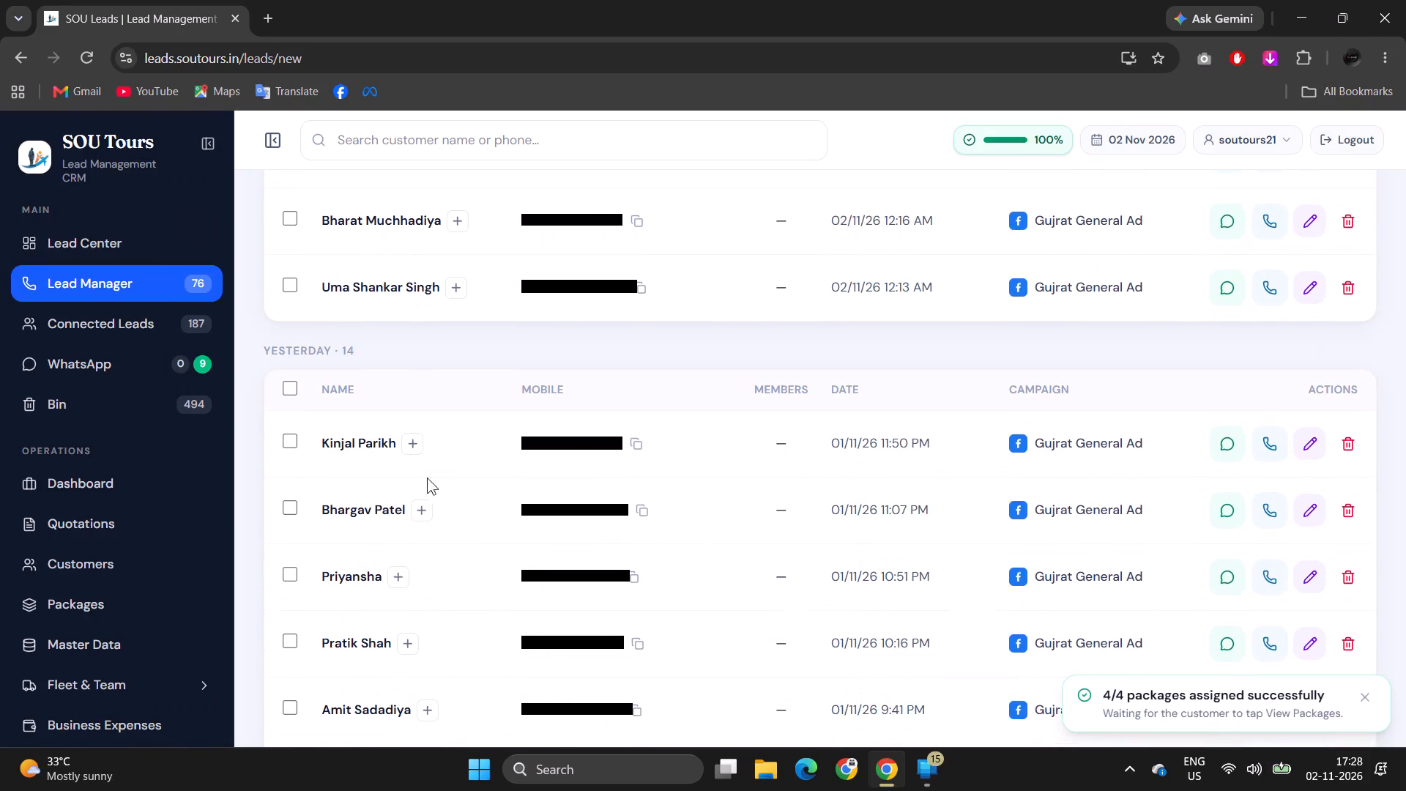
scroll(560, 420, "down", 18)
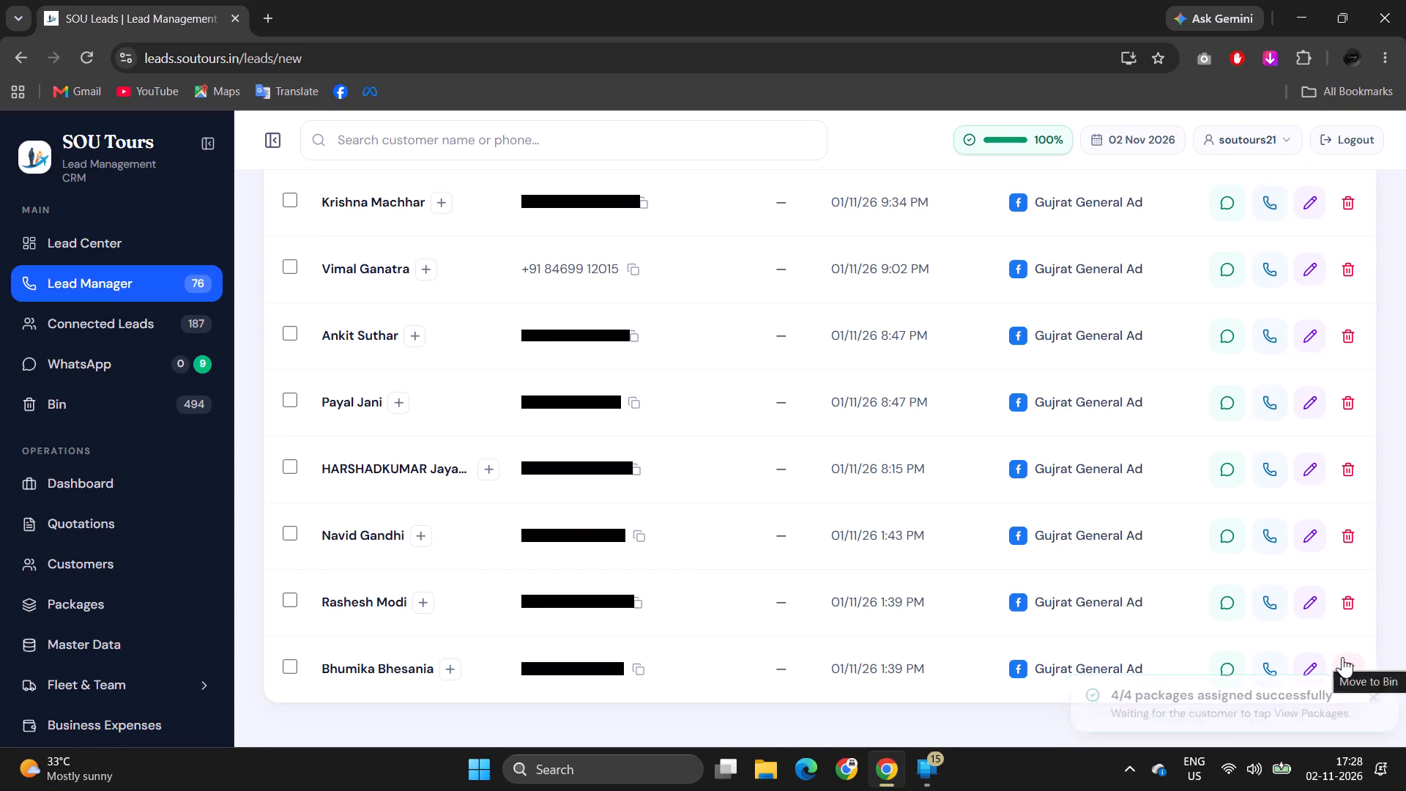
left_click(1278, 669)
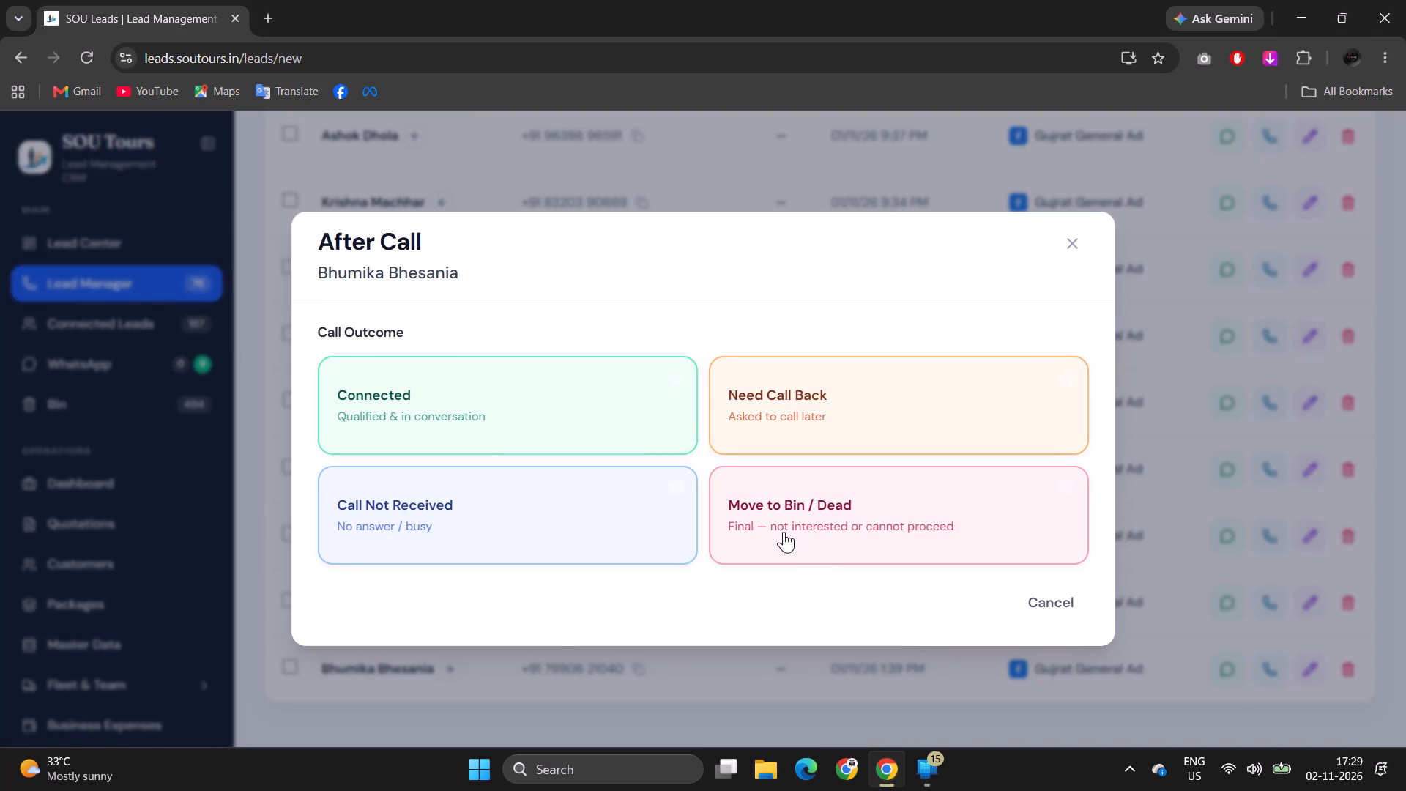
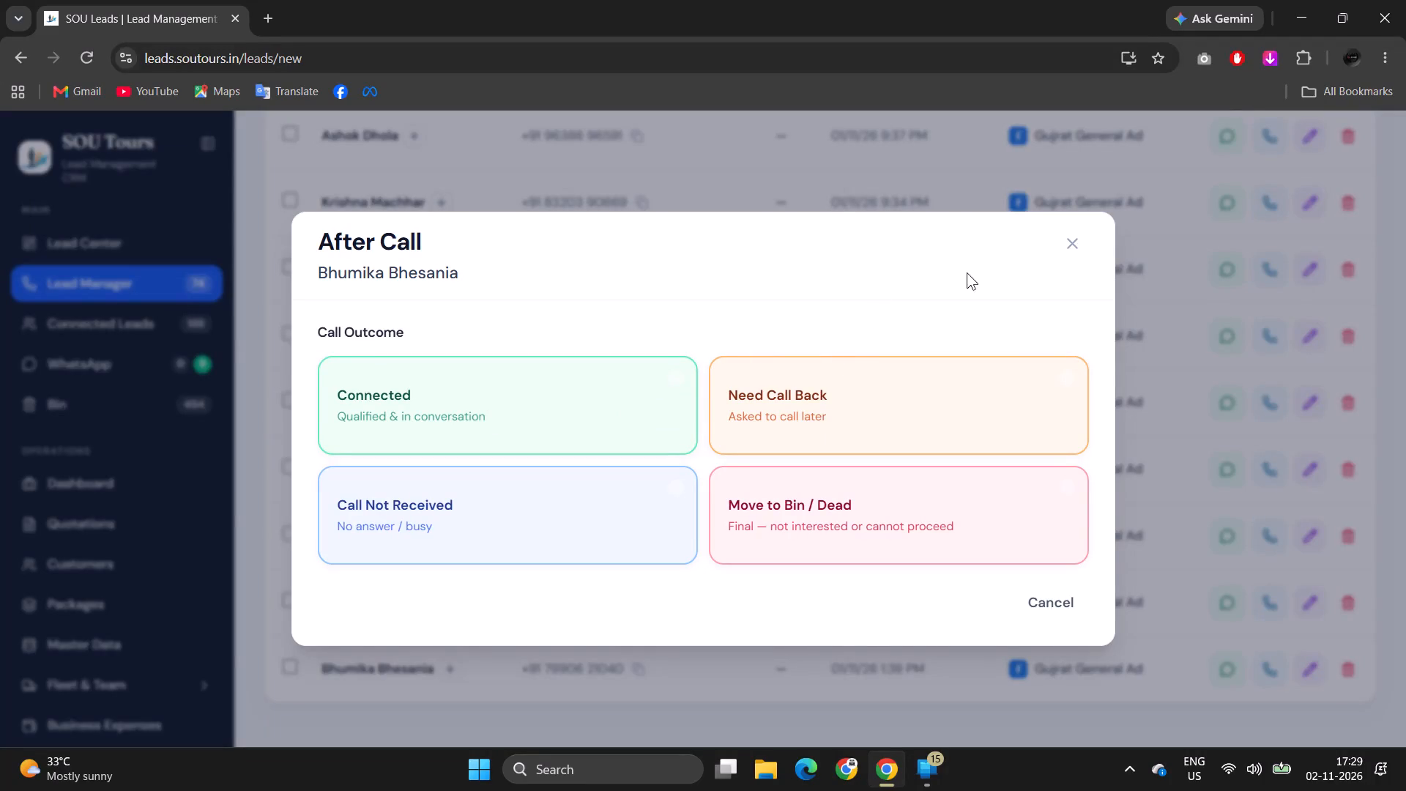
Dismiss the call outcome form without recording a result and call the last-listed Gujrat General Ad lead, received 01/11/26 1:39 PM, again.
left_click(1071, 240)
scroll(1258, 723, "down", 1)
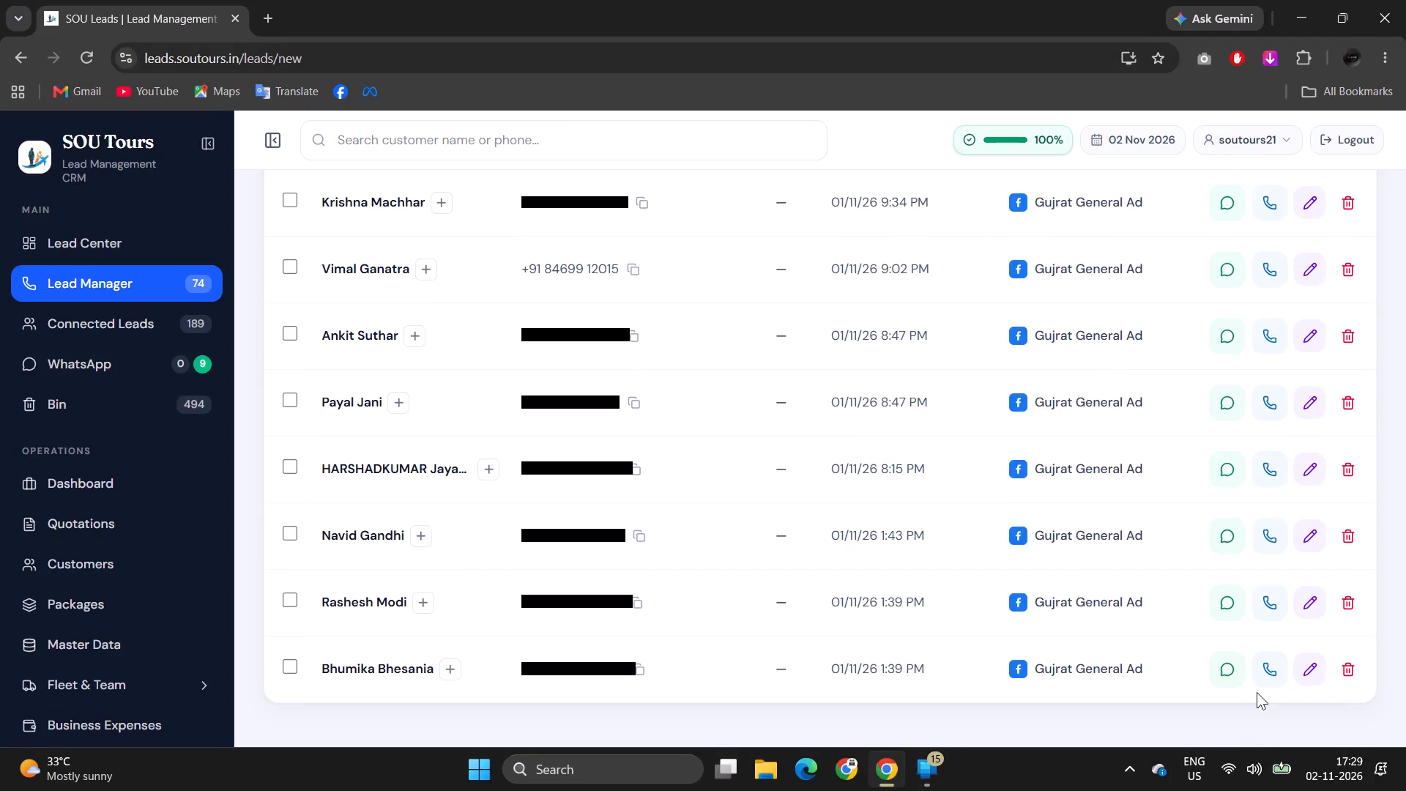
scroll(1257, 692, "down", 1)
left_click(1265, 658)
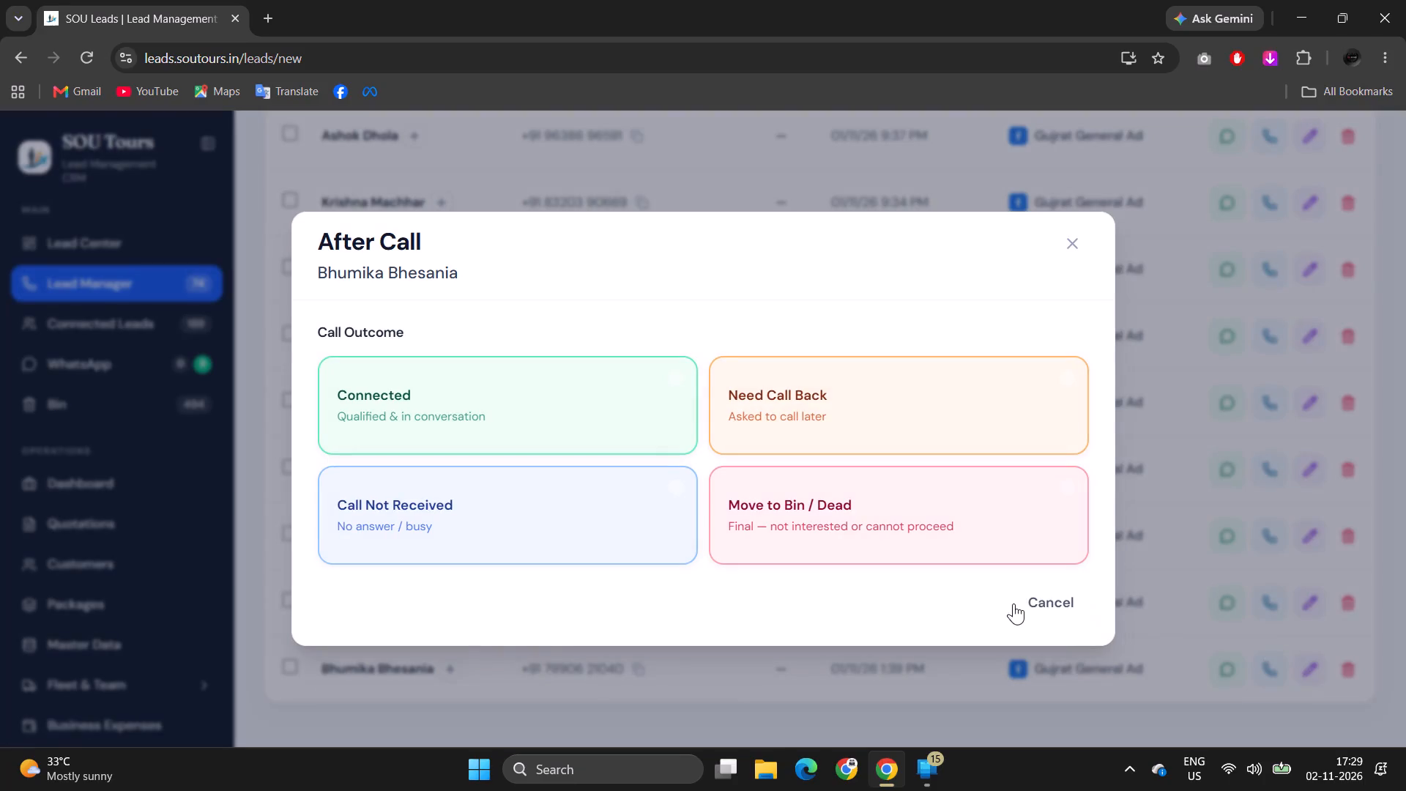
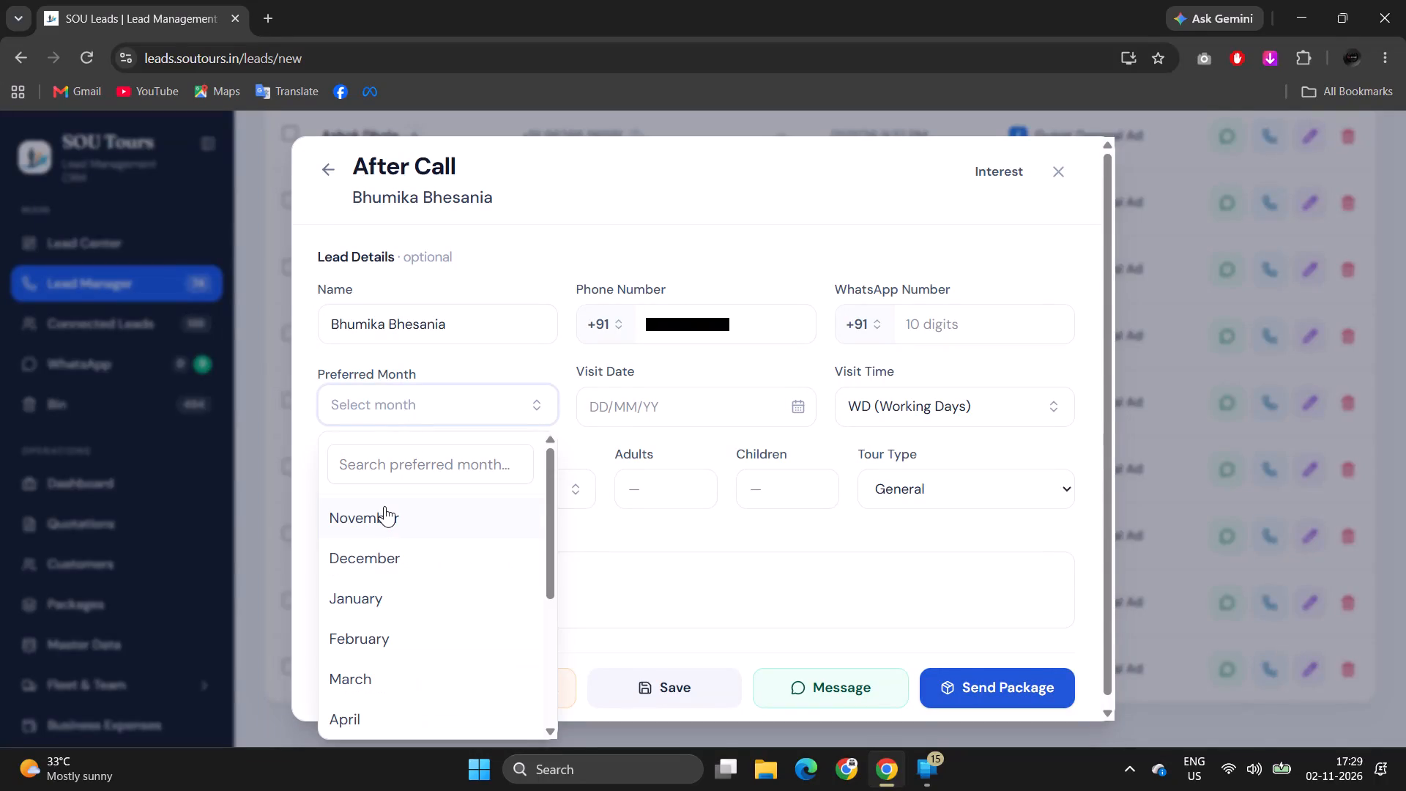
Fill in the called lead's After Call details with November as the preferred month and 12 adults.
left_click(425, 519)
left_click(655, 489)
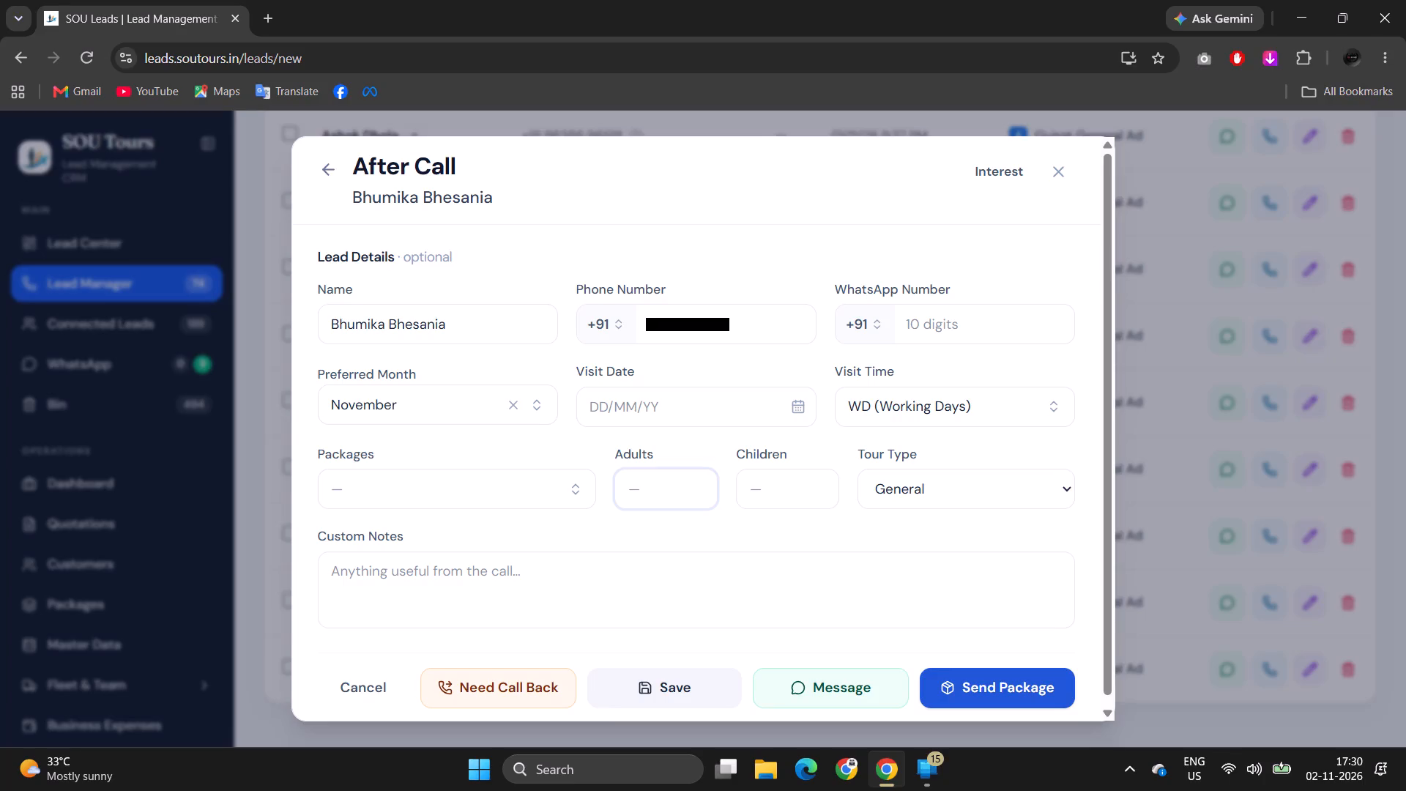
type("12")
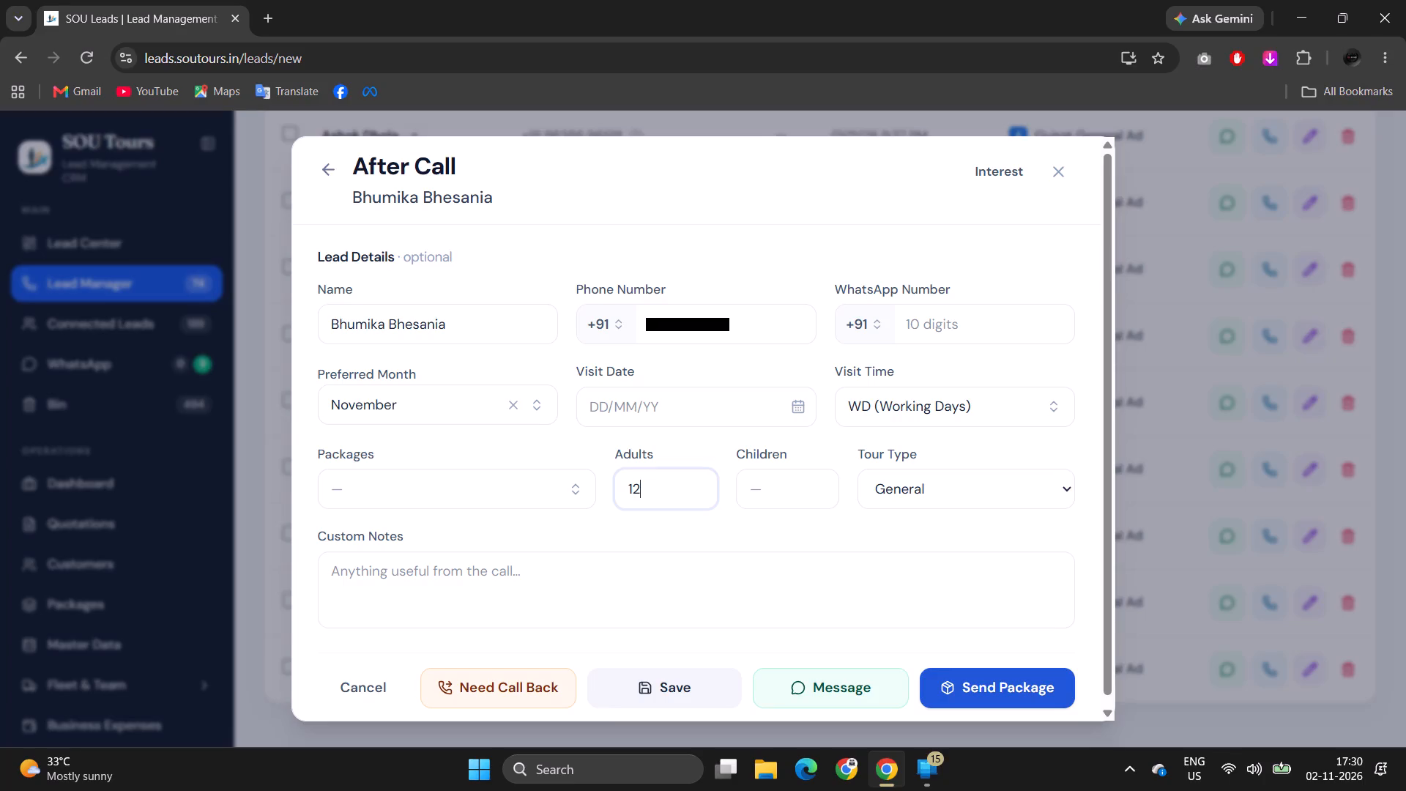
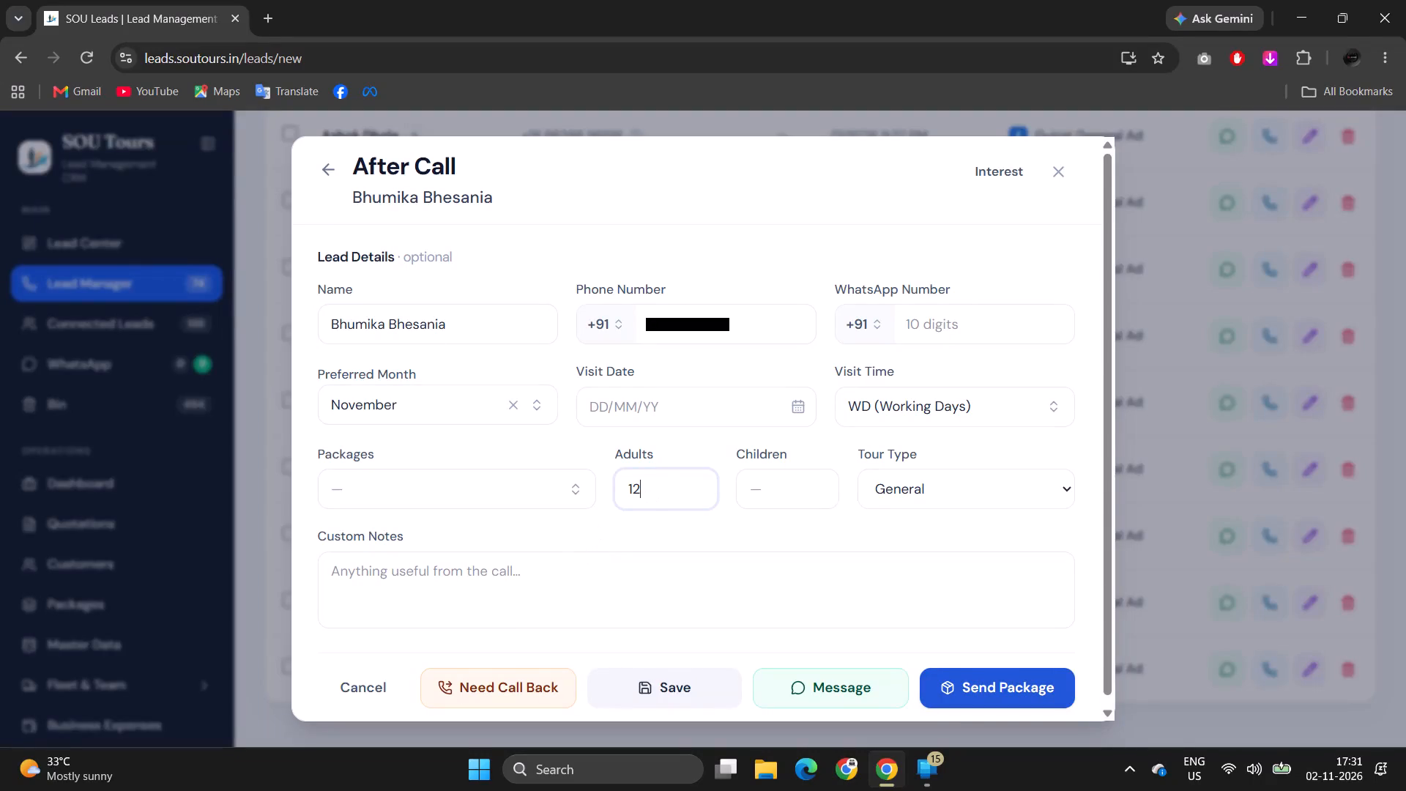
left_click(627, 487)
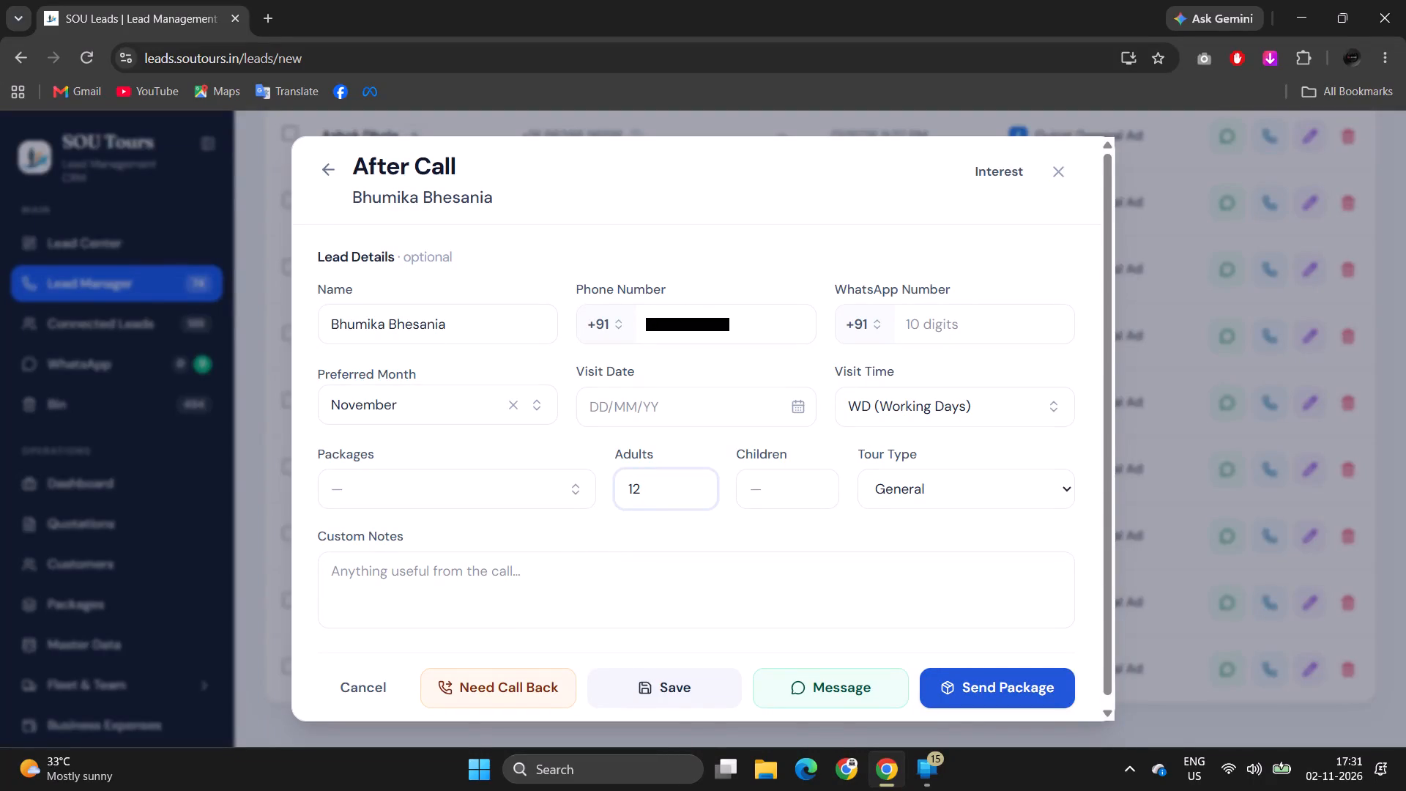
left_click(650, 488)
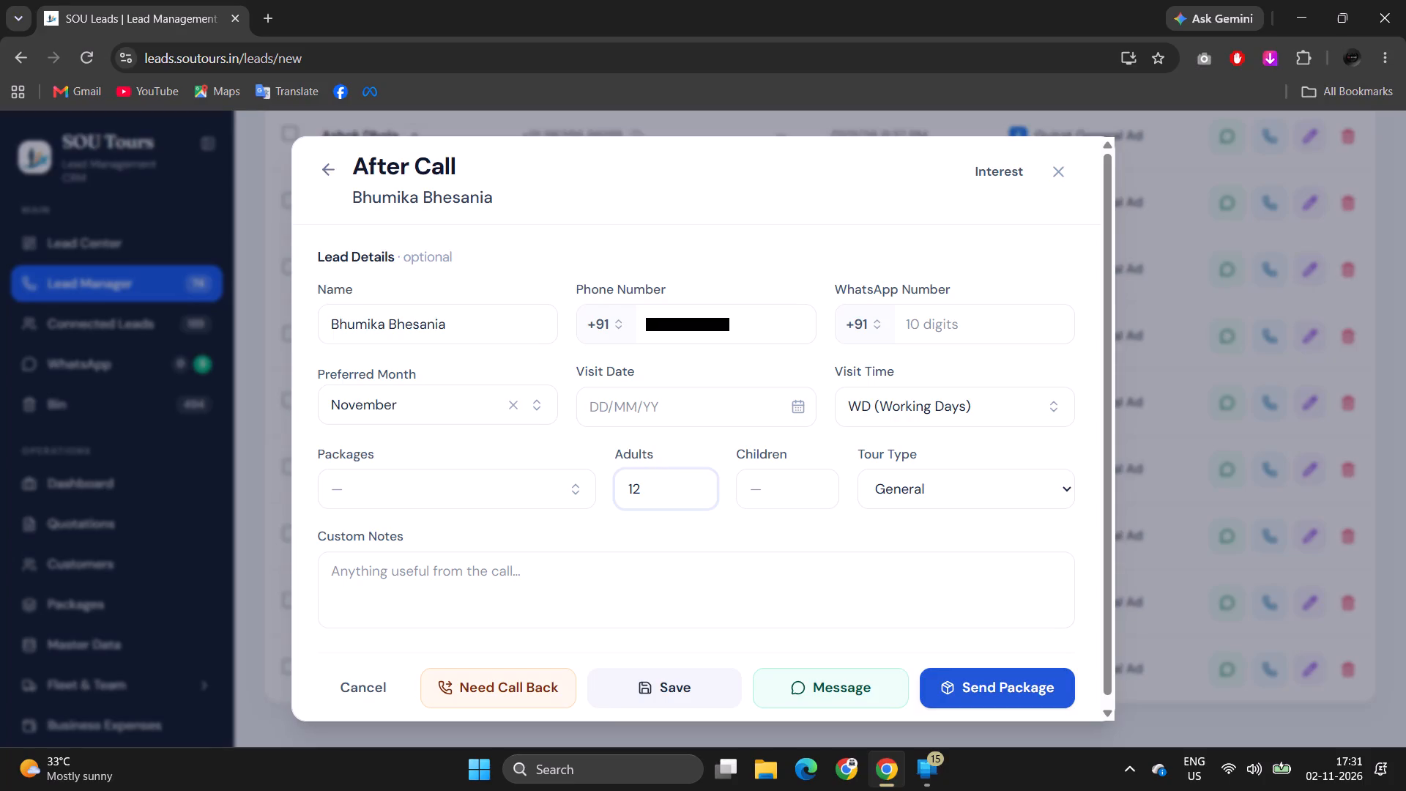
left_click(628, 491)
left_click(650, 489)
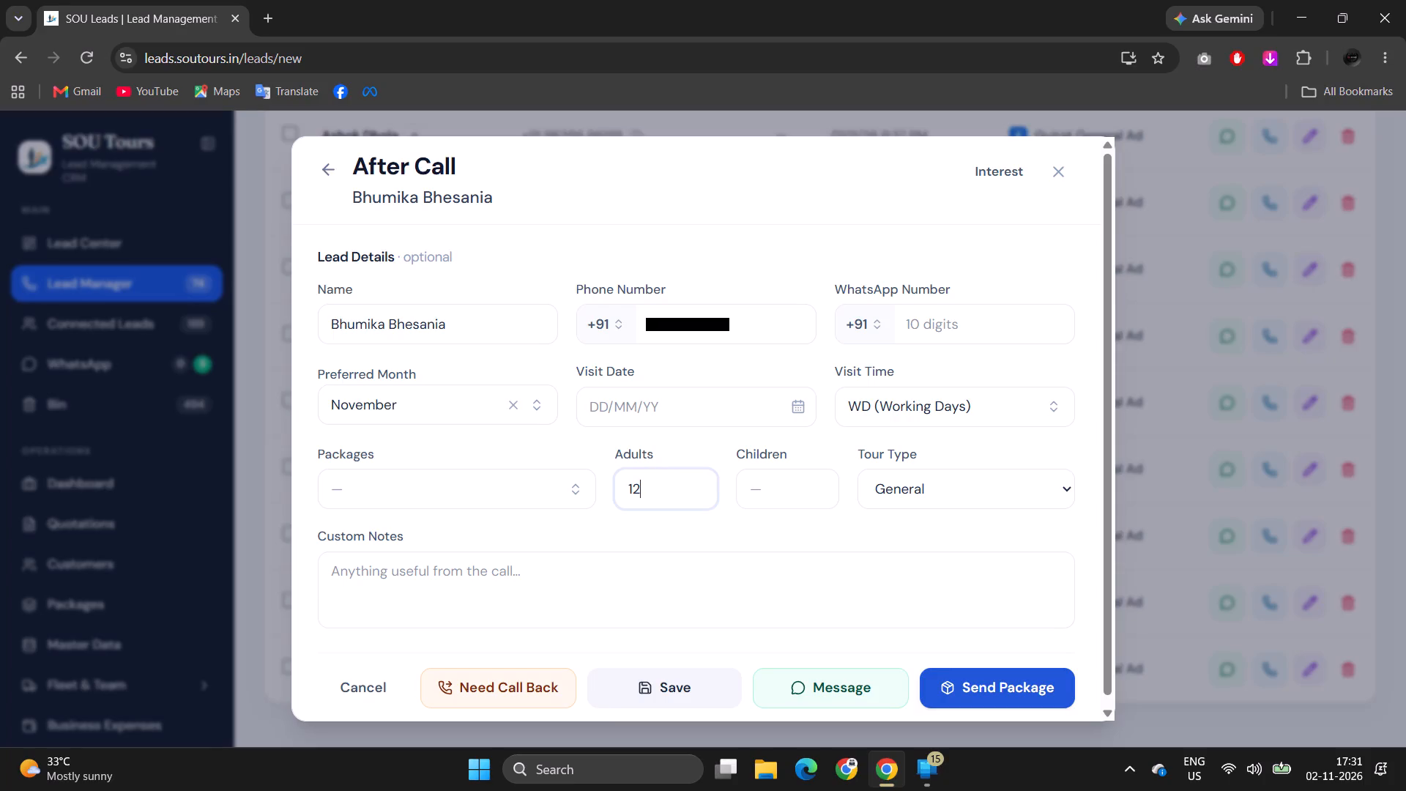
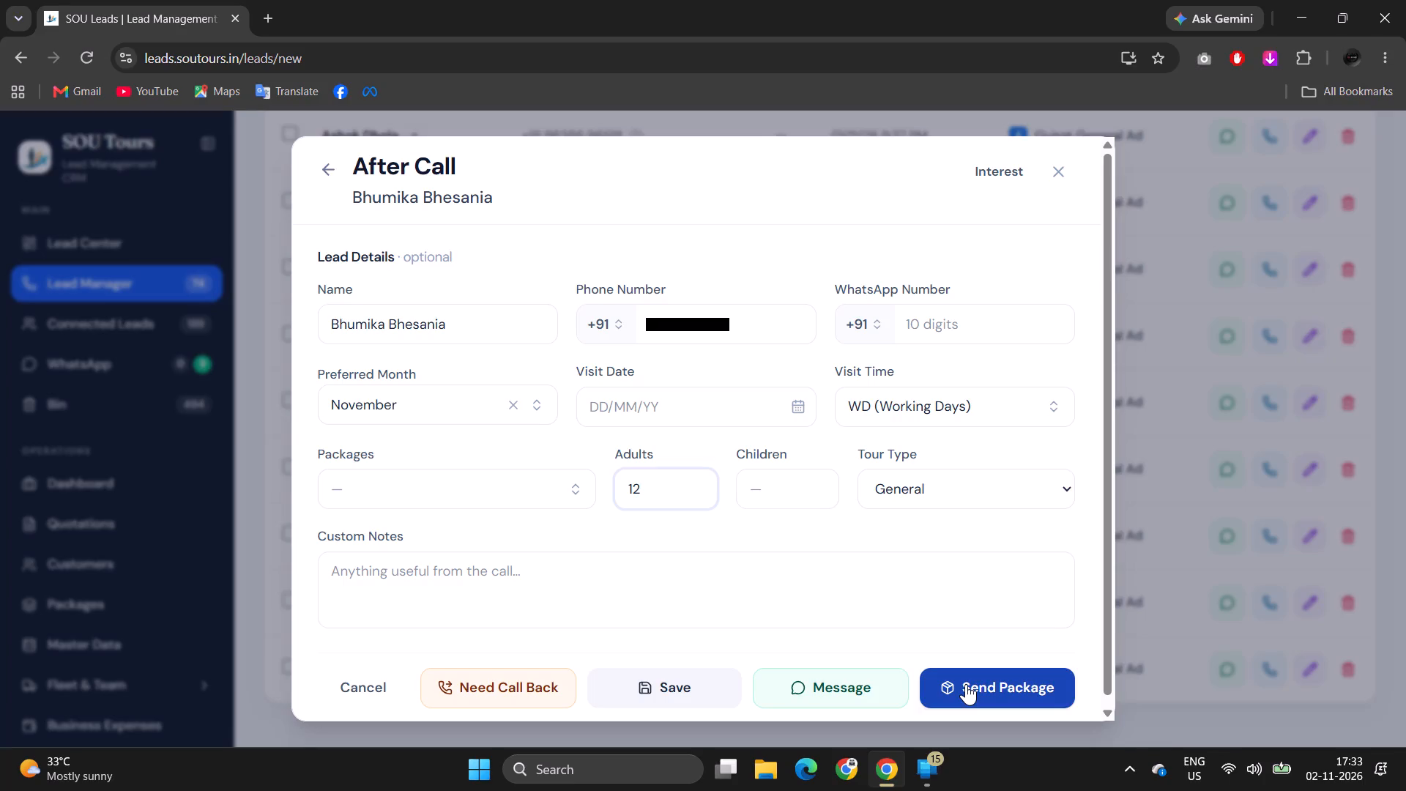
Assign the (BO) GOLD 1N2D HOTELS - General and (BO) GOLD 1N2D RESORTS - General packages to the November lead with 12 adults.
left_click(964, 684)
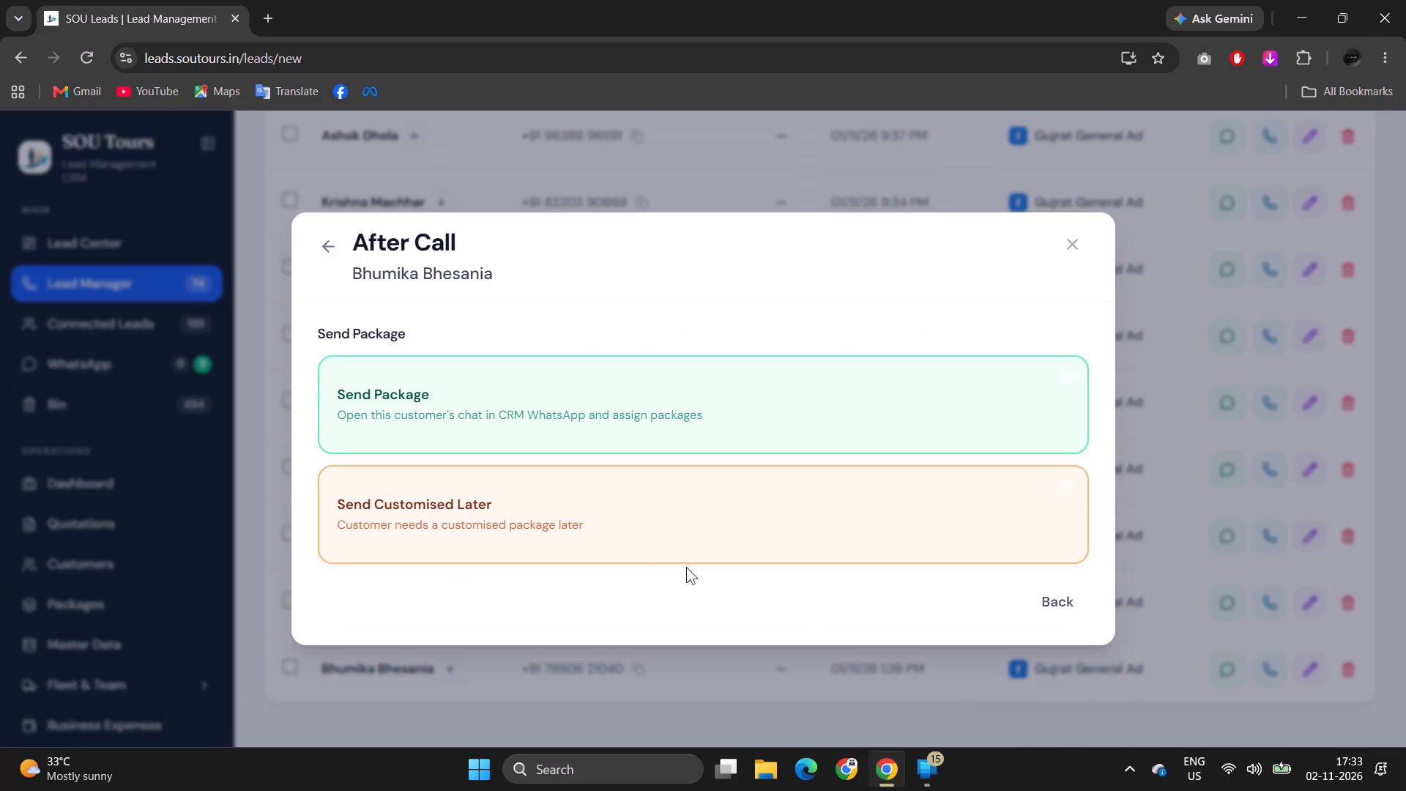
left_click(595, 395)
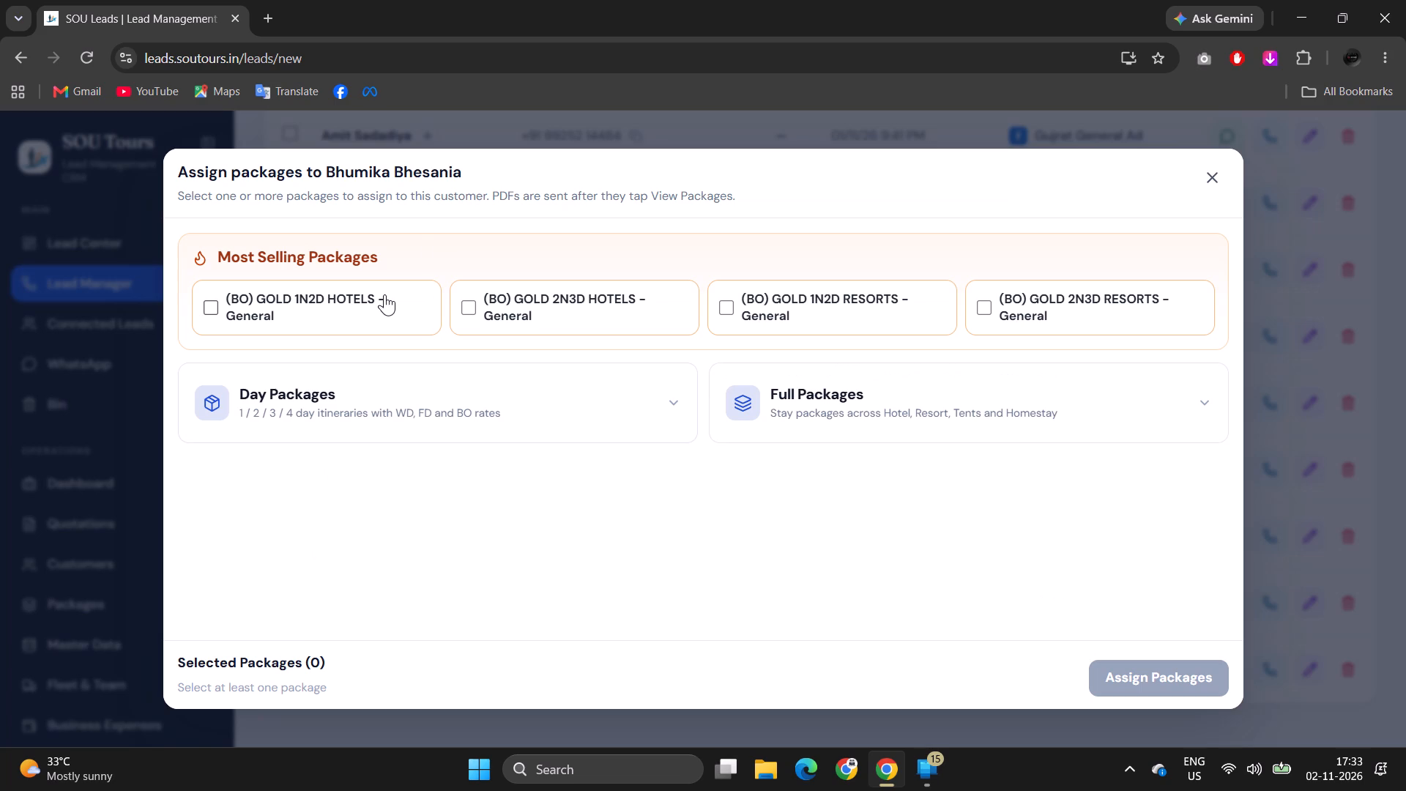
left_click(383, 295)
left_click(568, 308)
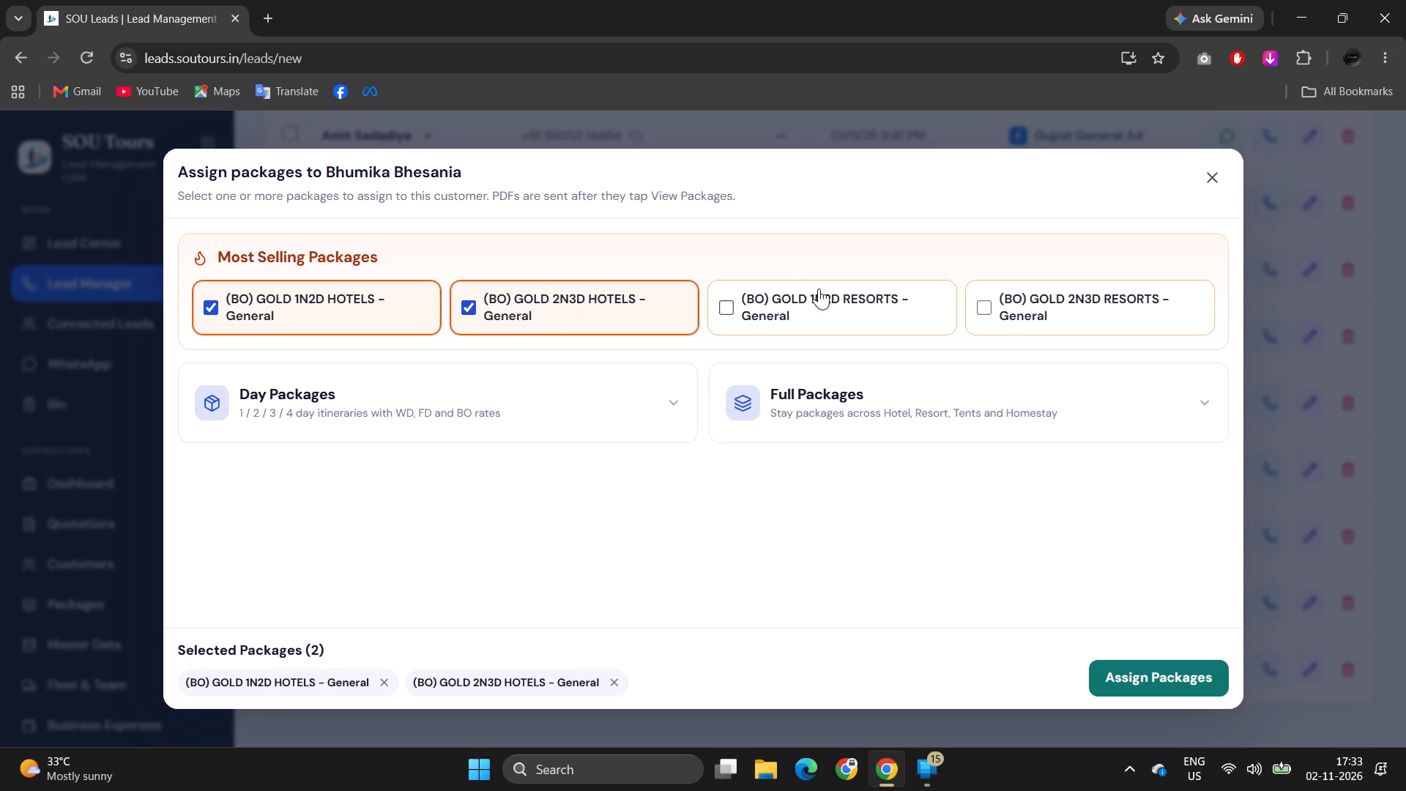
left_click(830, 310)
left_click(612, 302)
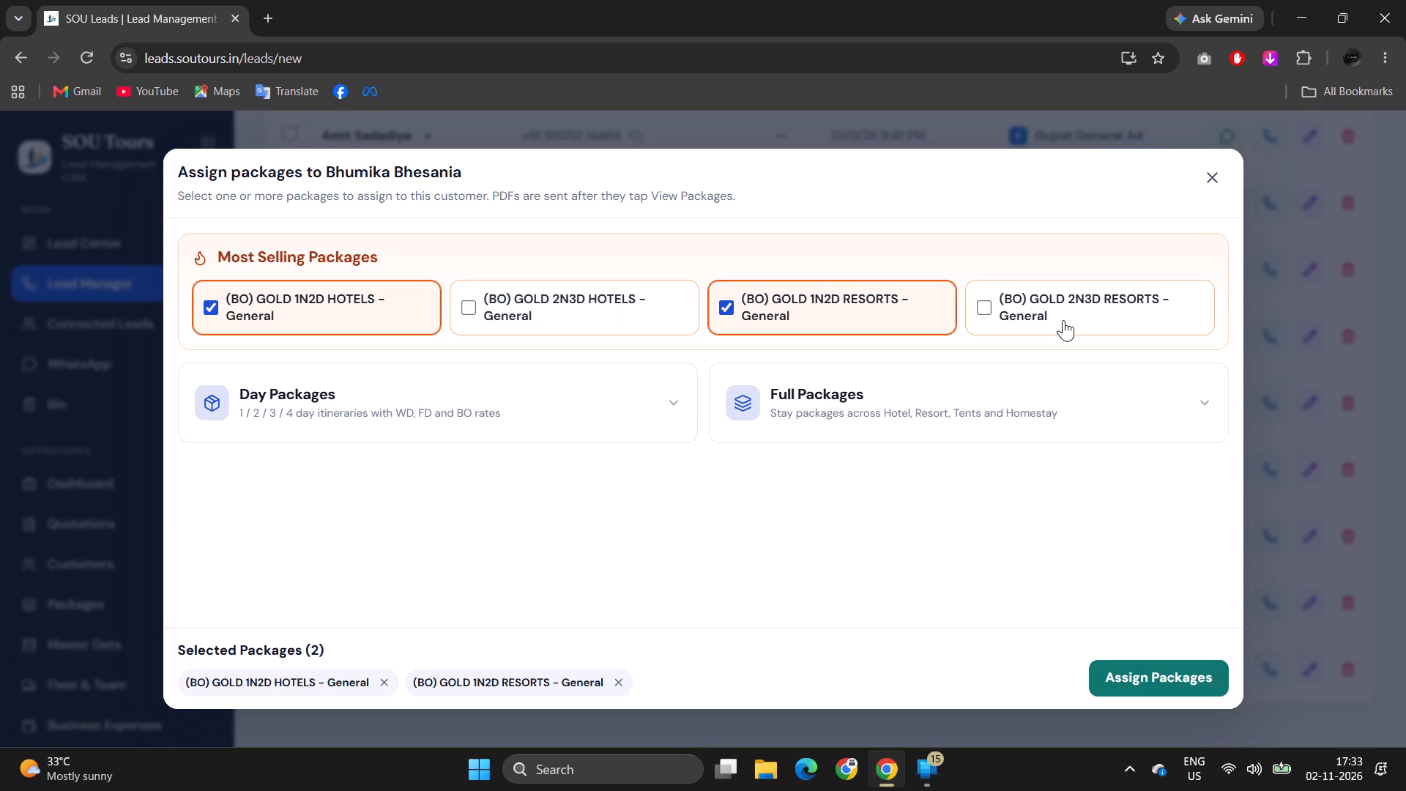
left_click(1131, 676)
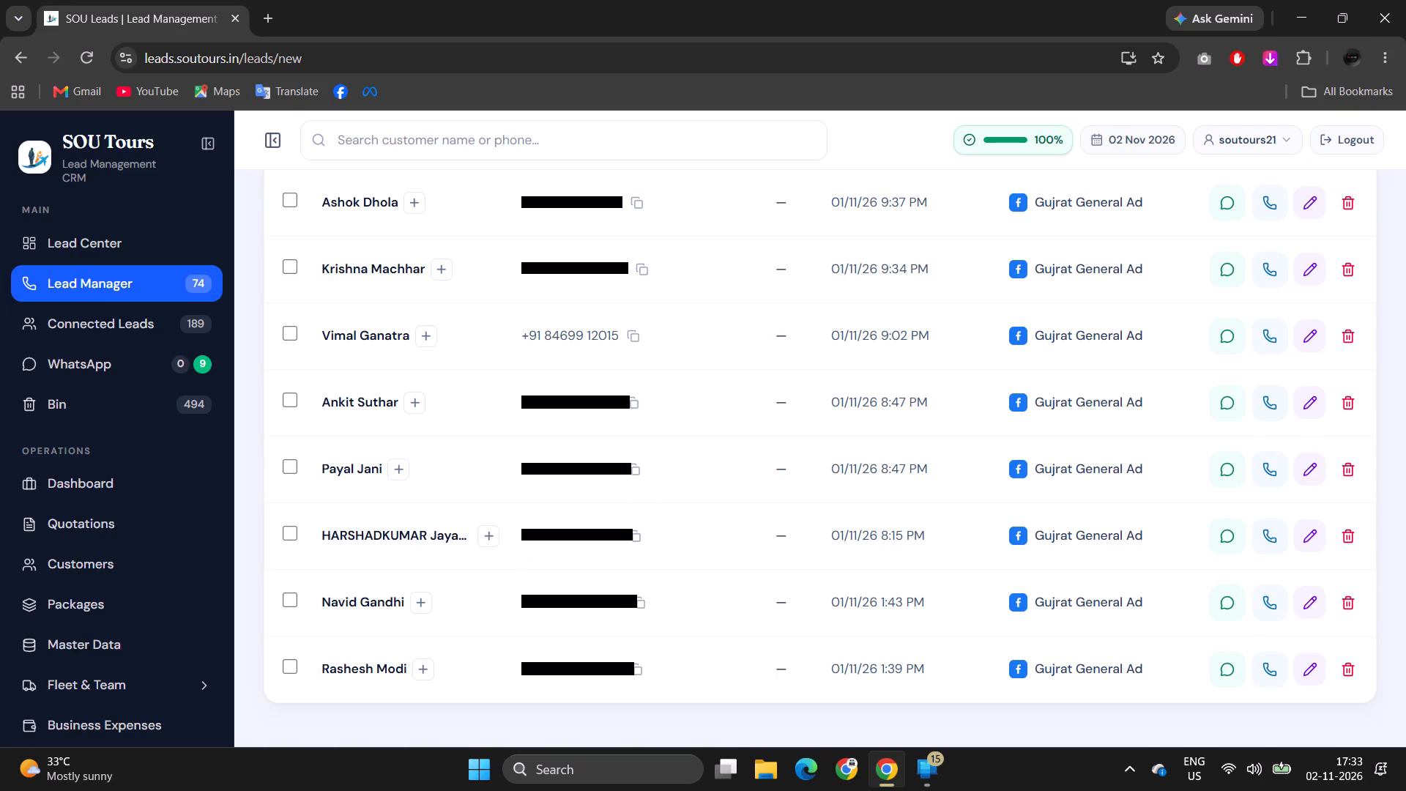
Call the oldest remaining Gujrat General Ad lead, dated 01/11/26 1:39 PM.
scroll(907, 340, "up", 5)
scroll(907, 340, "down", 16)
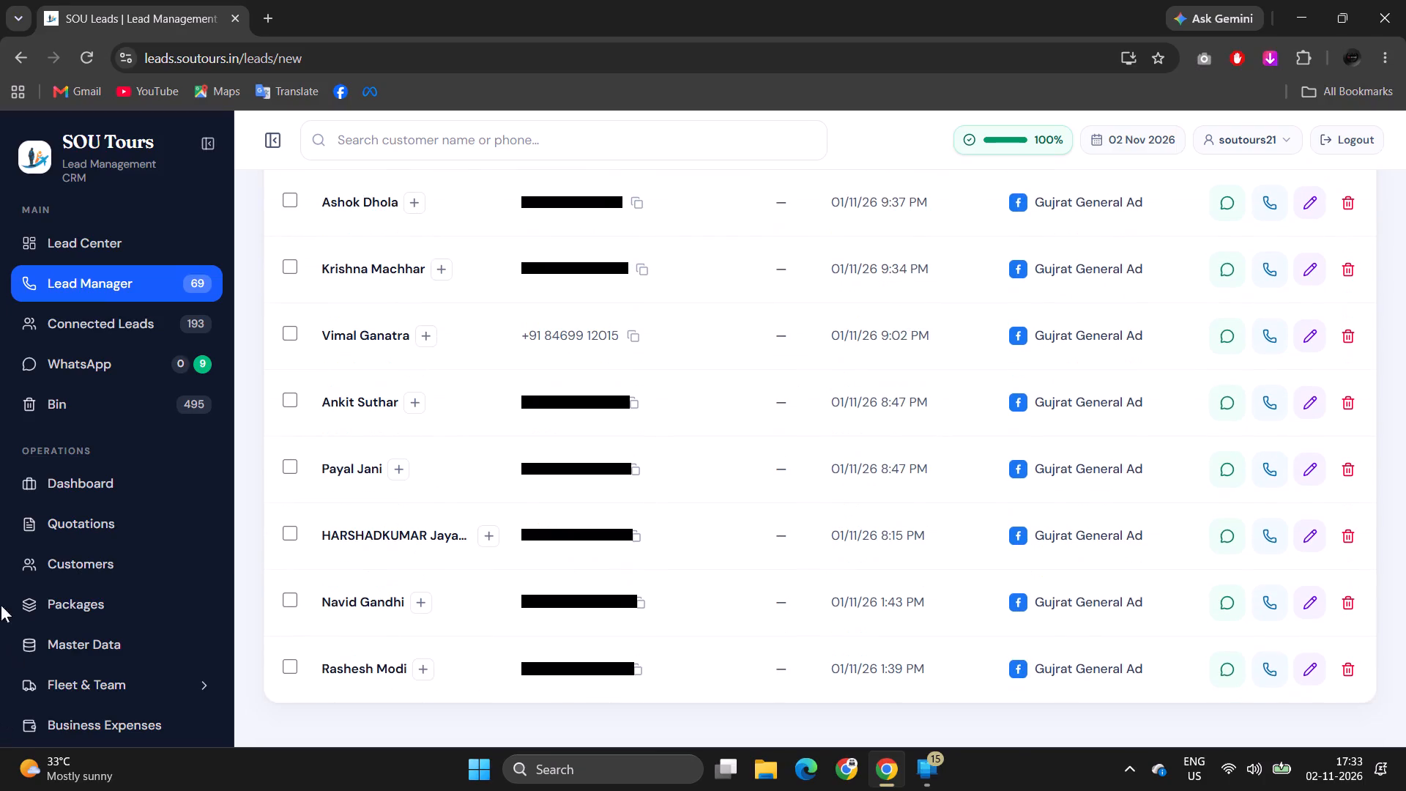
left_click(1276, 666)
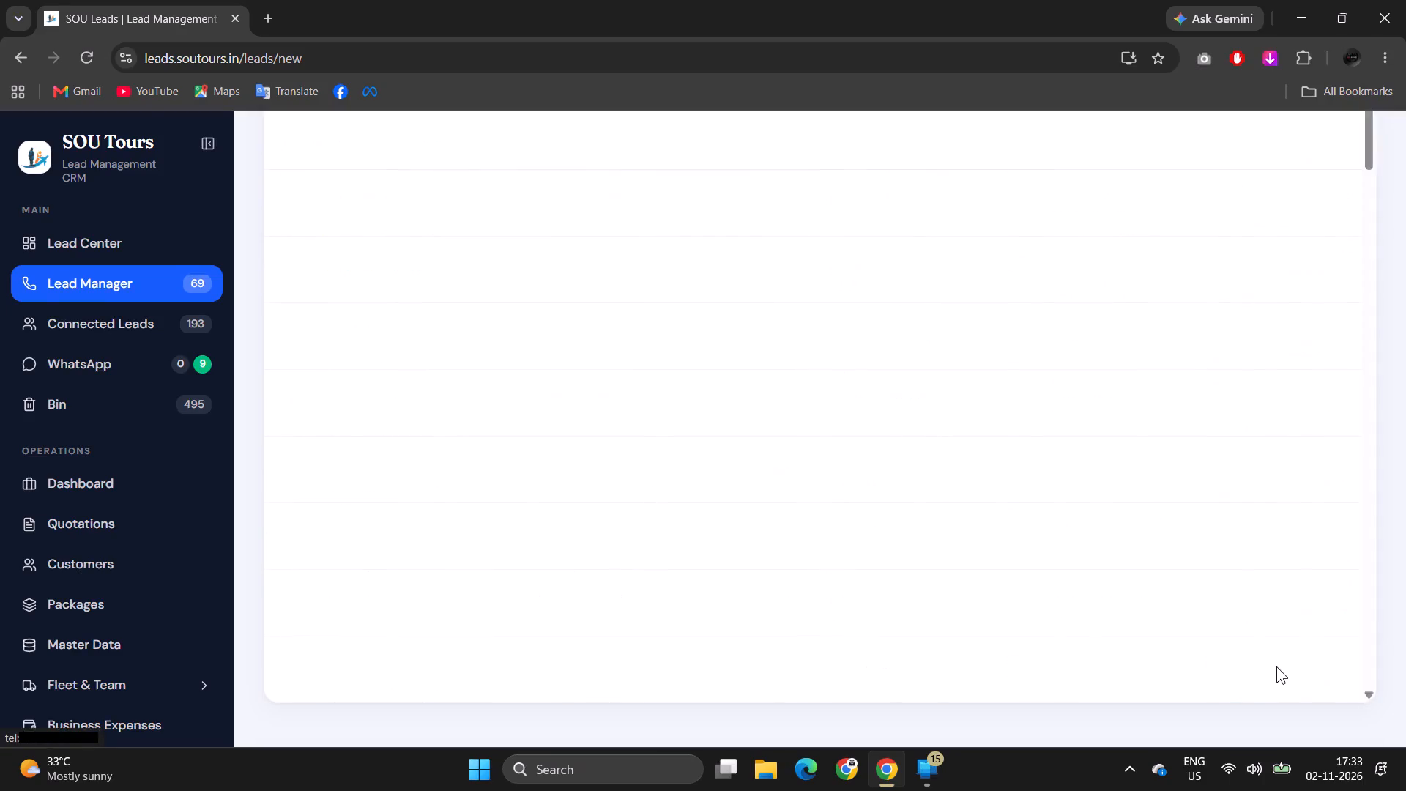
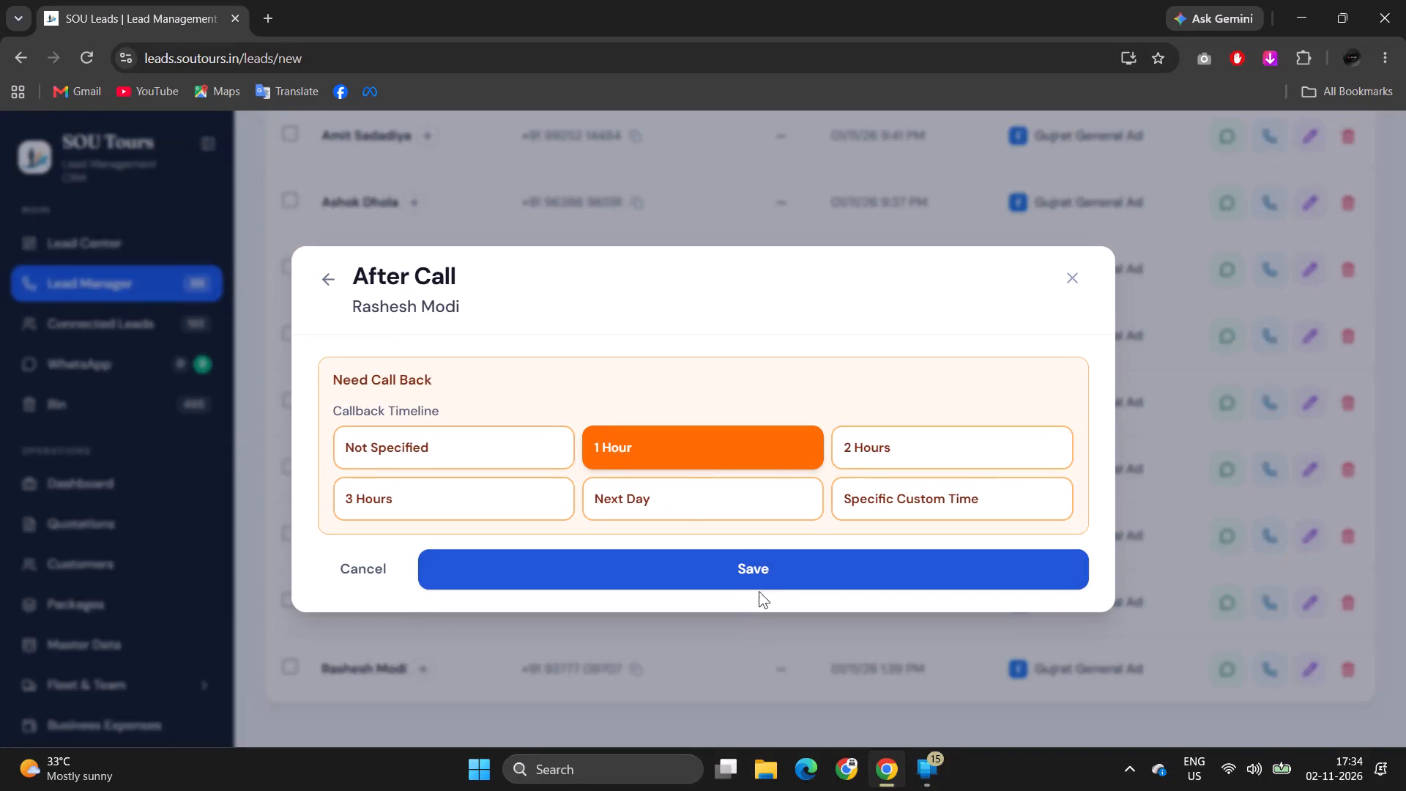
Save the called lead's outcome as Need Call Back with a callback timeline of 1 Hour.
left_click(795, 562)
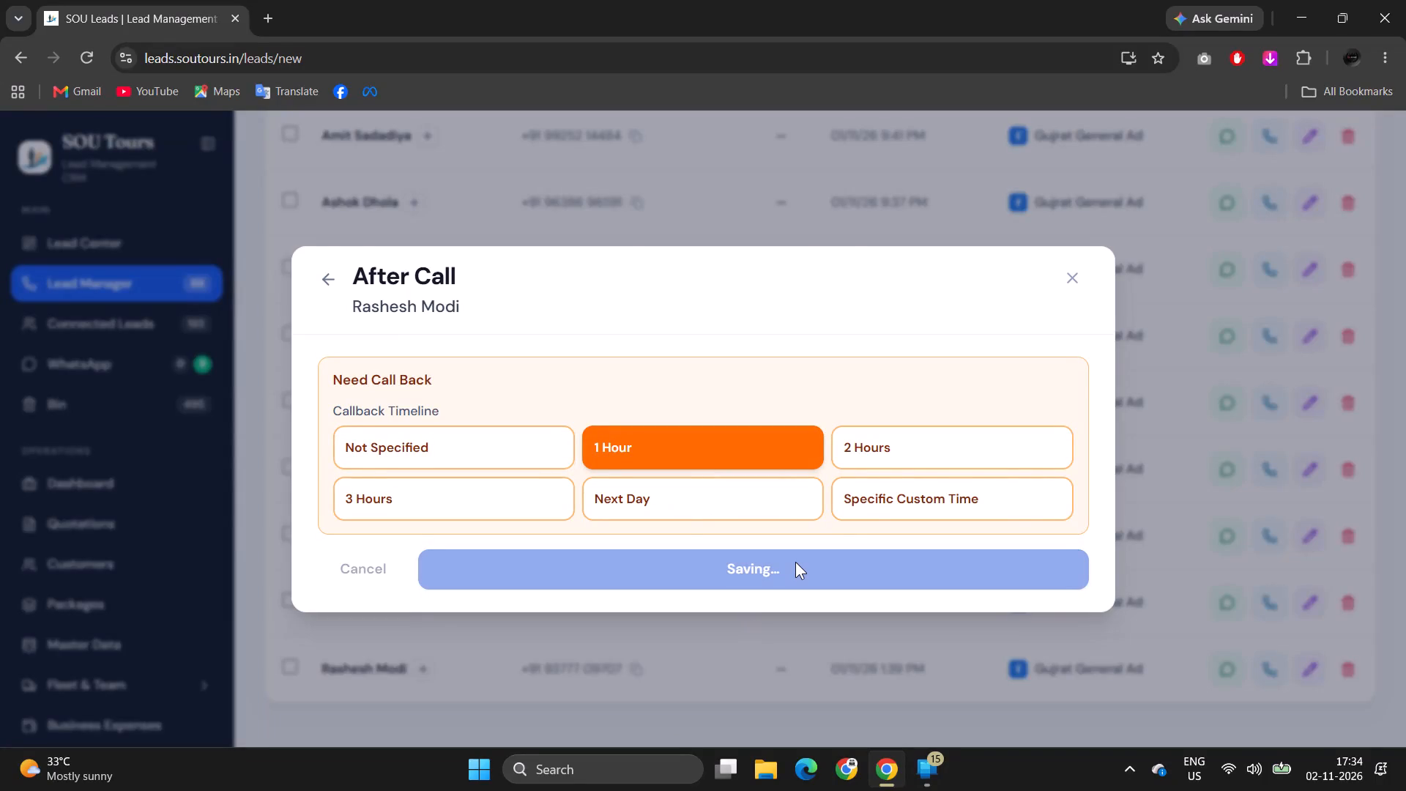
Call the oldest remaining Gujrat General Ad lead, dated 01/11/26 1:43 PM.
scroll(566, 564, "up", 4)
scroll(793, 529, "down", 12)
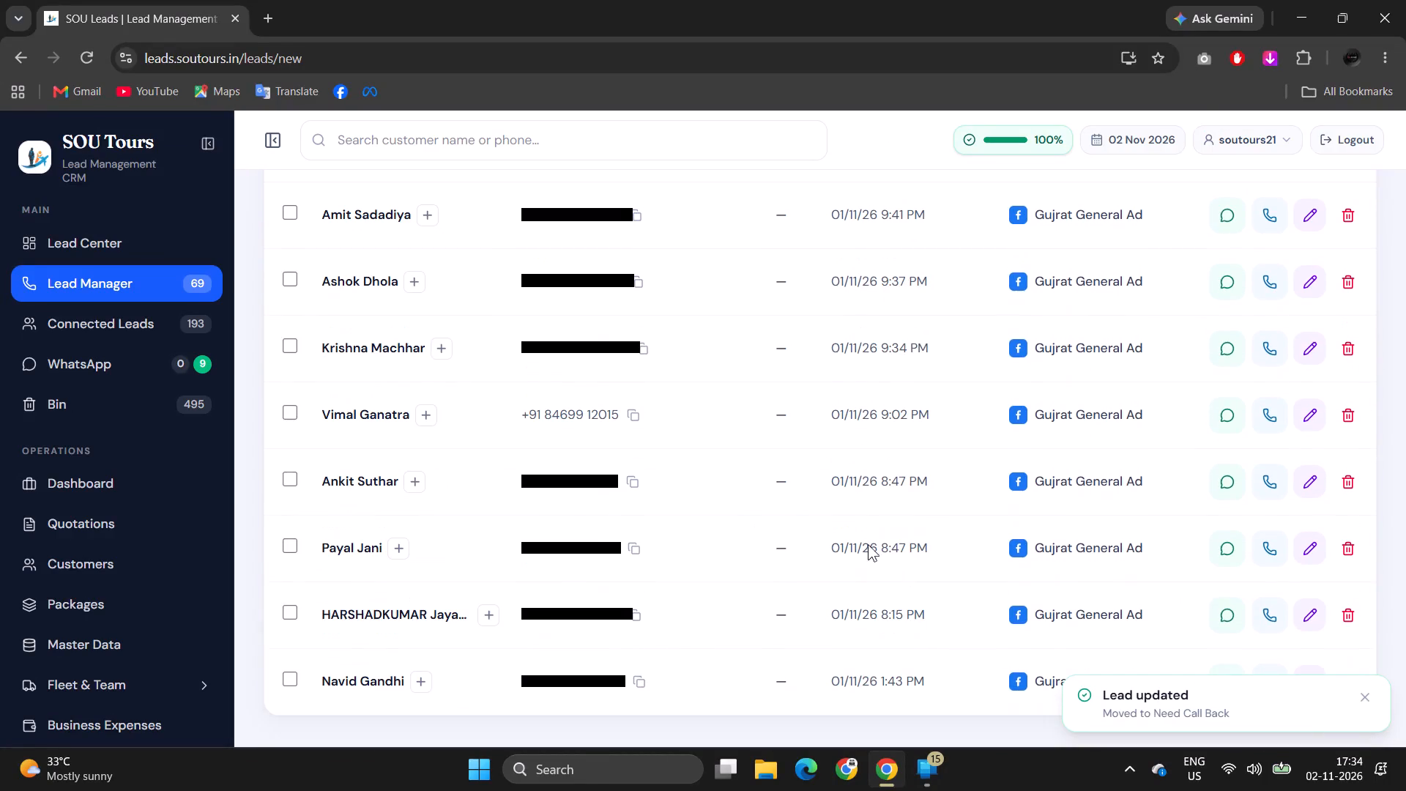
scroll(868, 544, "down", 1)
left_click(1268, 661)
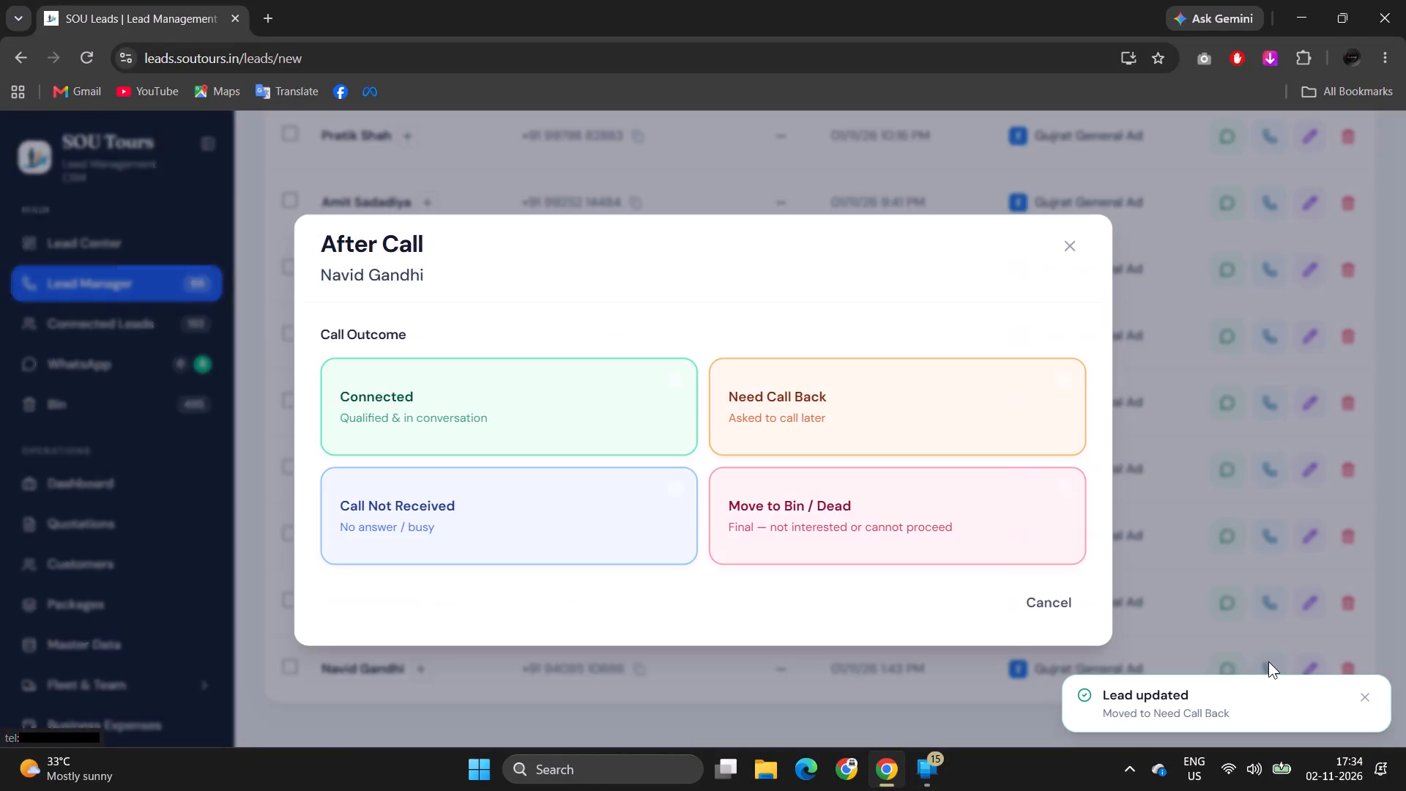
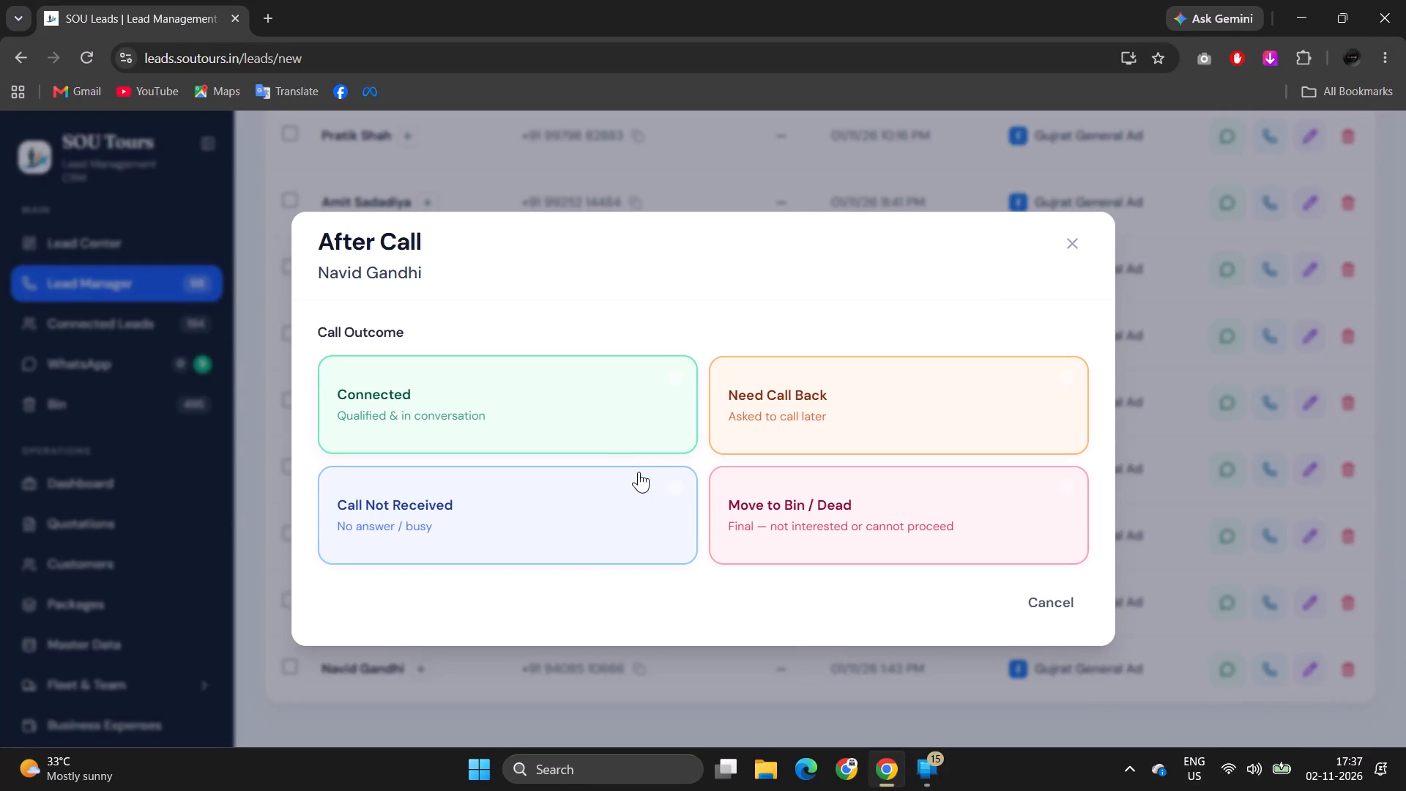
Record the called lead's outcome as Call Not Received.
left_click(433, 538)
left_click(844, 503)
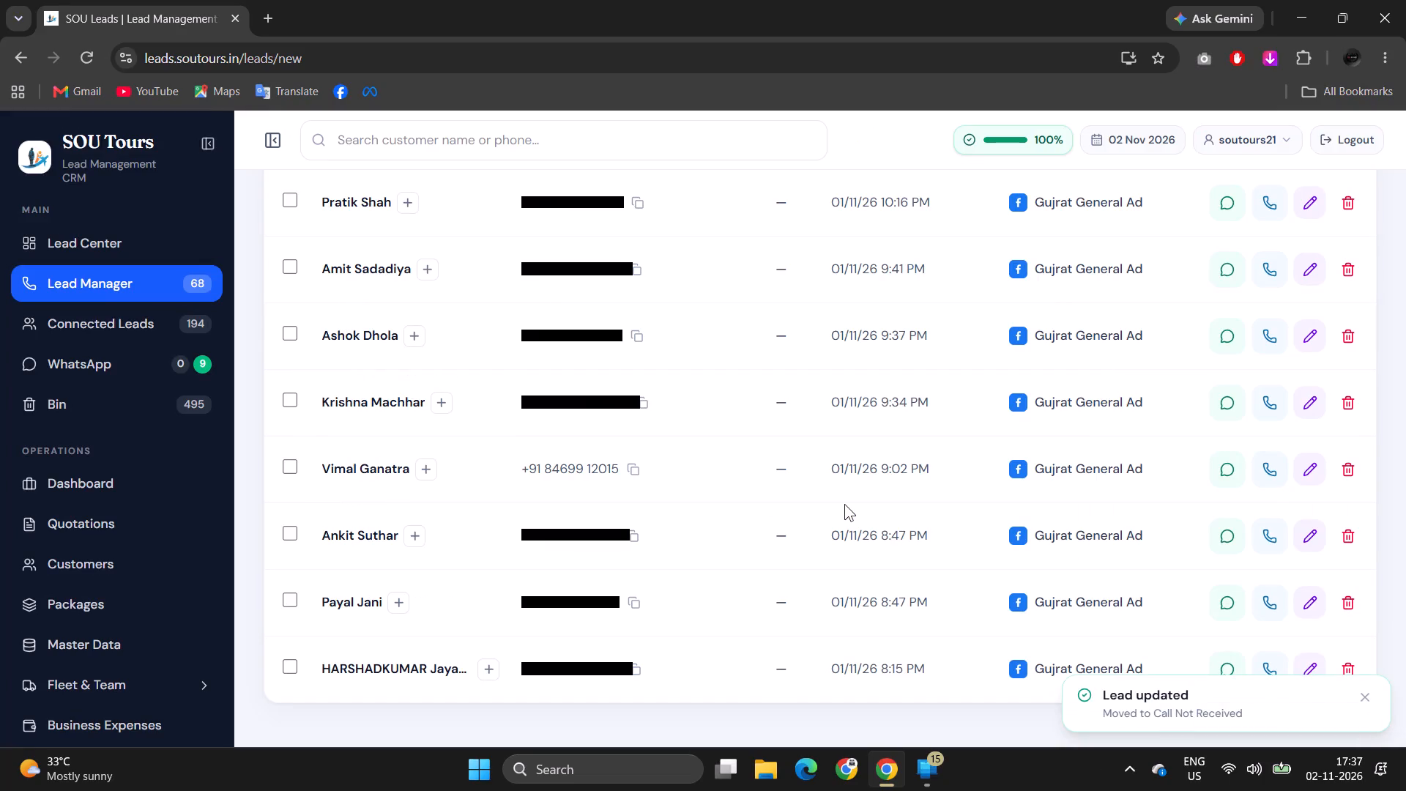
Call the oldest remaining Gujrat General Ad lead, dated 01/11/26 8:15 PM.
scroll(776, 465, "up", 8)
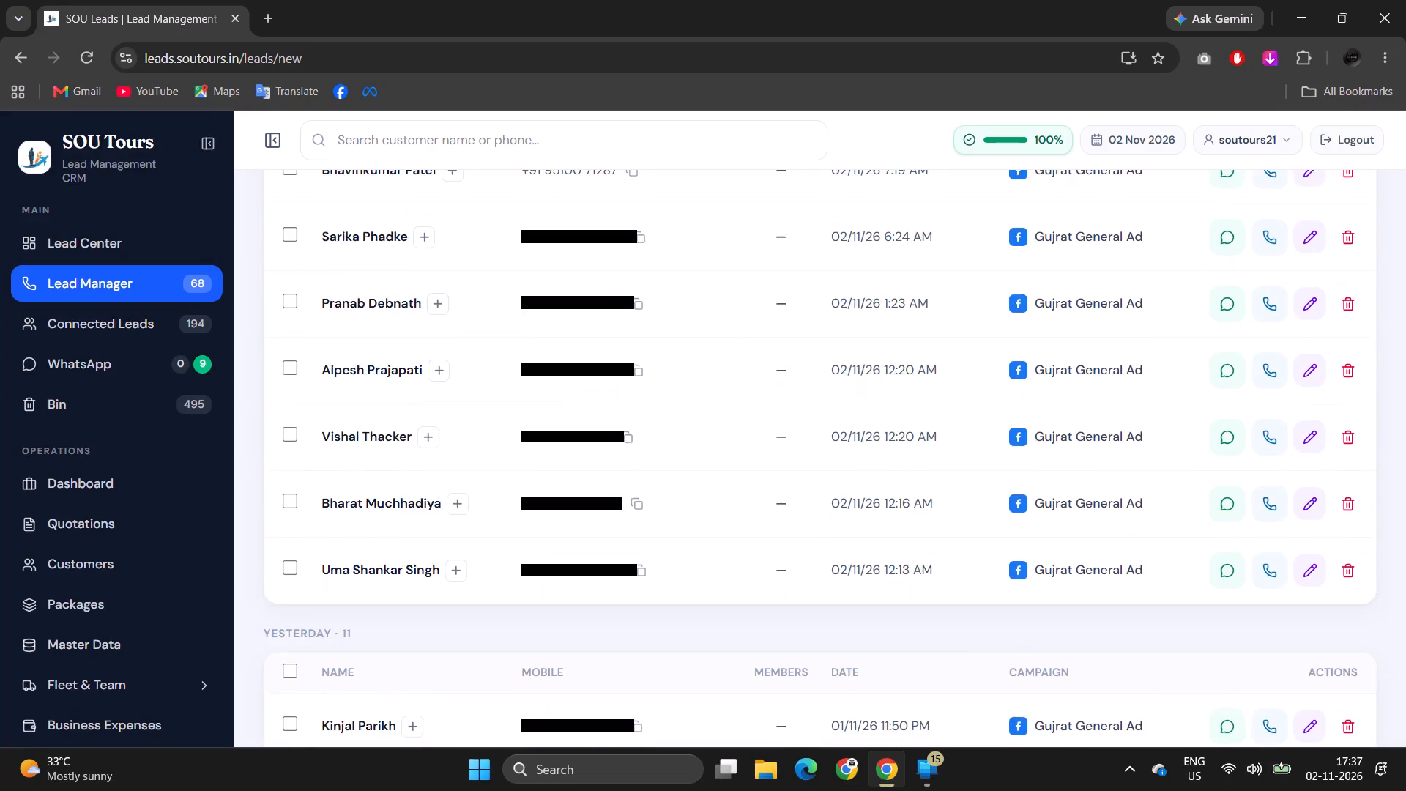
scroll(776, 465, "down", 17)
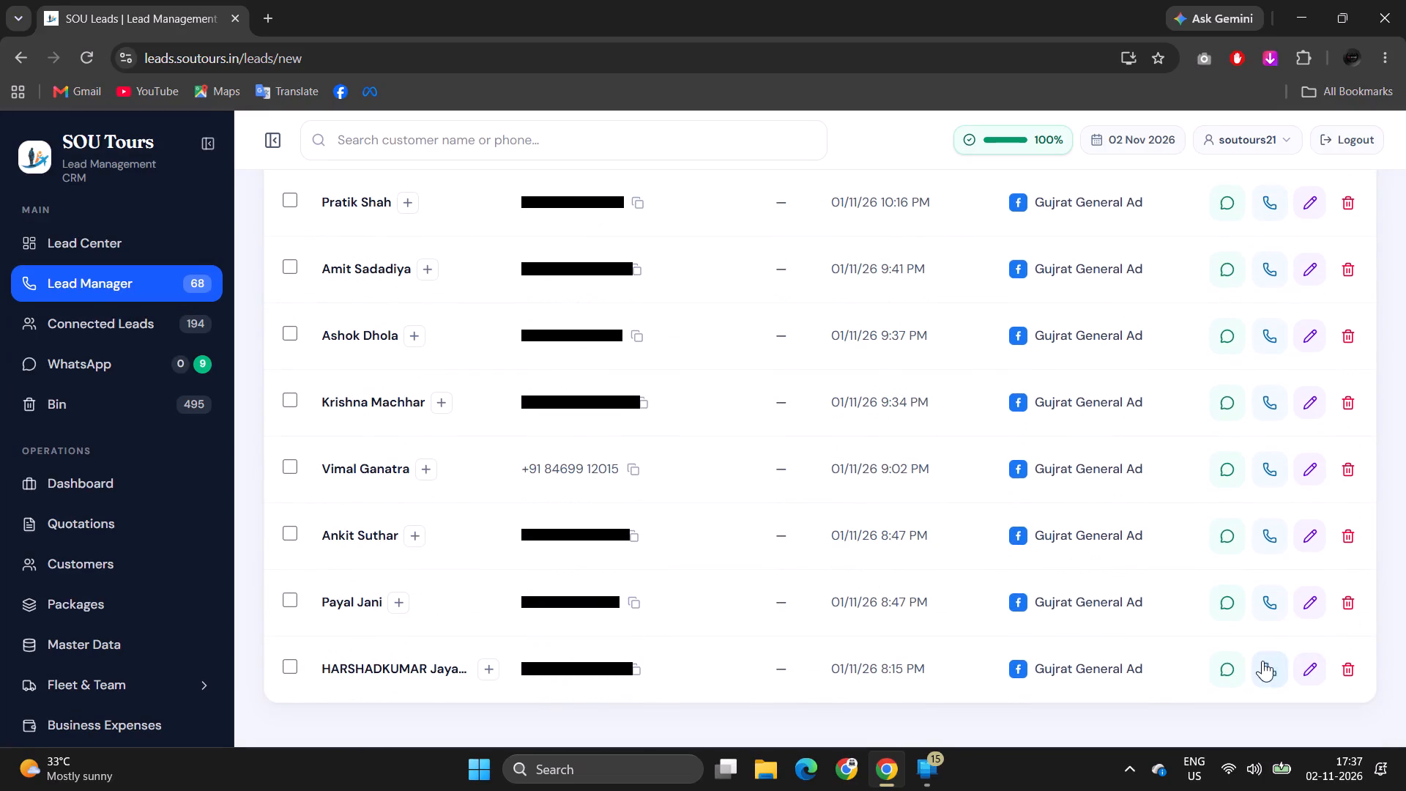
left_click(1260, 661)
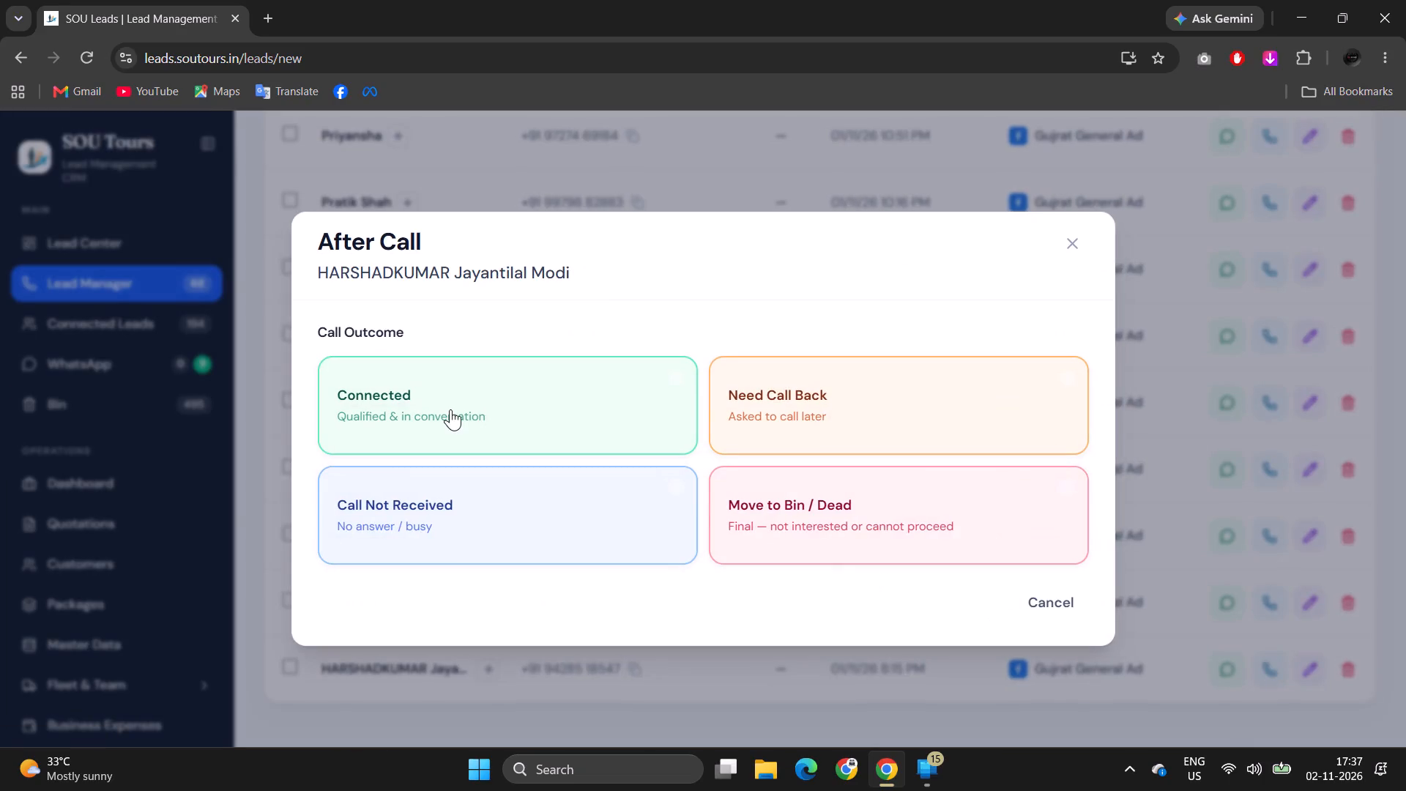
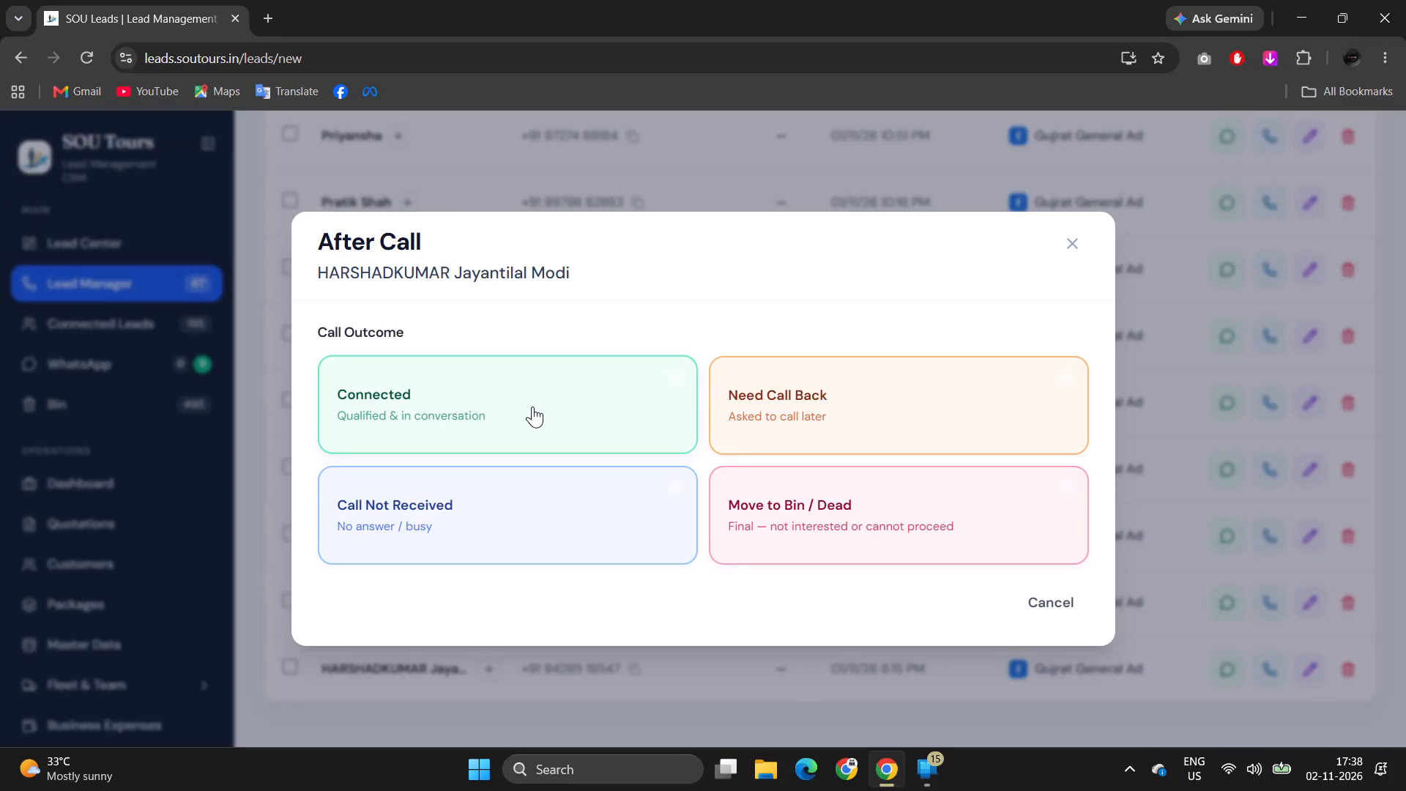
Record the called lead's outcome as Connected and set the preferred month to November.
left_click(531, 406)
left_click(531, 406)
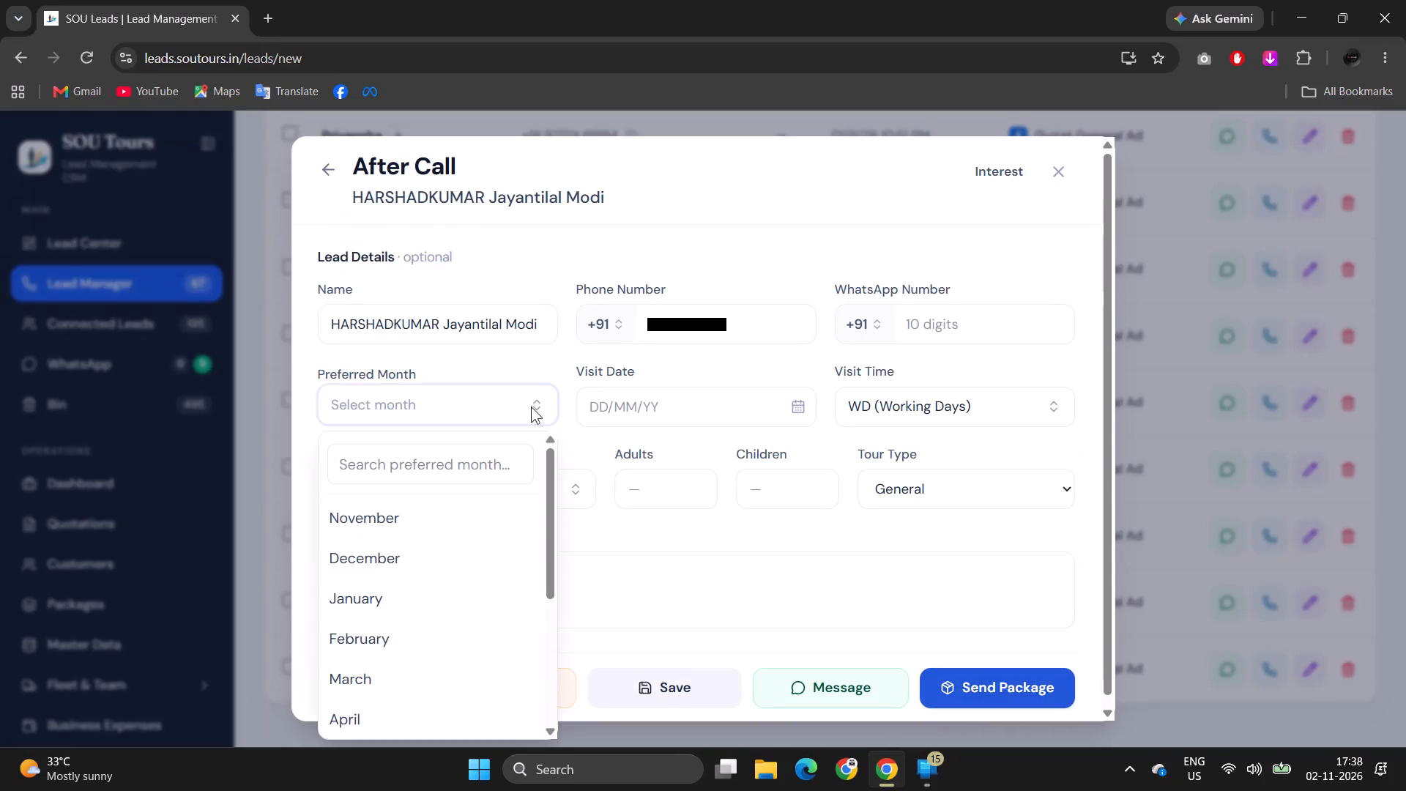
left_click(408, 514)
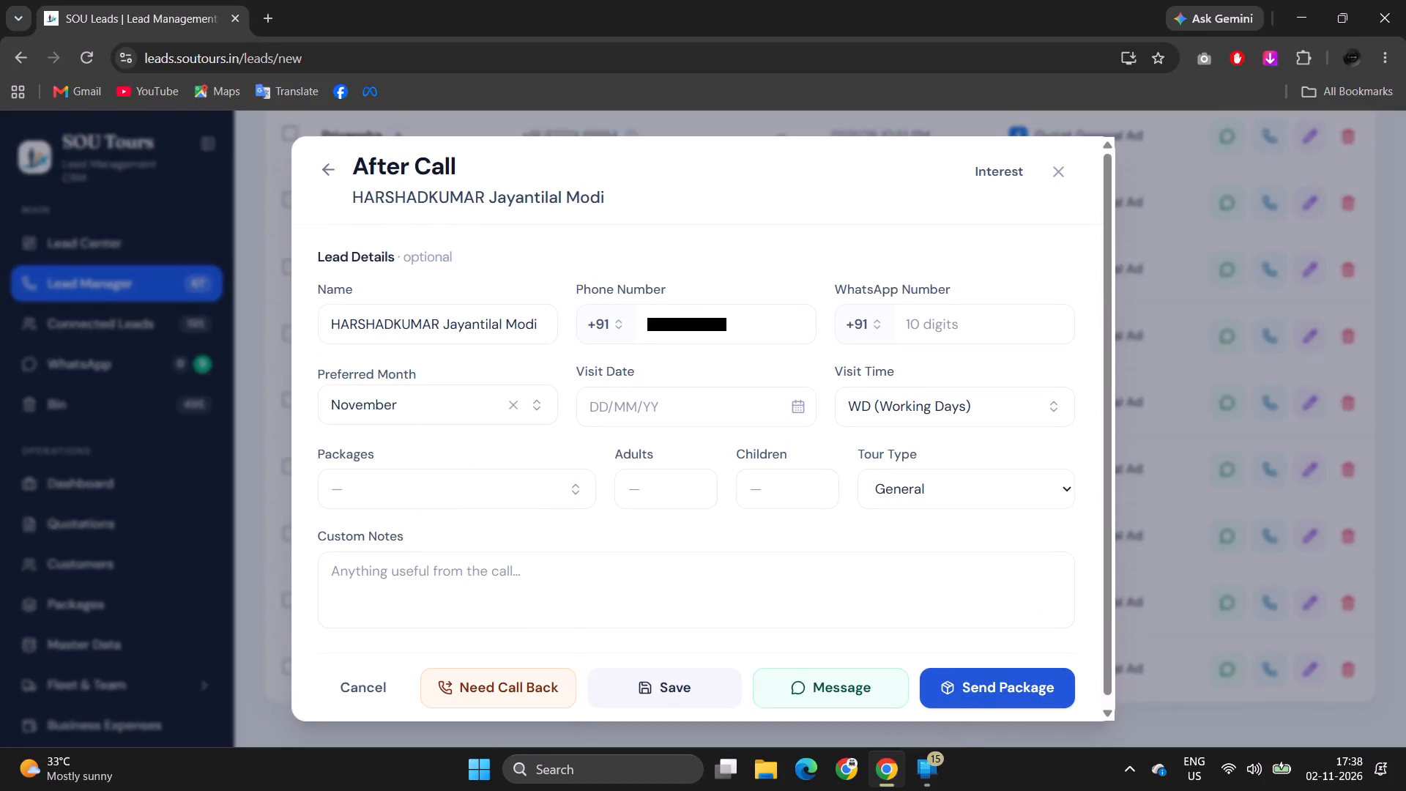
Assign the four most selling General packages to the lead: (BO) GOLD 1N2D and 2N3D HOTELS, and (BO) GOLD 1N2D and 2N3D RESORTS.
left_click(977, 694)
left_click(515, 388)
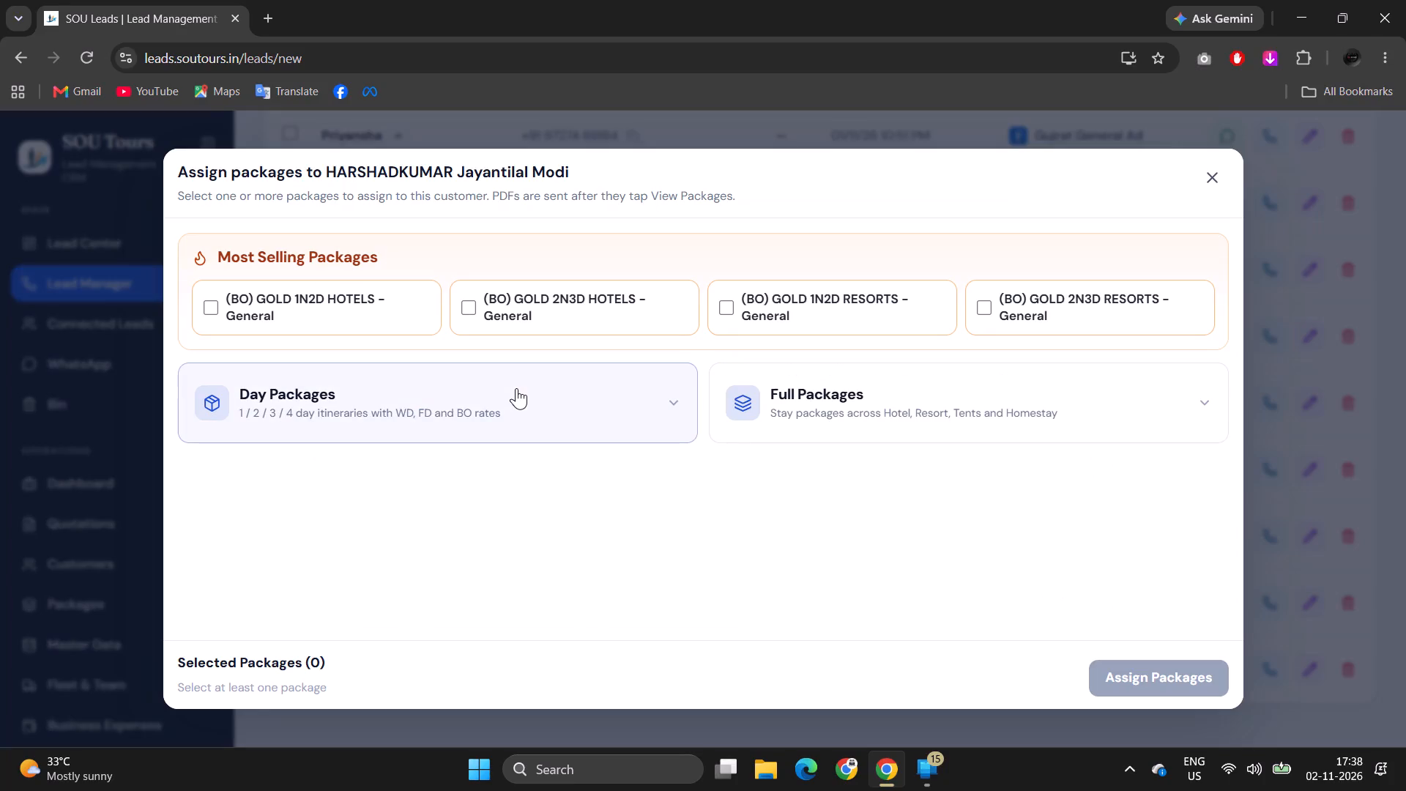
left_click(390, 324)
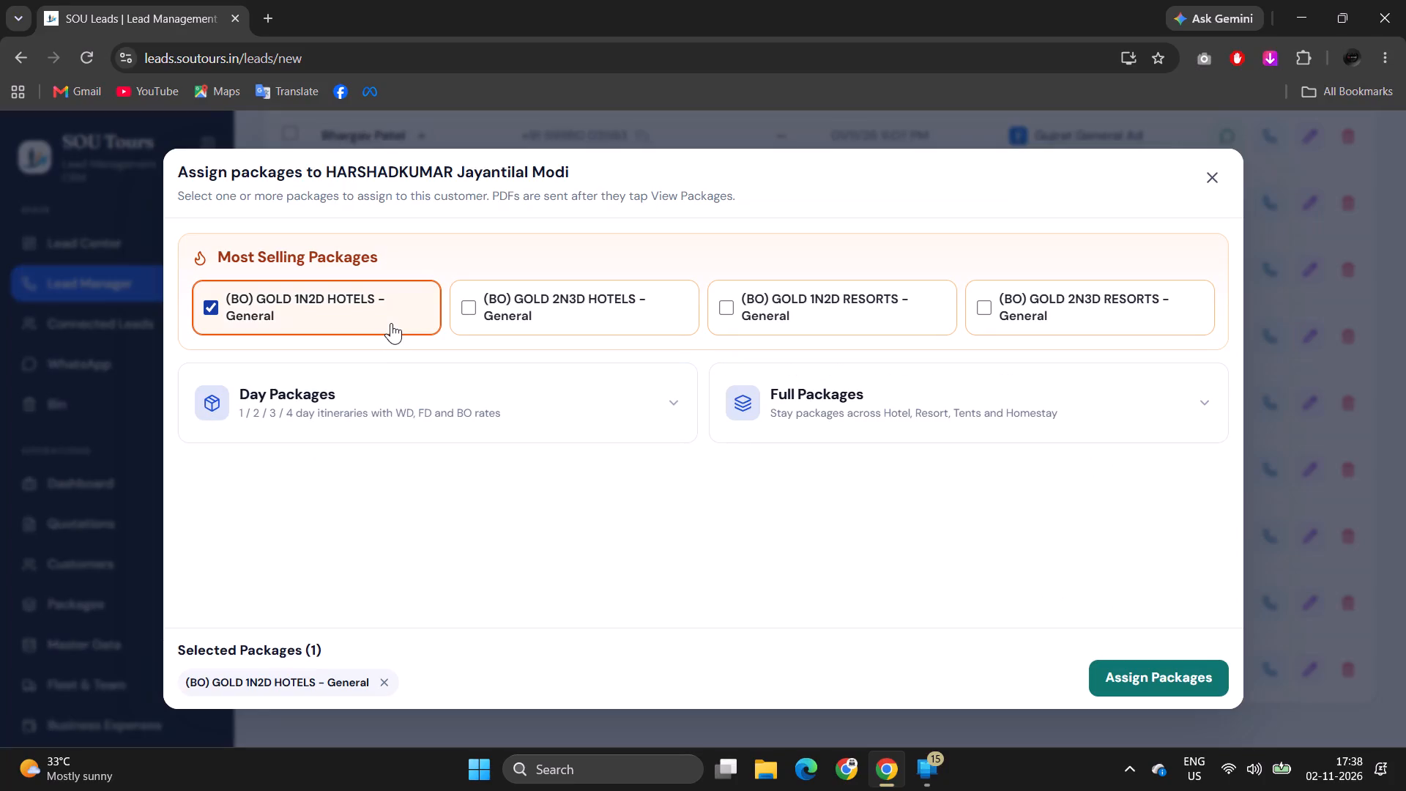
left_click(573, 295)
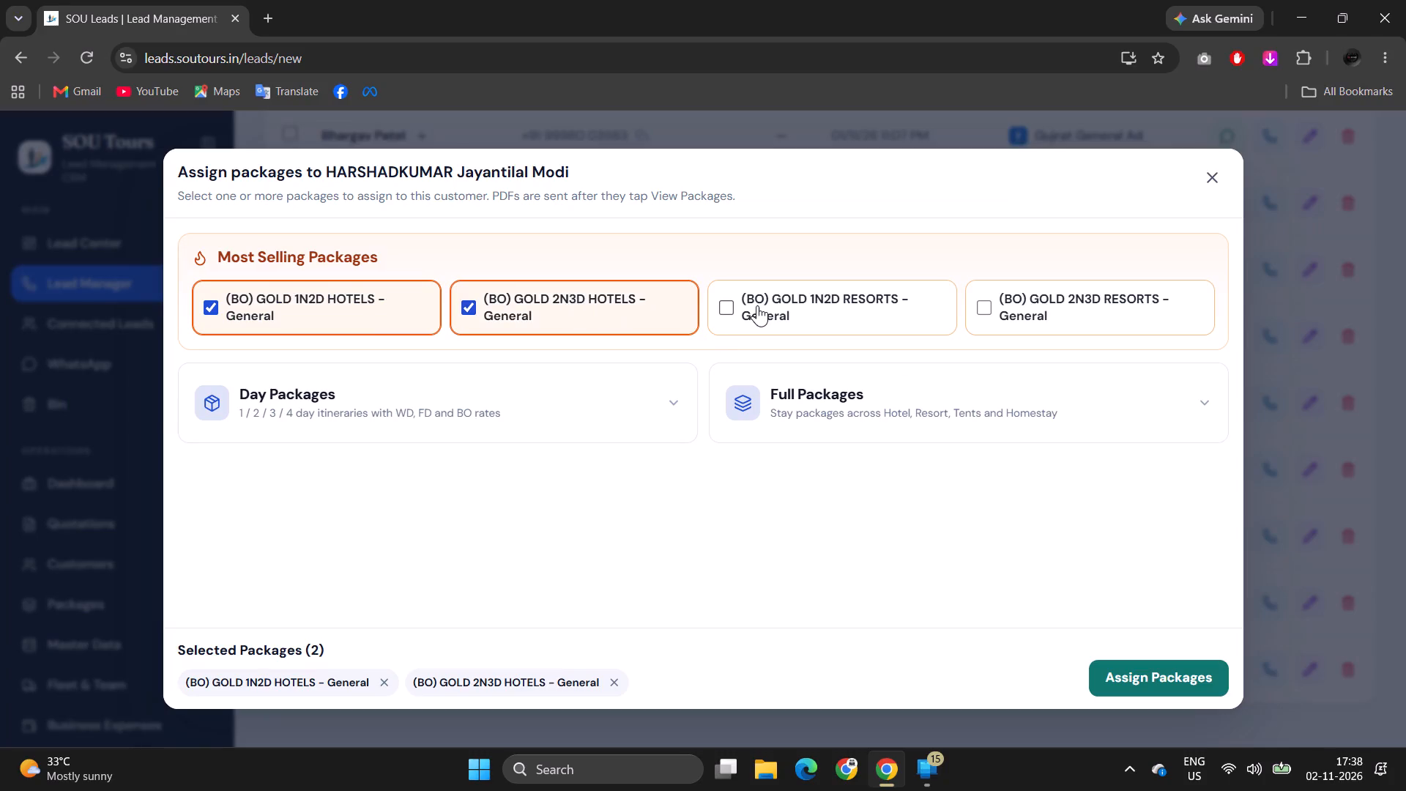
left_click(756, 305)
left_click(997, 304)
left_click(1178, 672)
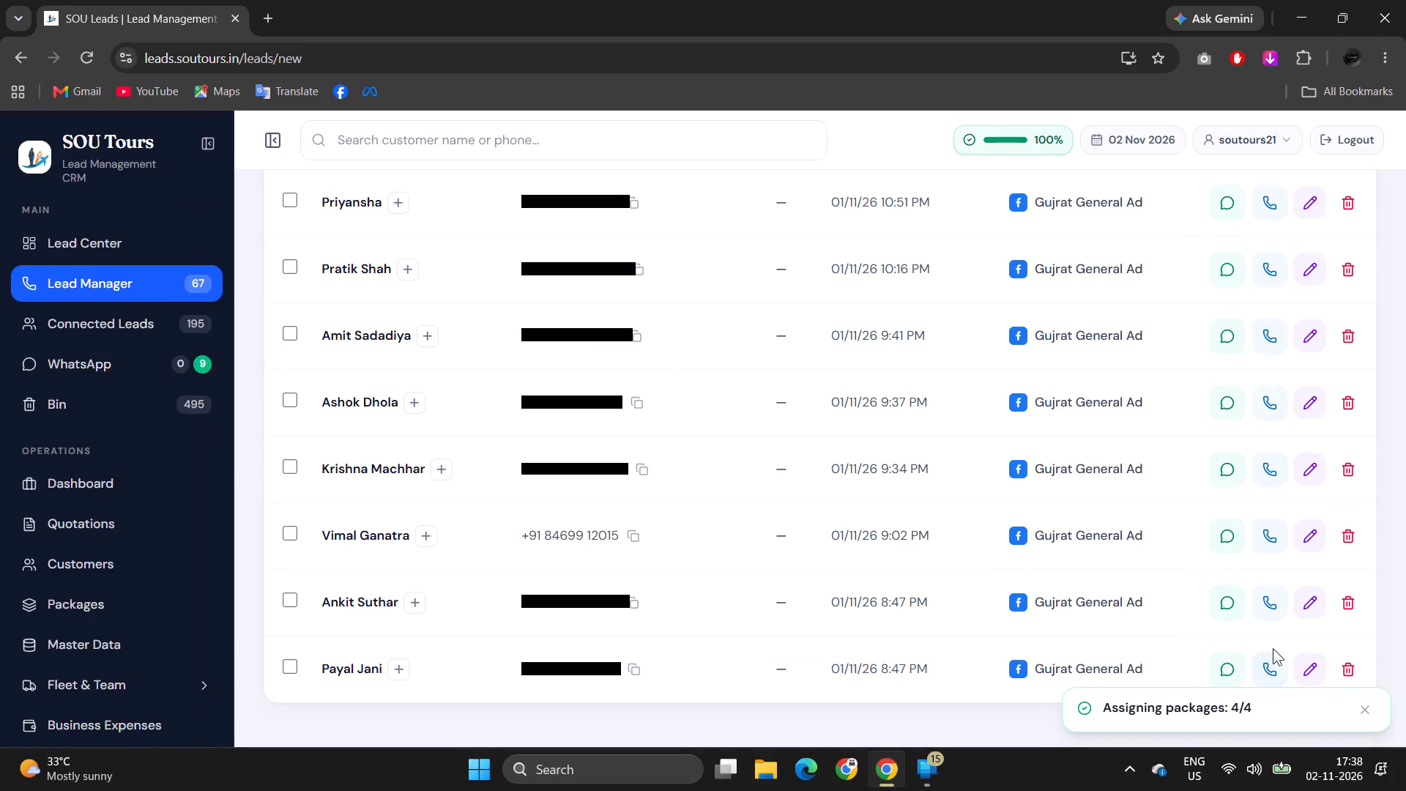
Call the oldest remaining Gujrat General Ad lead, the last-listed one dated 01/11/26 8:47 PM.
left_click(1265, 675)
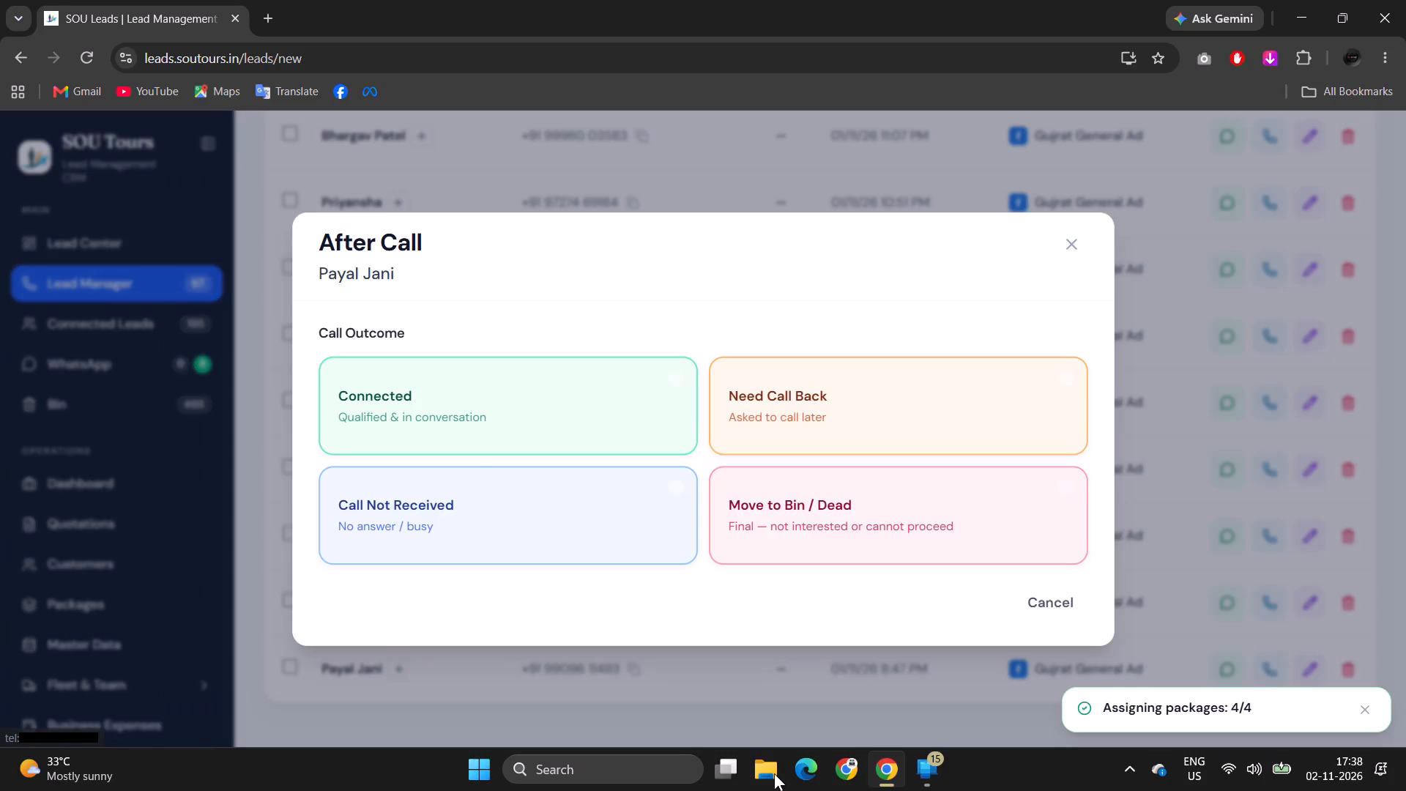
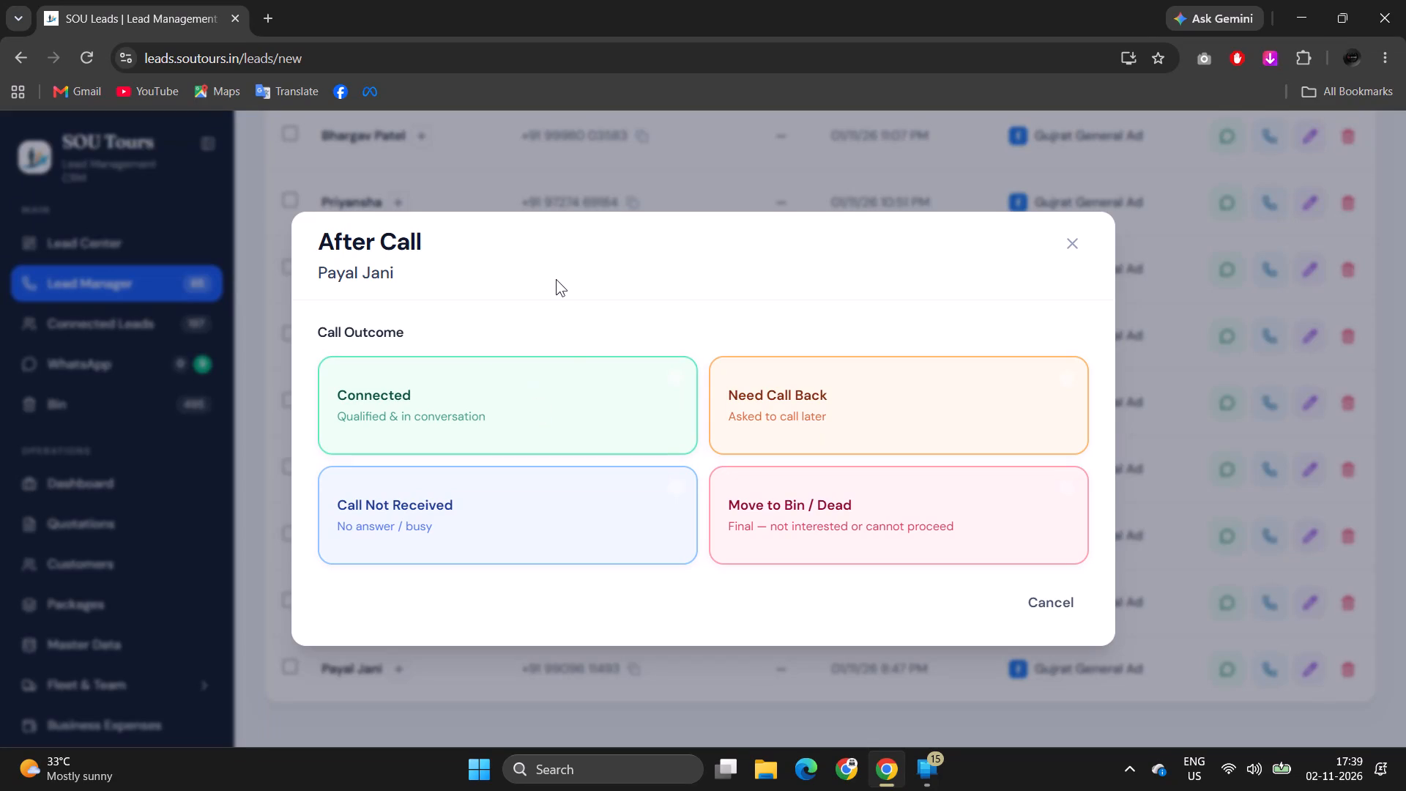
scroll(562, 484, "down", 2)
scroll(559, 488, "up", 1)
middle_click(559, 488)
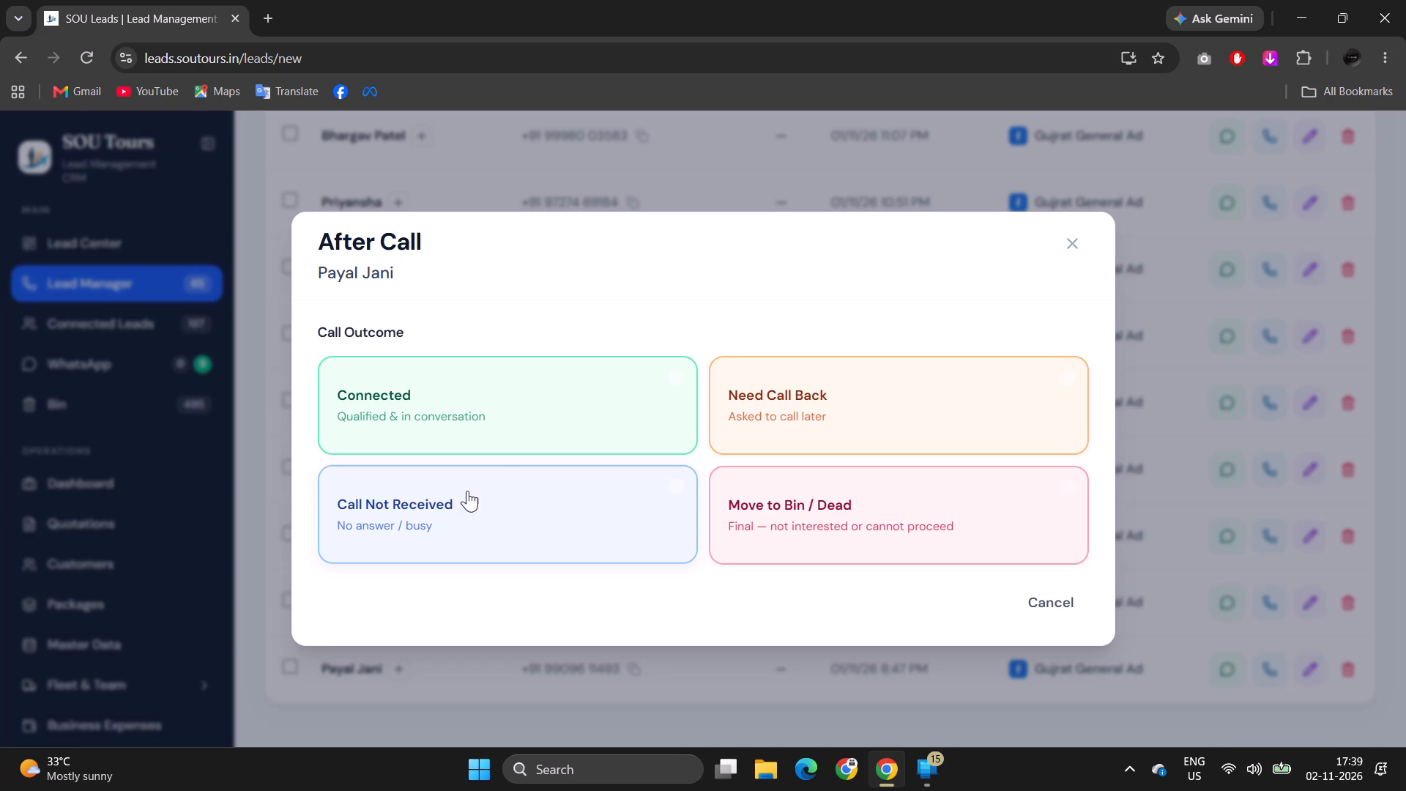
Record the called lead's outcome as Move to Bin / Dead, leaving the reason and notes empty.
left_click(882, 513)
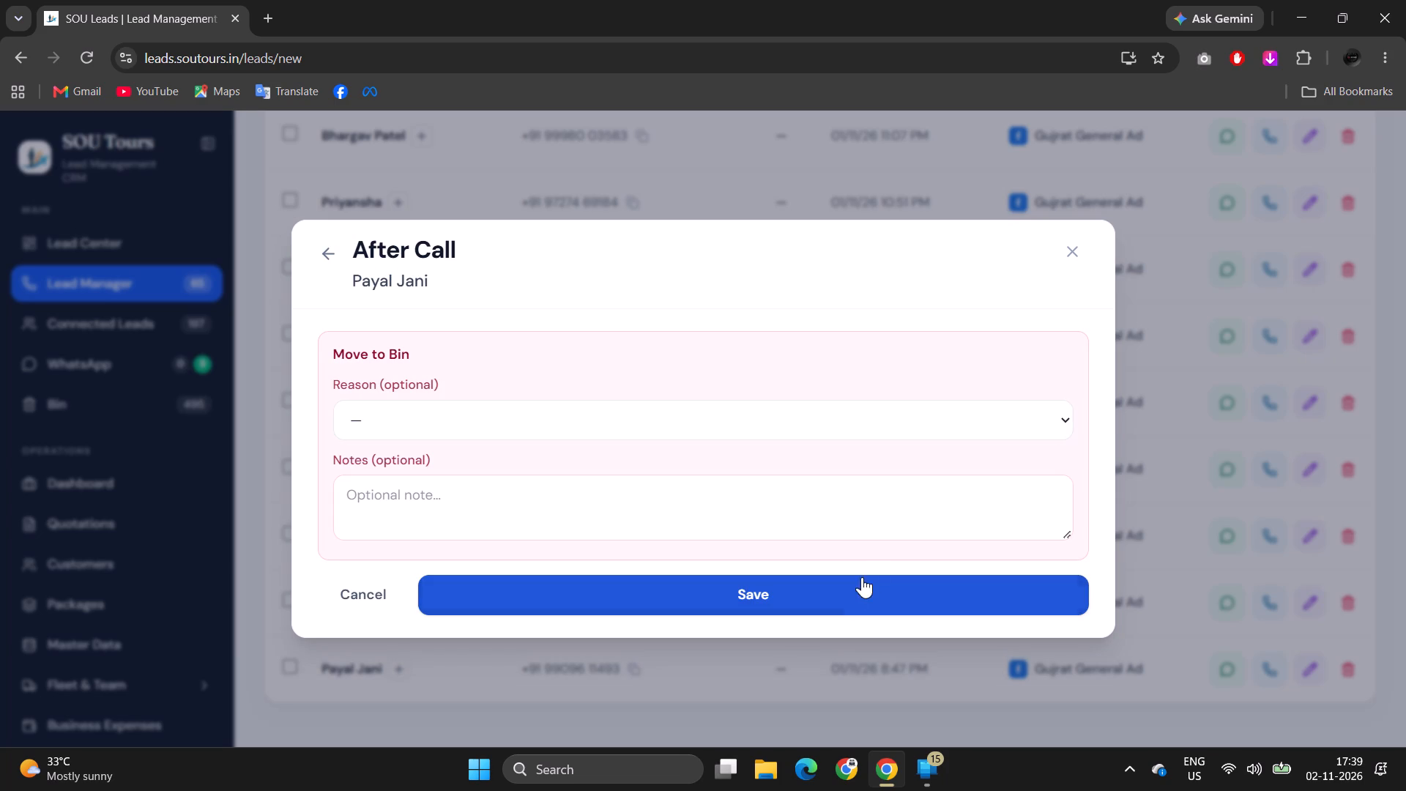
left_click(850, 596)
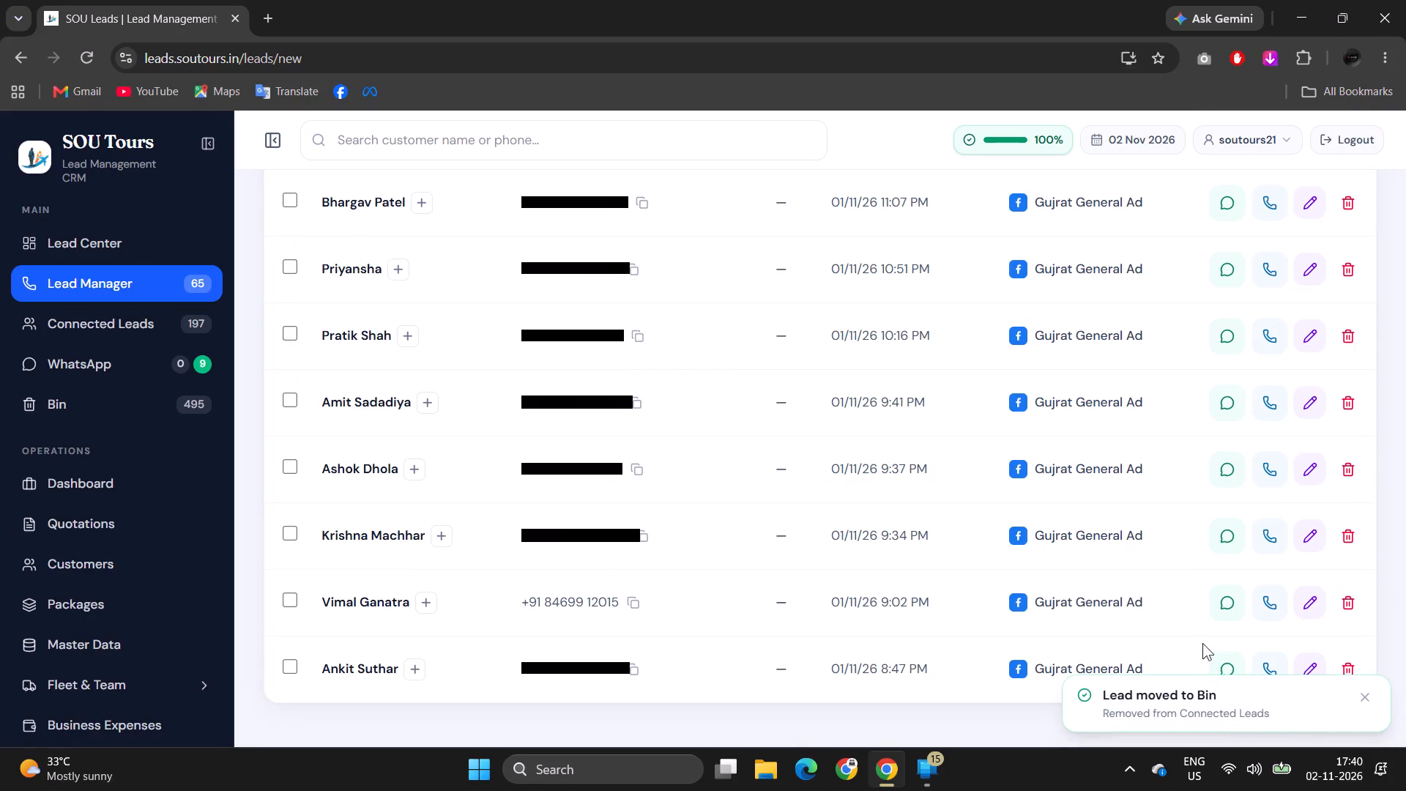
Call the oldest remaining Gujrat General Ad lead, the last-listed one dated 01/11/26 8:47 PM.
left_click(1264, 671)
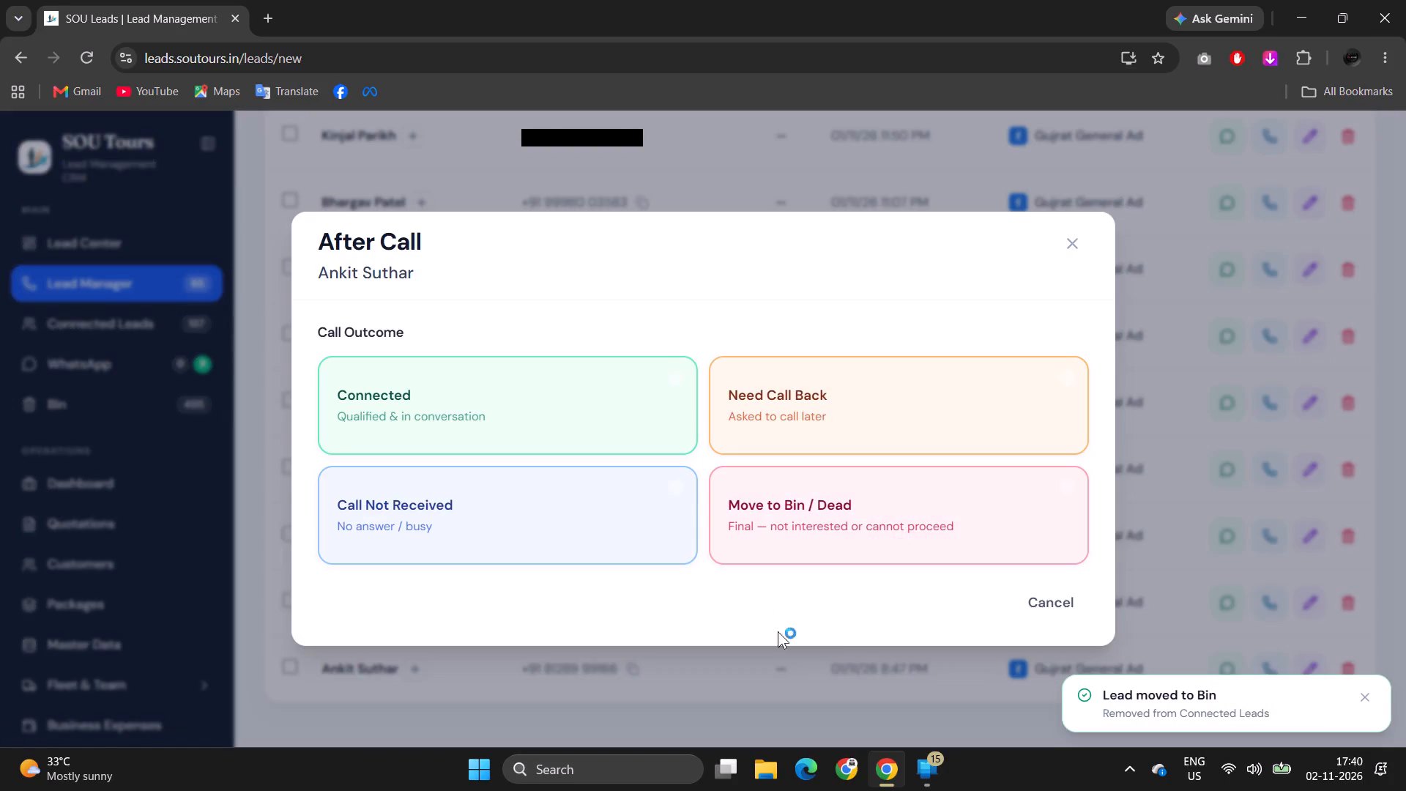
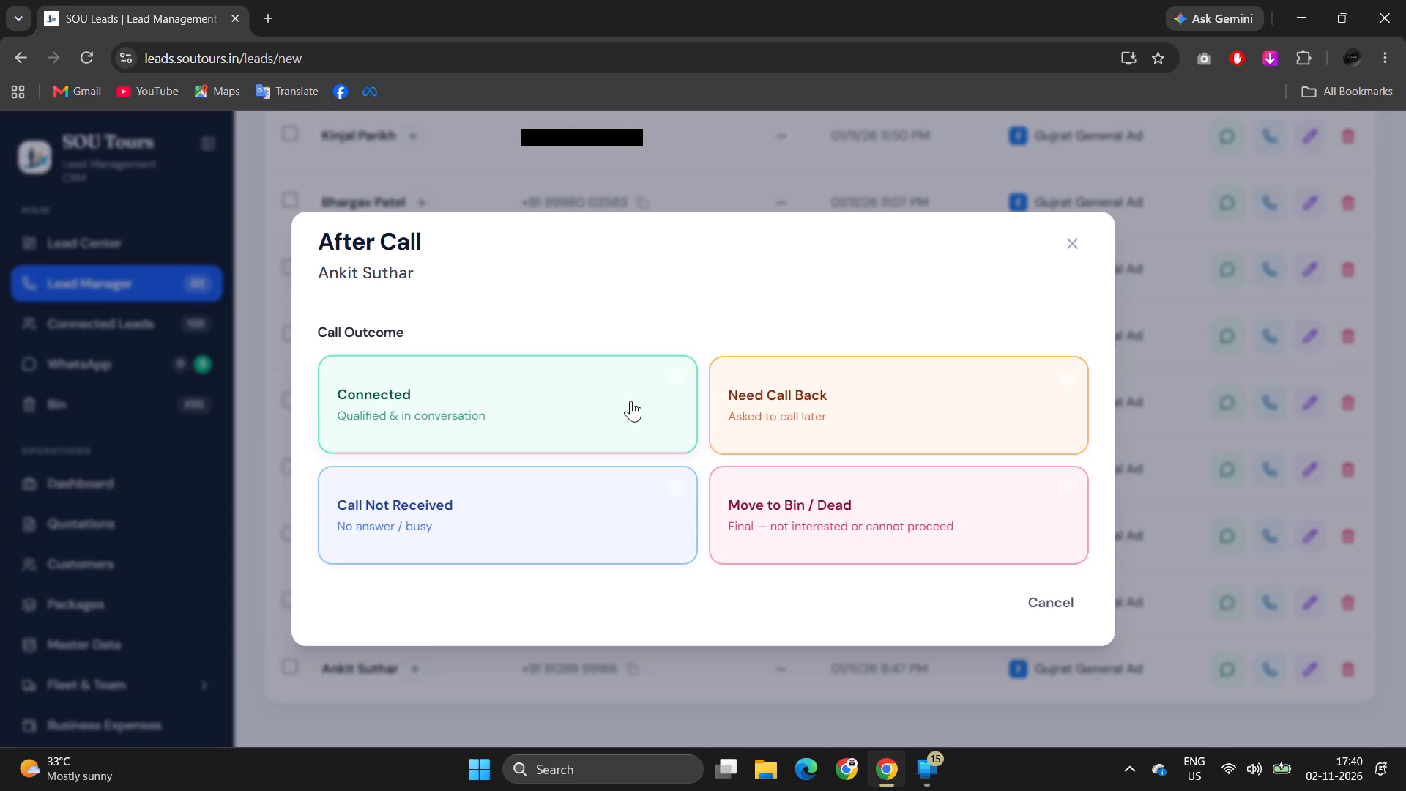
Record the called lead's outcome as Connected and open the preferred month choices in the lead details.
left_click(629, 401)
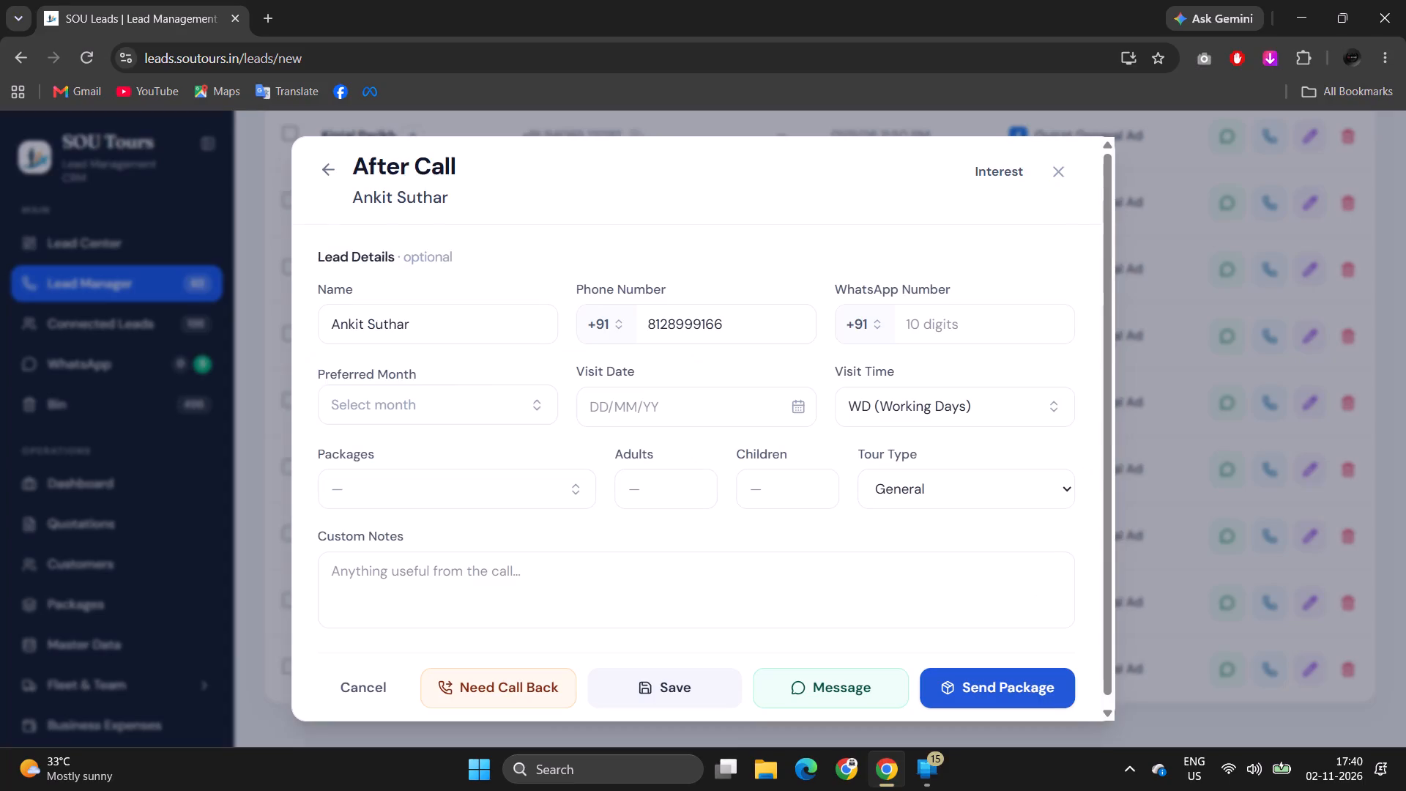
left_click(448, 393)
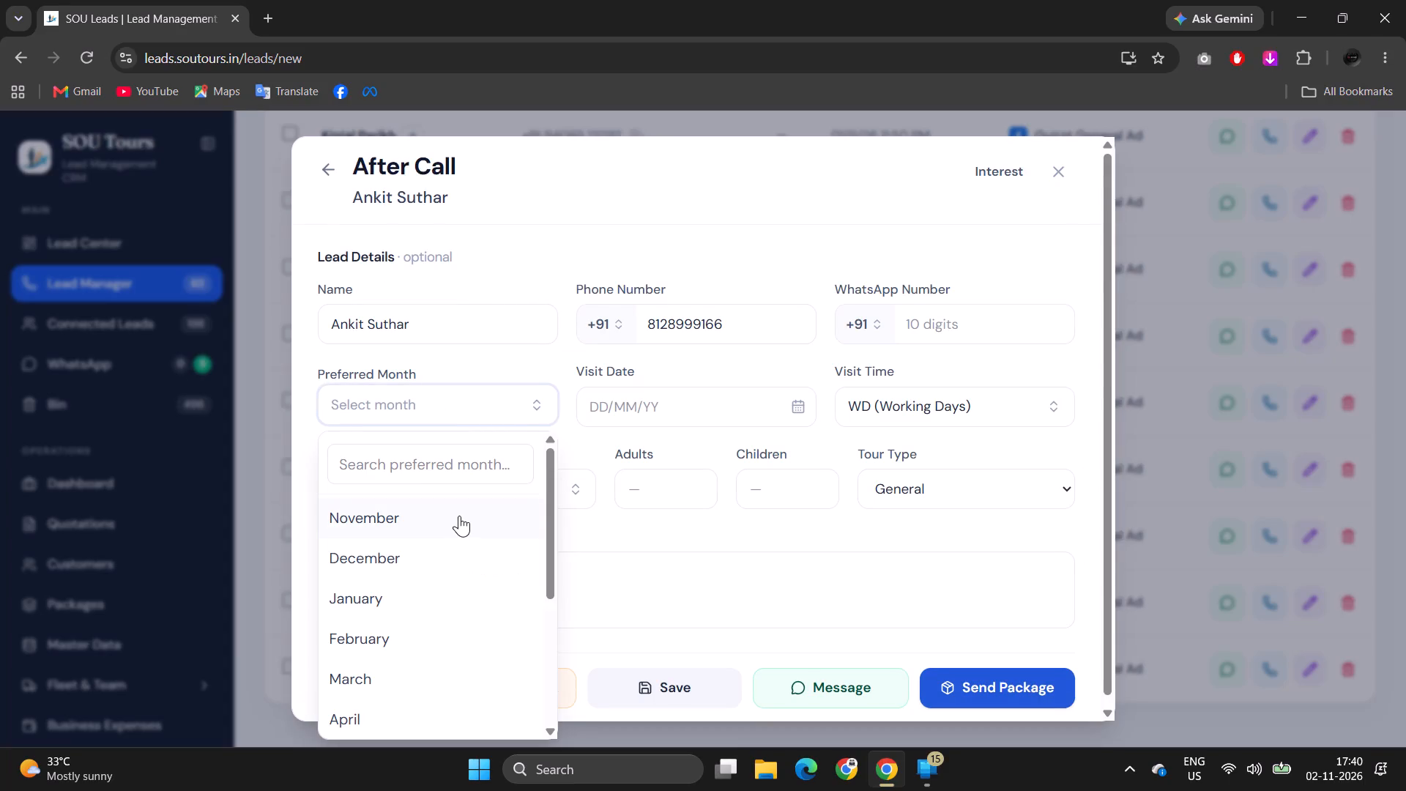
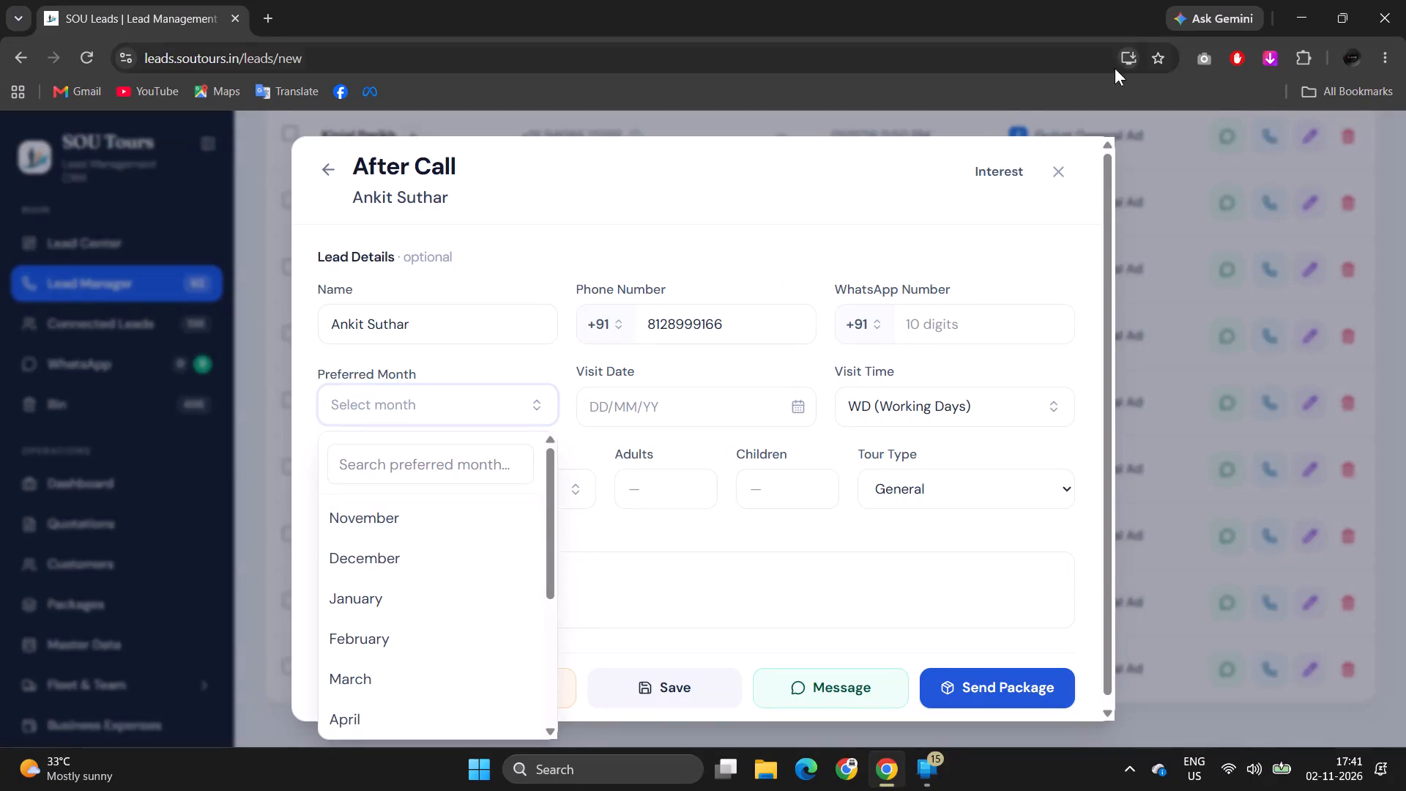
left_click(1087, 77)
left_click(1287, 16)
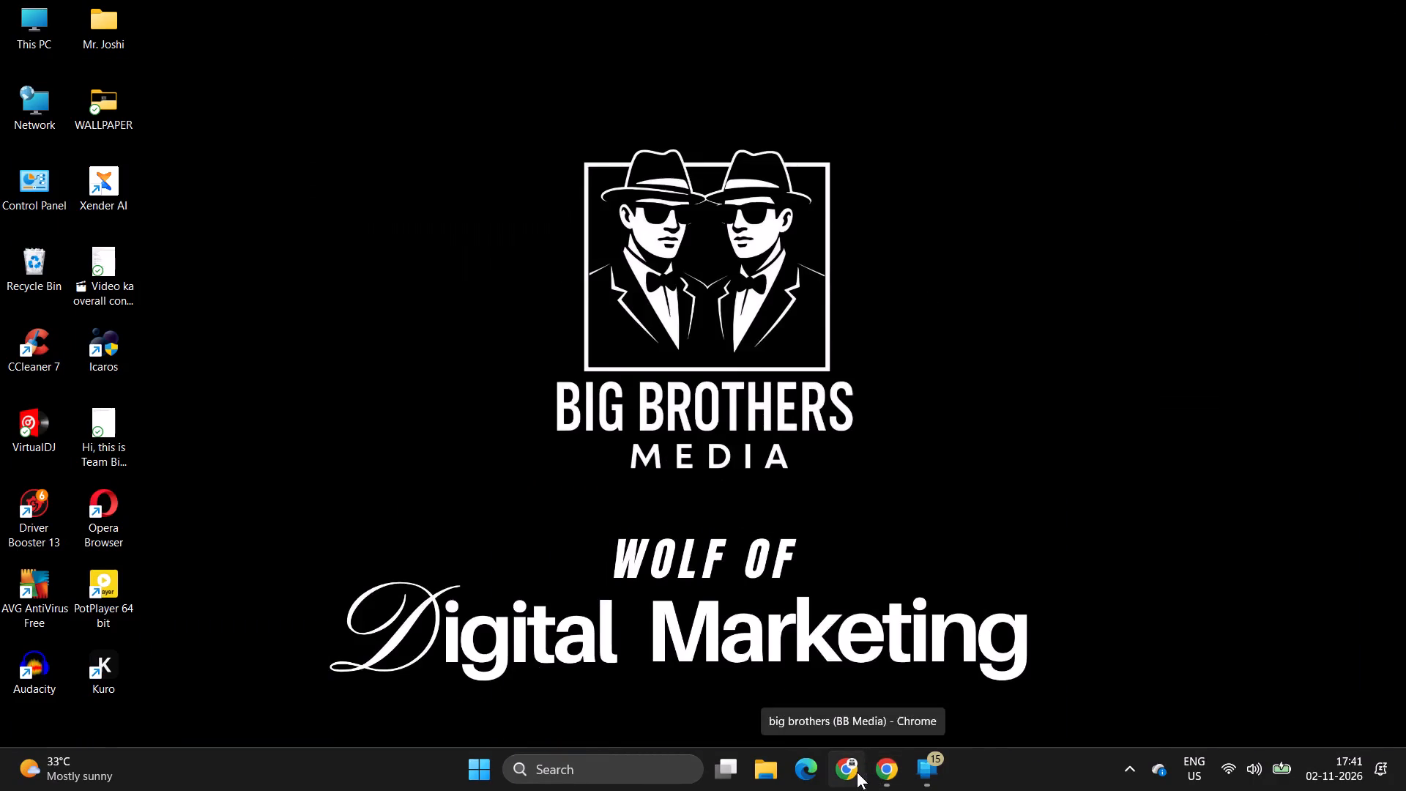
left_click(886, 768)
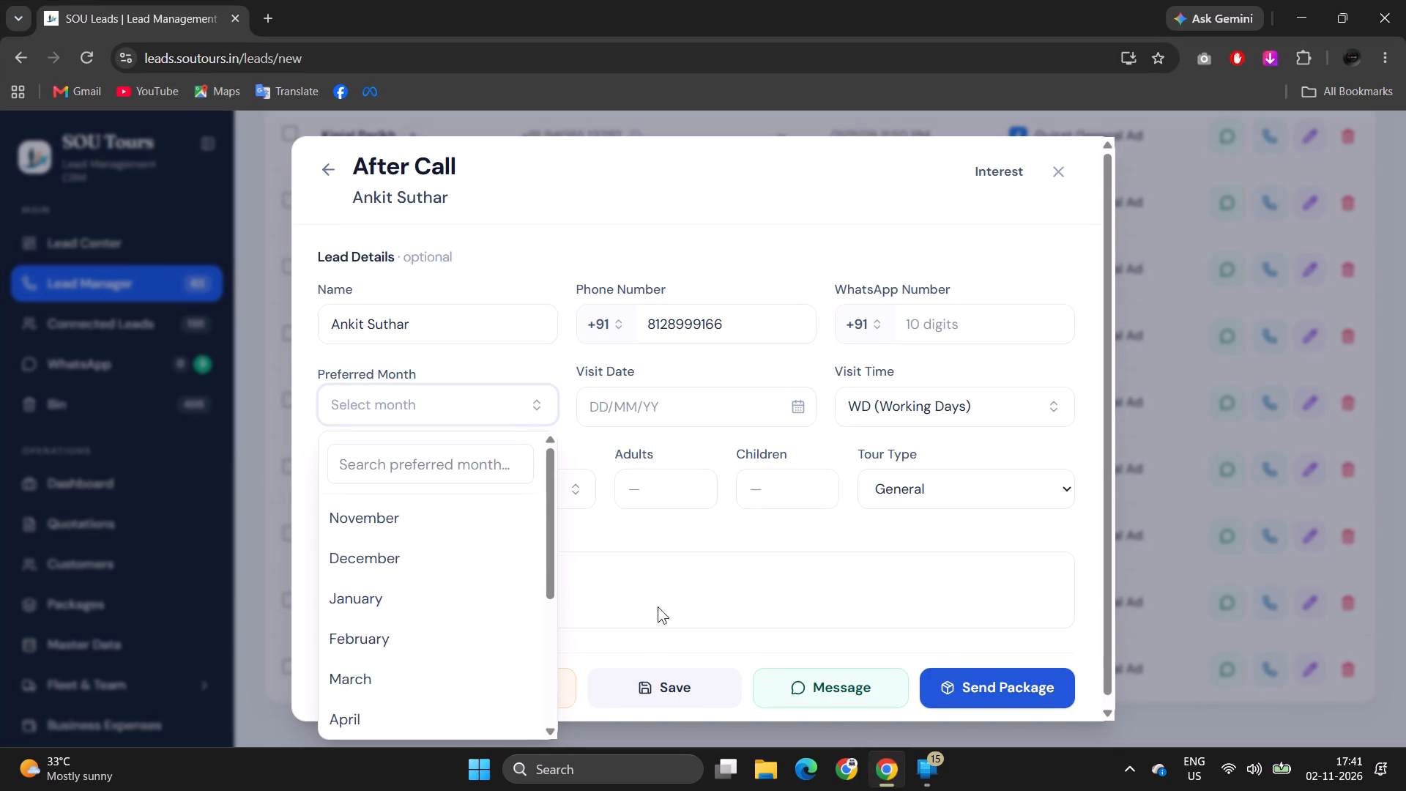
Set the called lead's preferred month to November in the After Call lead details.
left_click(416, 465)
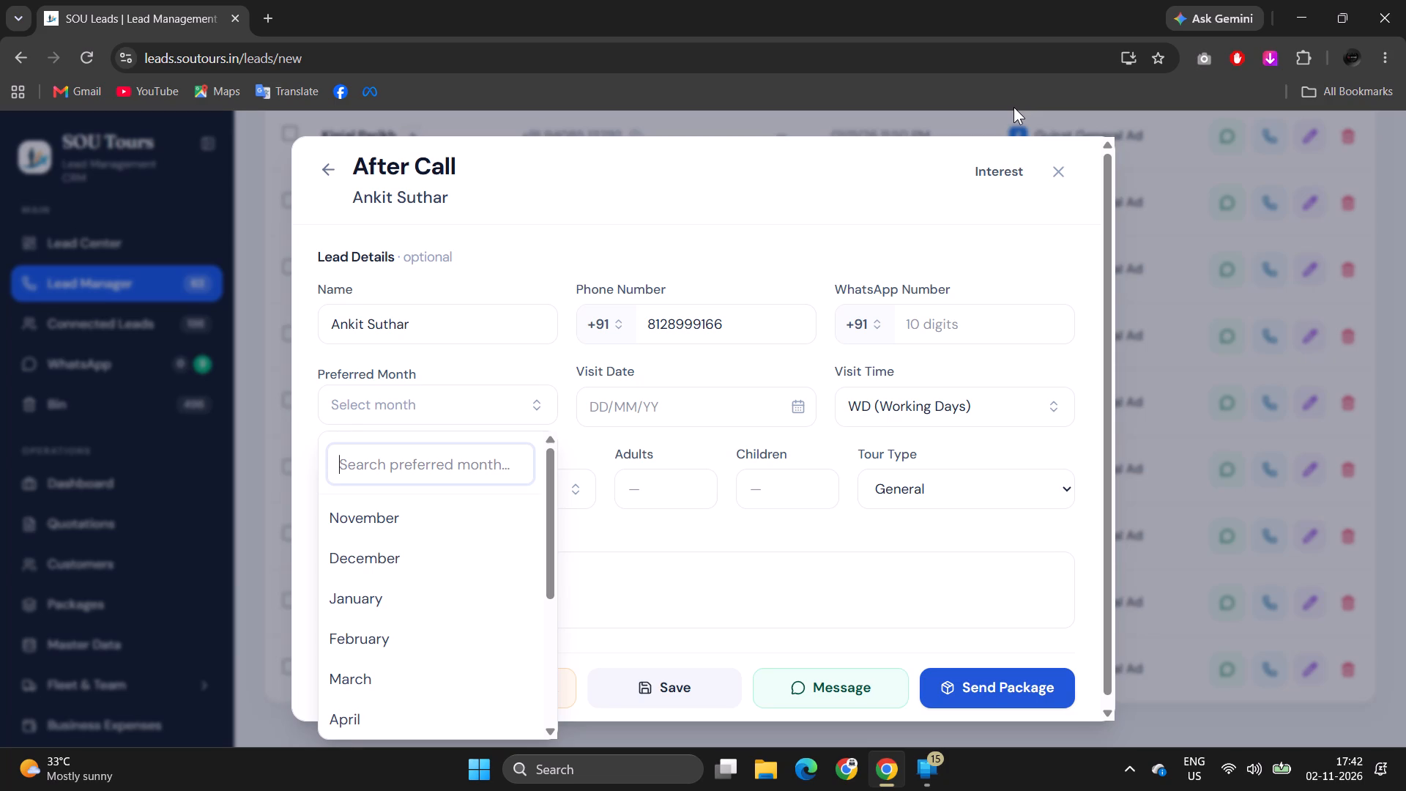
left_click(381, 510)
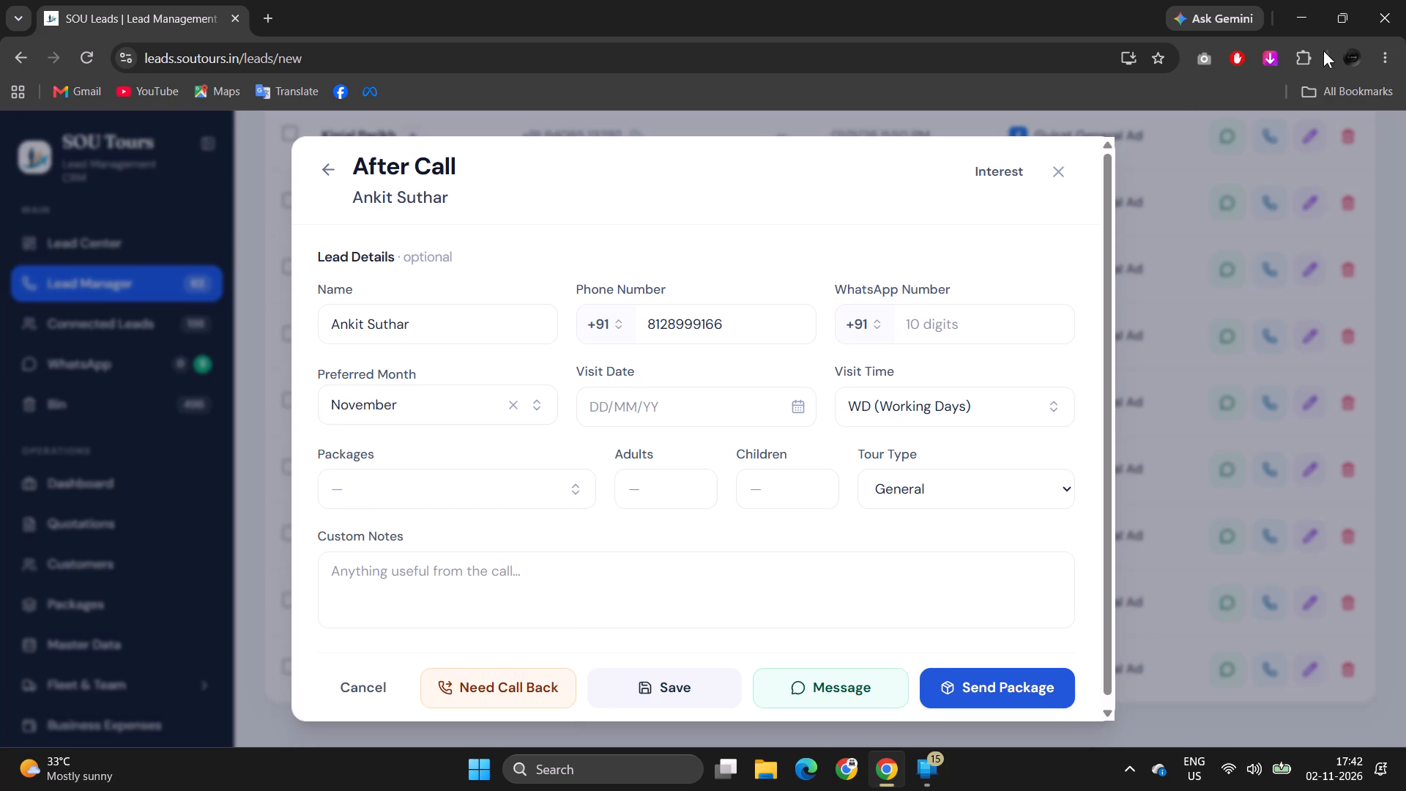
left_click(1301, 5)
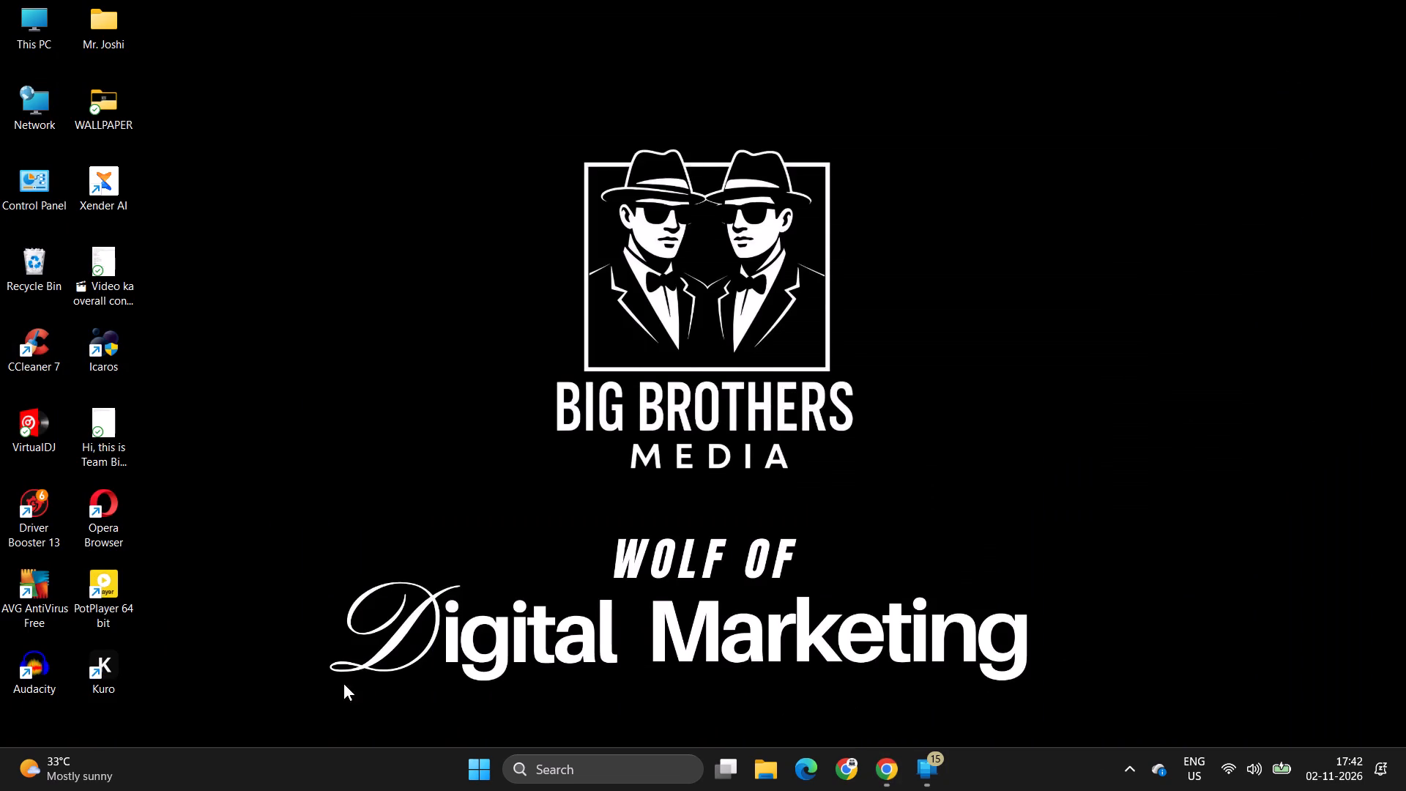
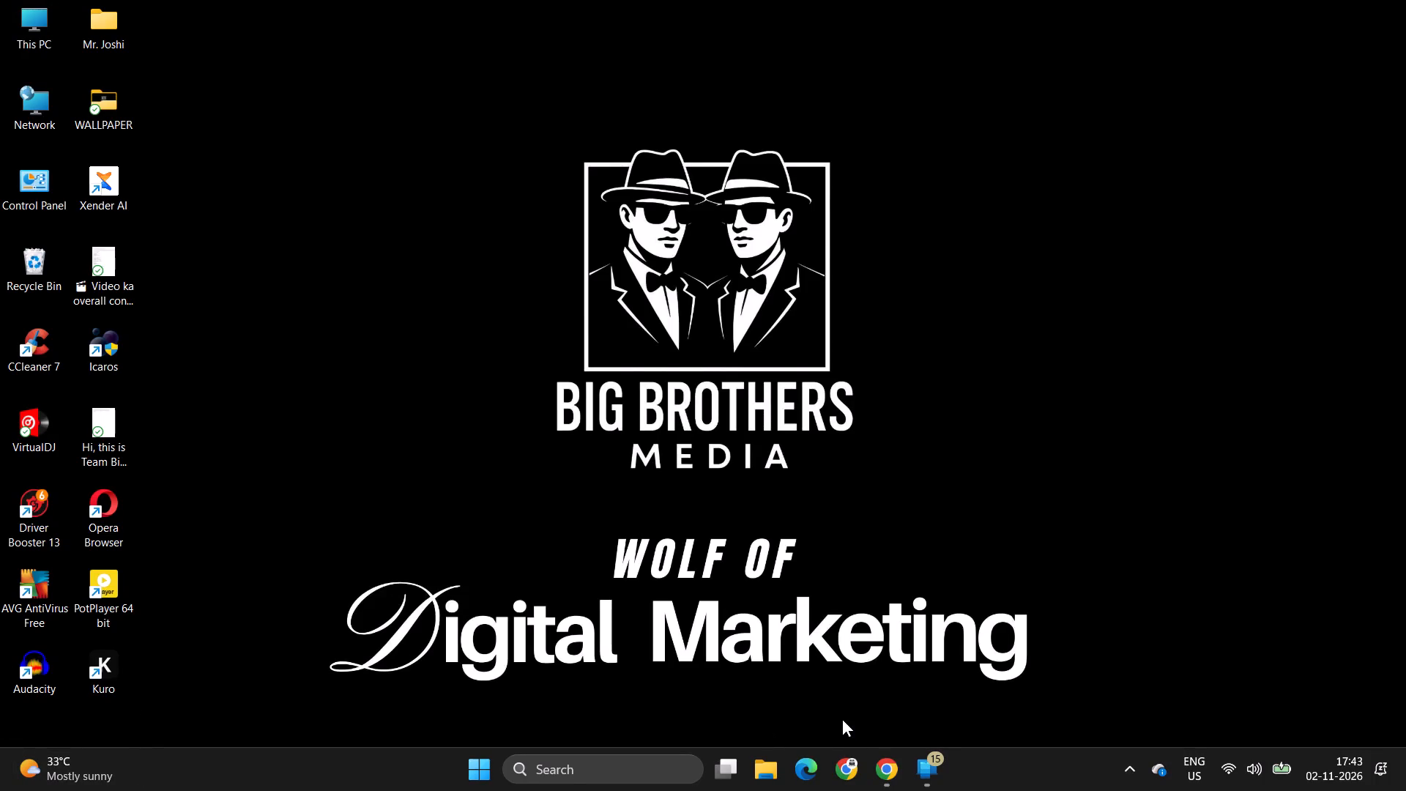
Return to the After Call form in Chrome, change the called lead's outcome to Move to Bin / Dead, and save without a reason.
left_click(887, 769)
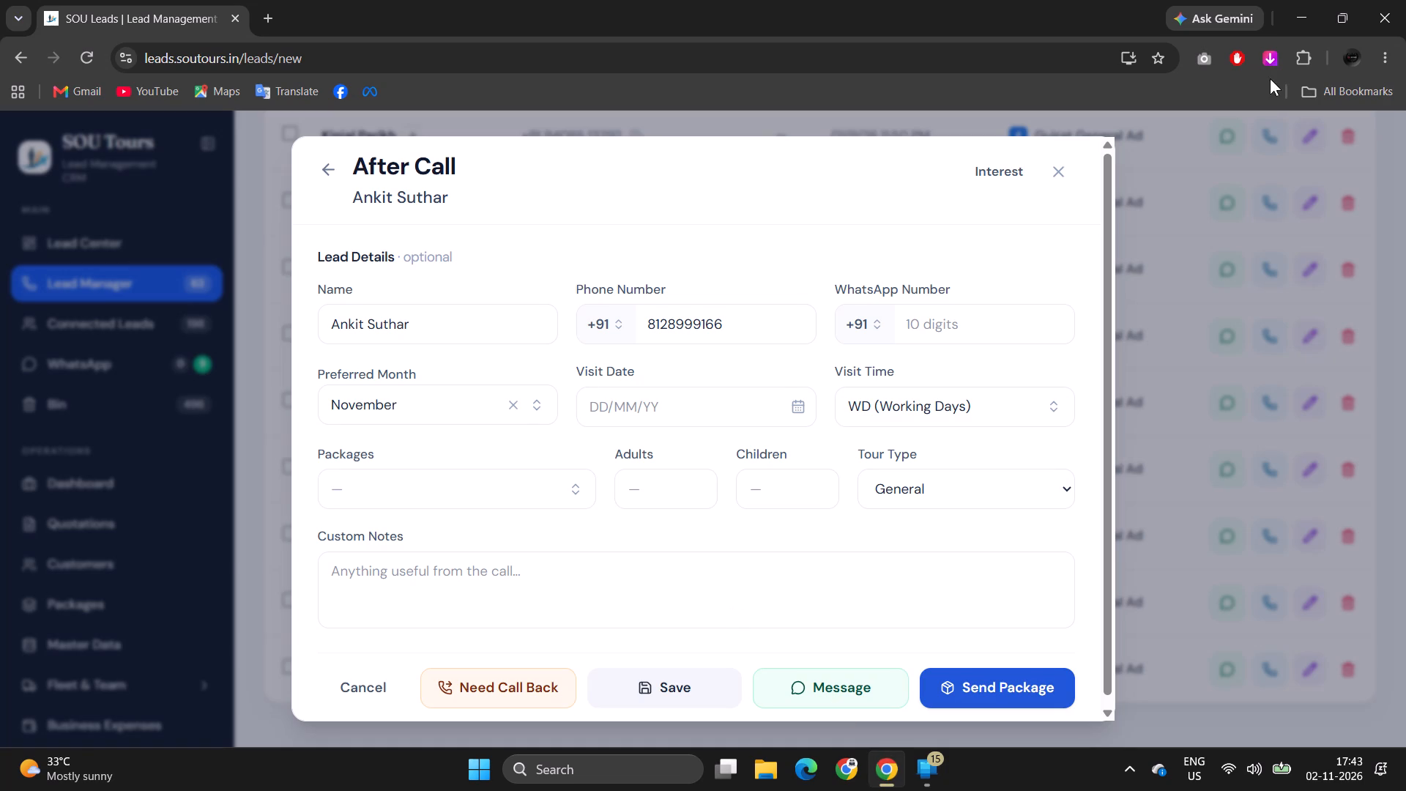
left_click(332, 177)
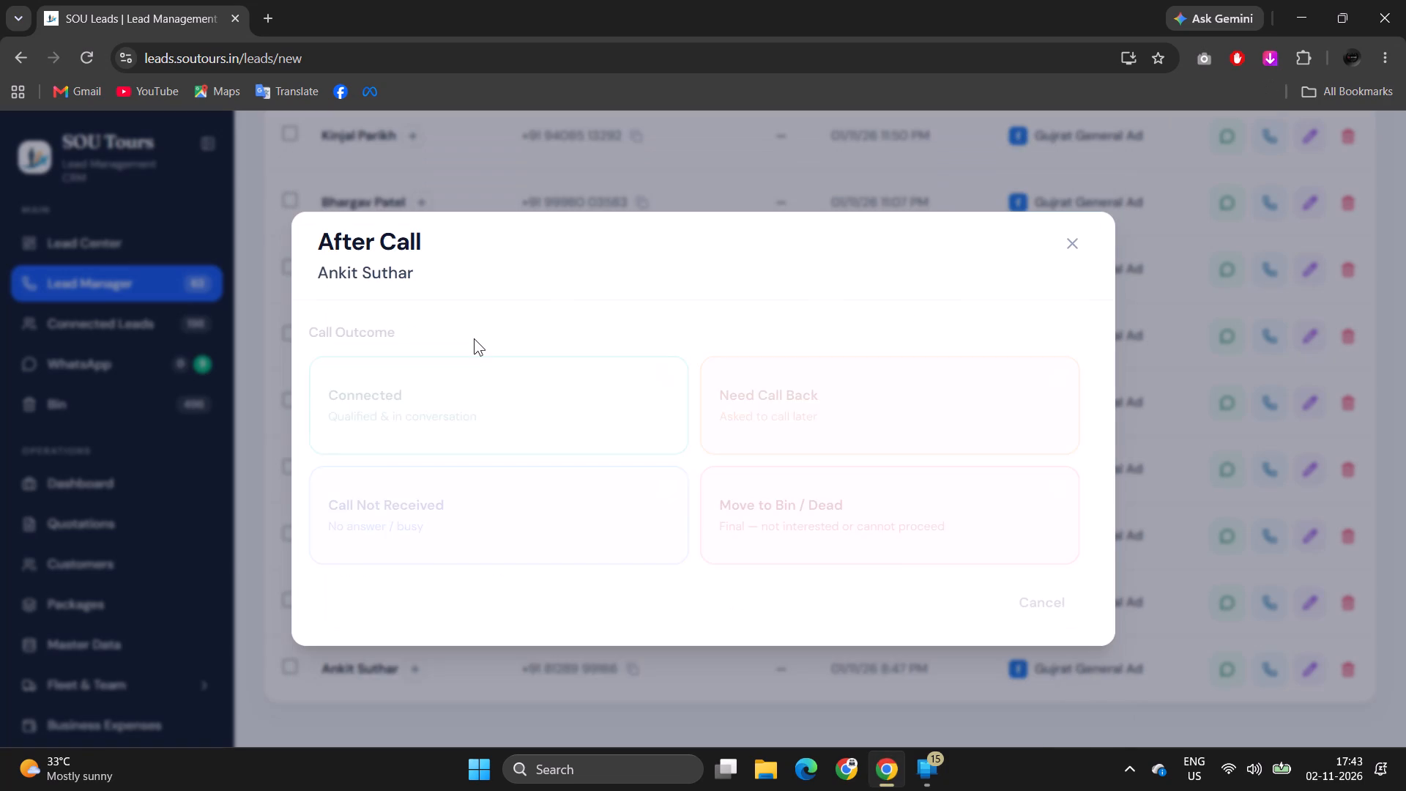
left_click(838, 458)
left_click(841, 489)
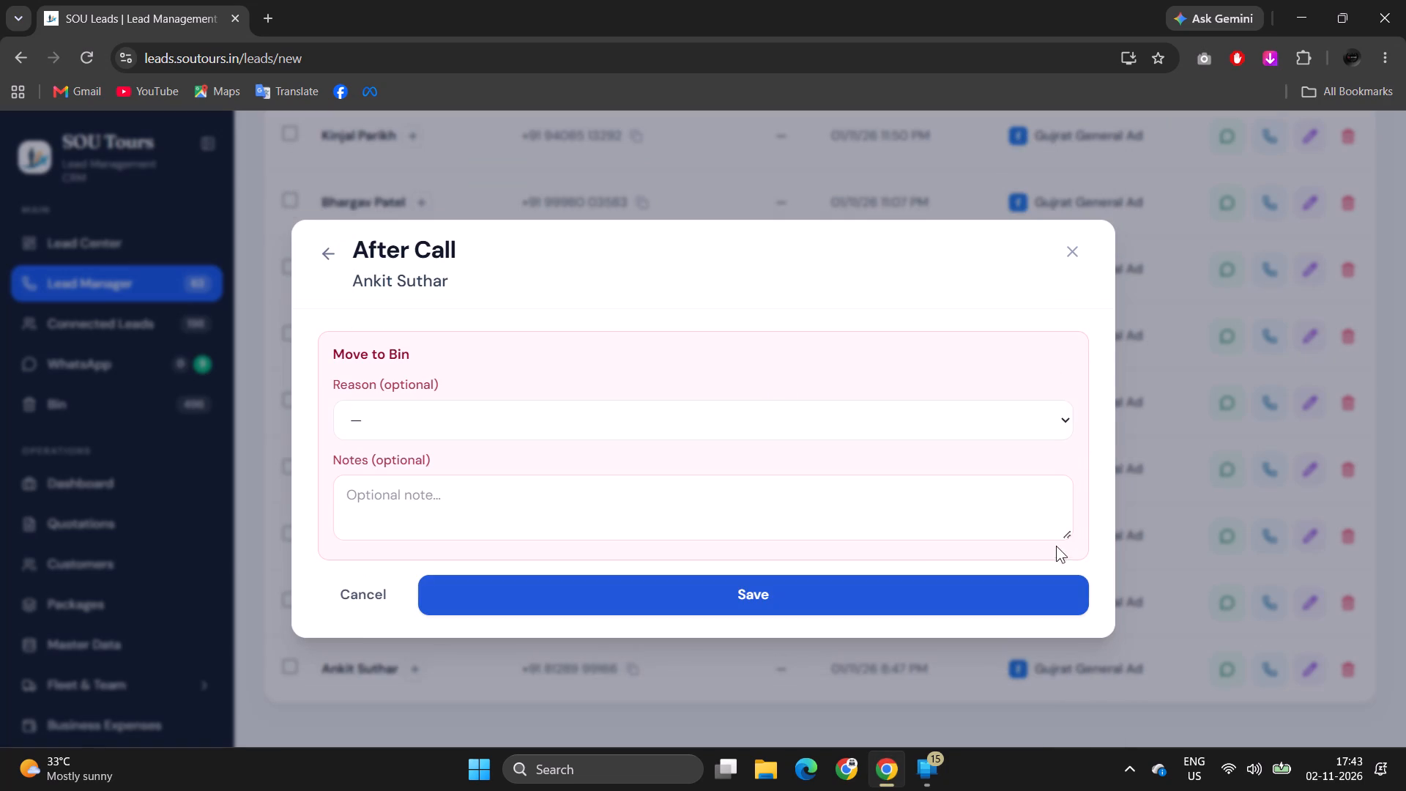
left_click(903, 597)
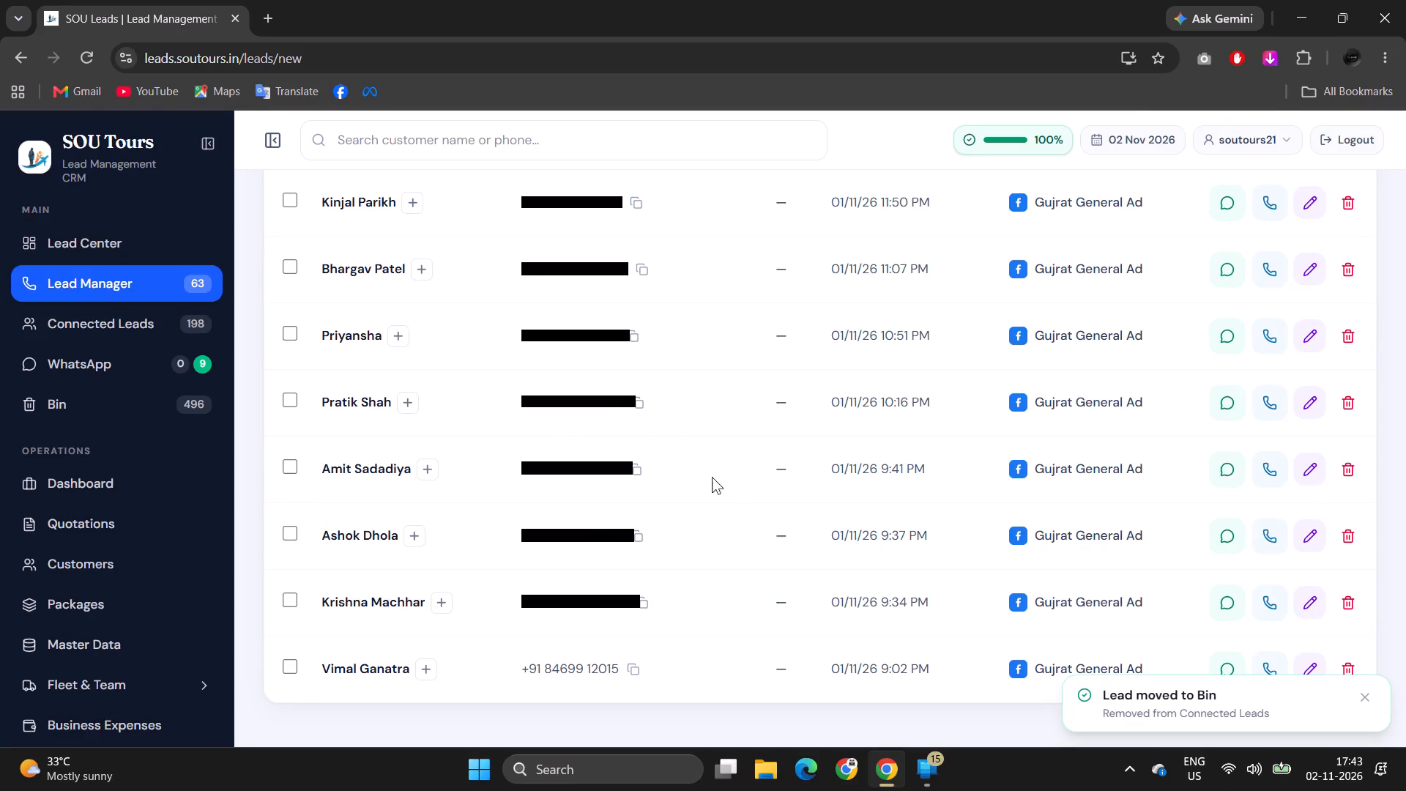
Start a call to the oldest remaining Gujrat General Ad lead, dated 01/11/26 9:02 PM.
scroll(808, 497, "up", 5)
scroll(818, 497, "down", 8)
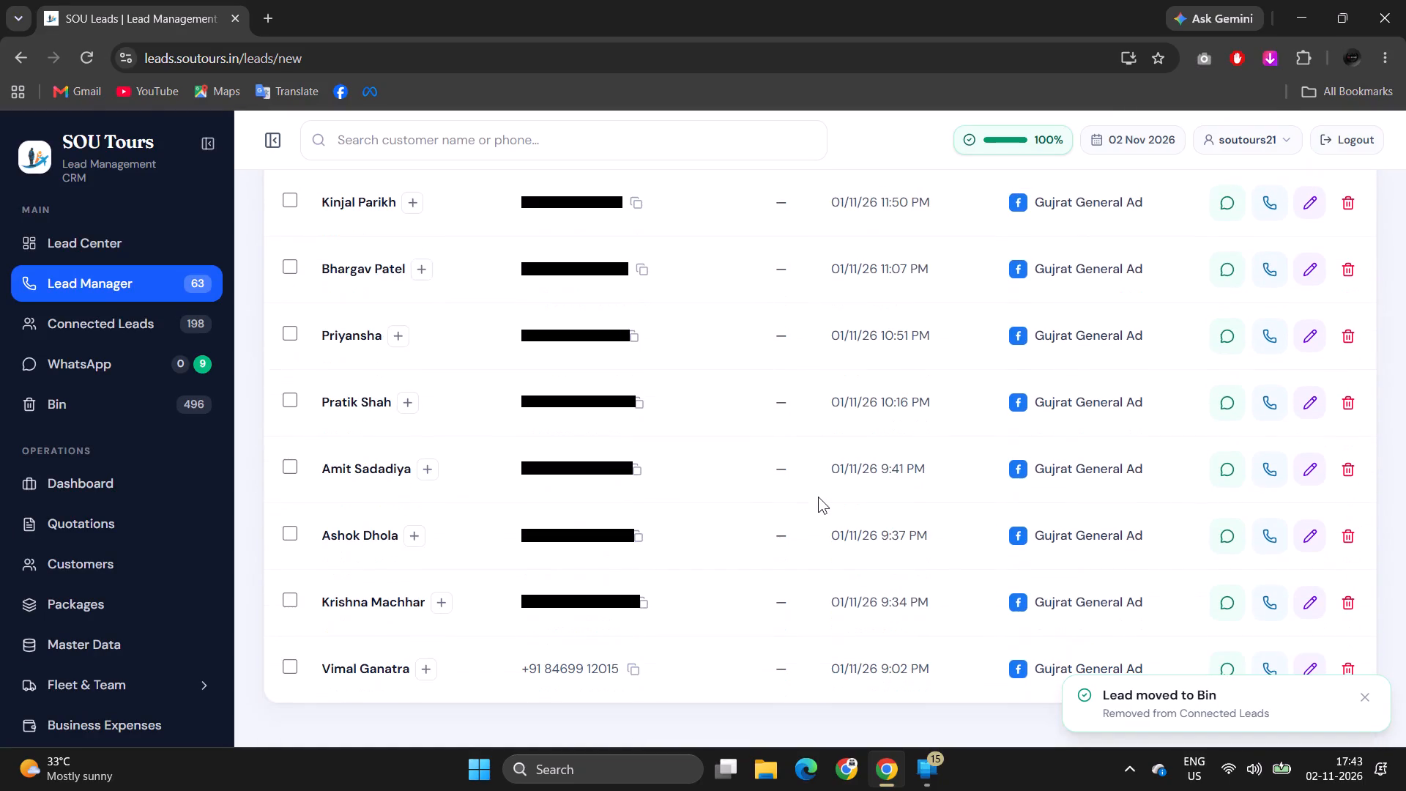
scroll(818, 497, "down", 2)
left_click(1282, 667)
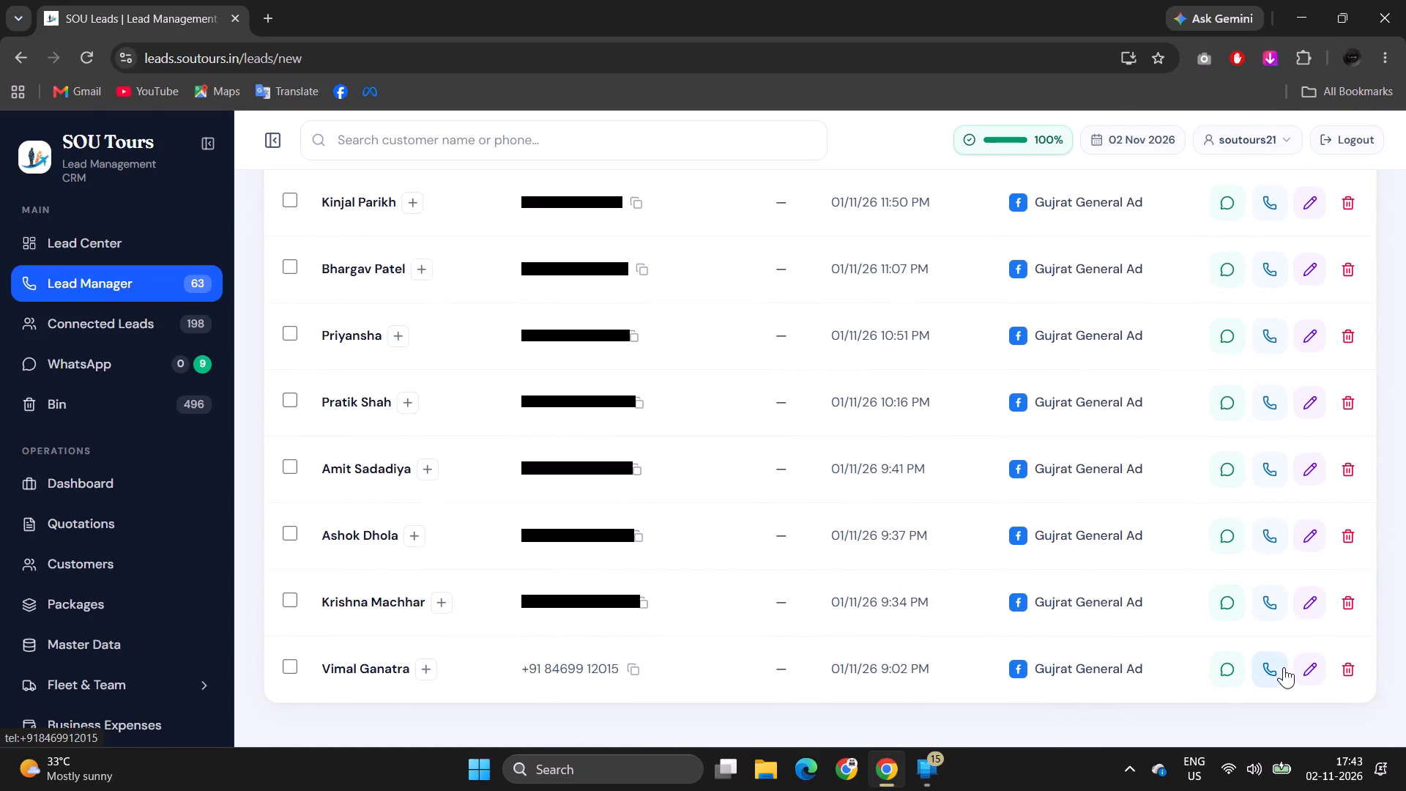
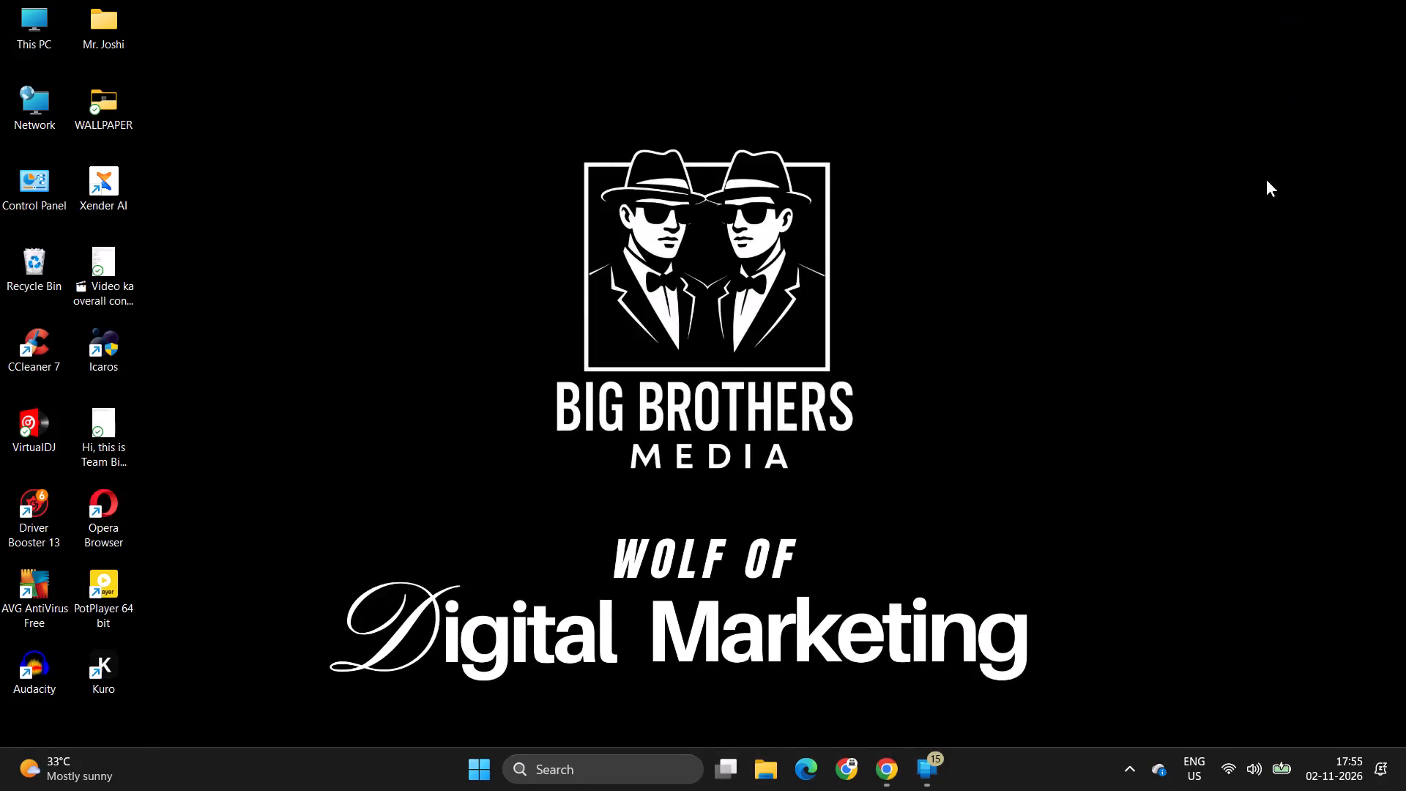
Return to the lead list in Chrome and start the call again to the Gujrat General Ad lead dated 01/11/26 9:02 PM.
left_click(893, 770)
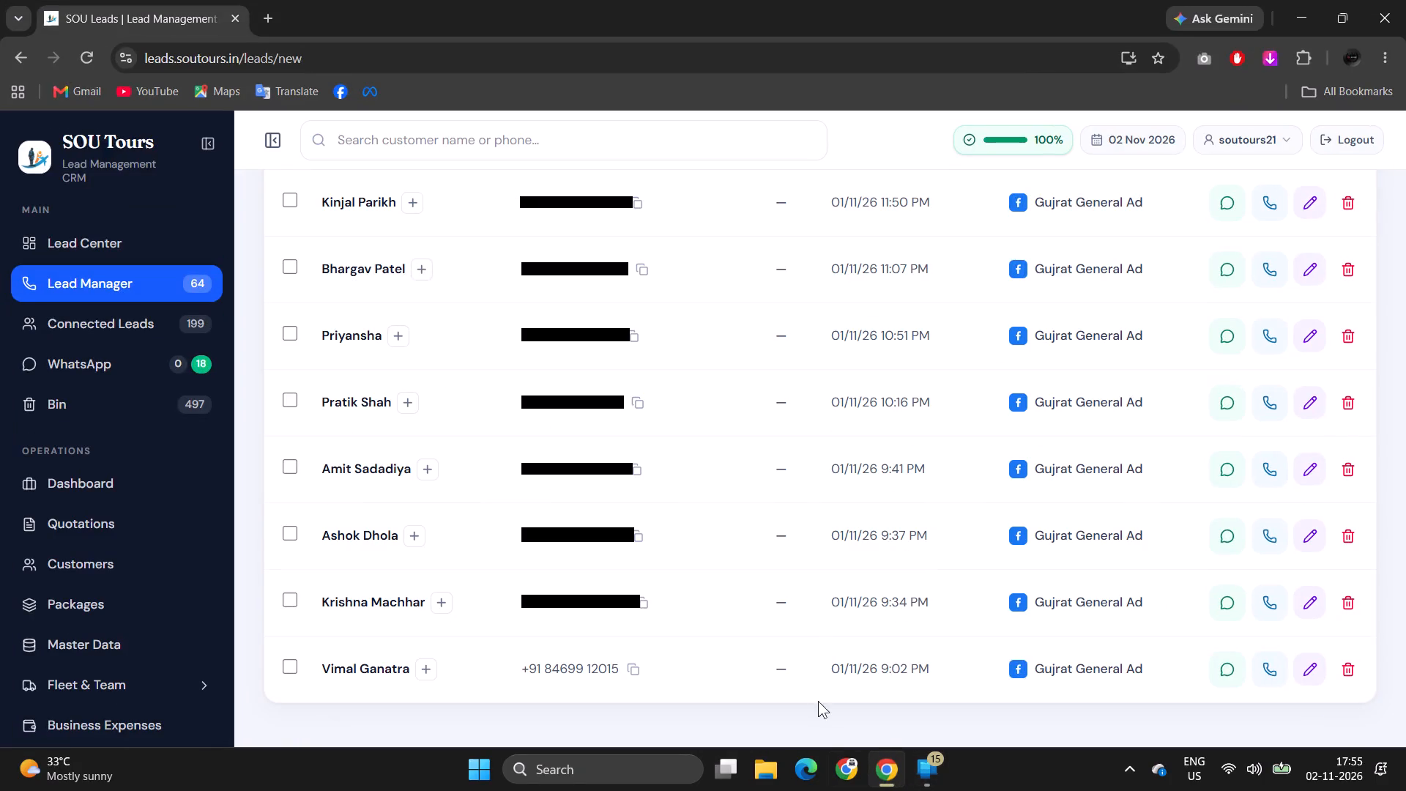
scroll(803, 612, "down", 2)
scroll(803, 612, "up", 4)
scroll(803, 612, "down", 6)
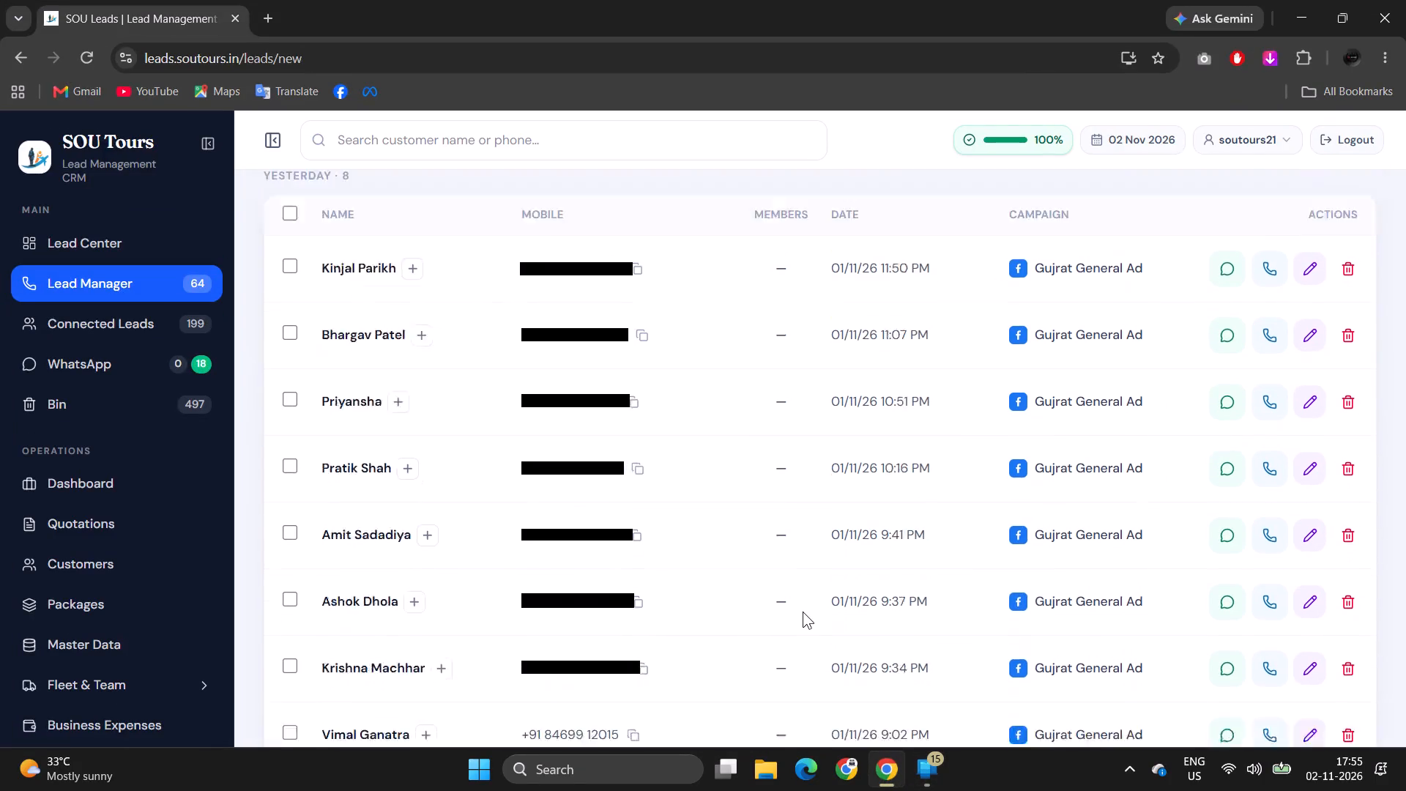
scroll(803, 612, "down", 7)
left_click(1269, 673)
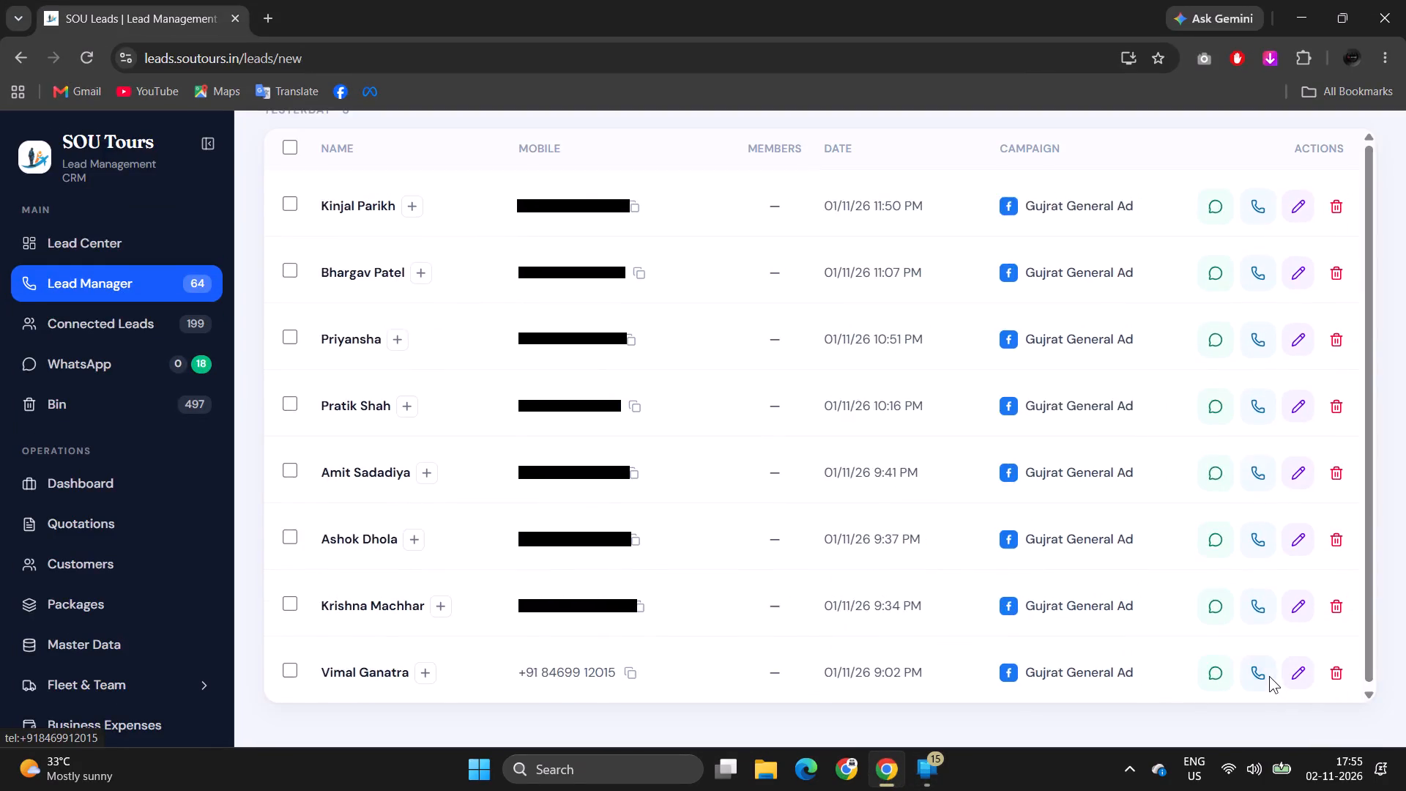
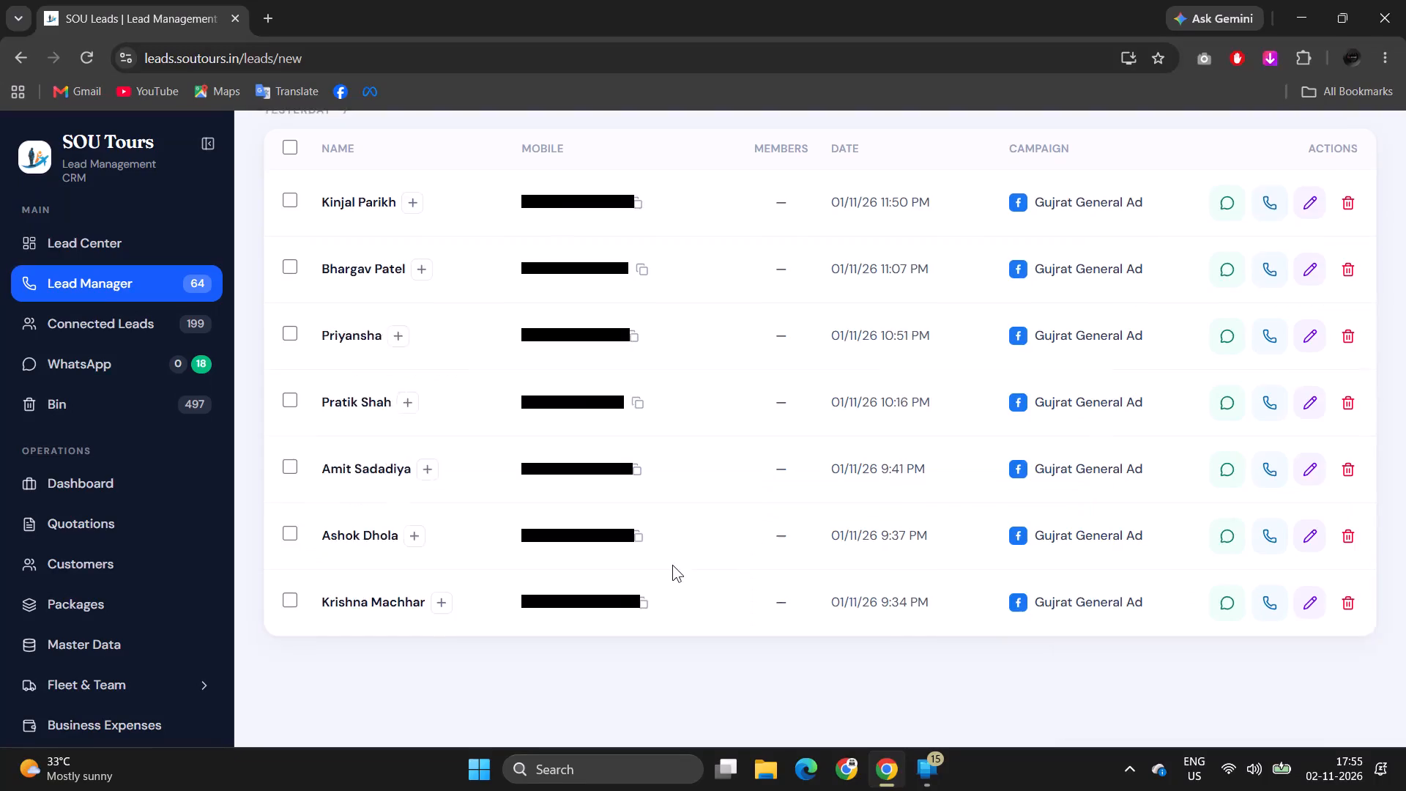
Start the call to the oldest remaining Gujrat General Ad lead, dated 01/11/26 9:34 PM.
scroll(723, 554, "up", 20)
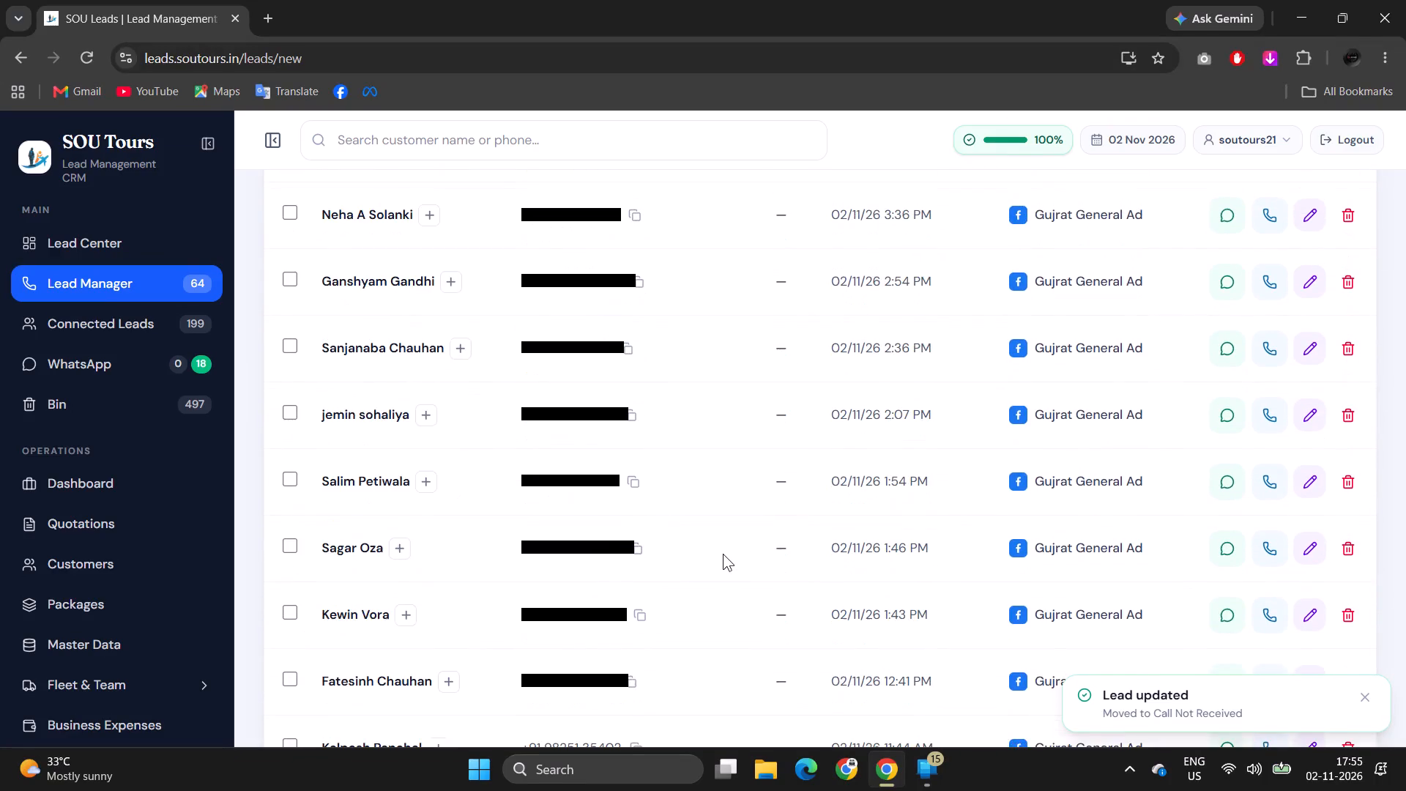
scroll(723, 554, "up", 6)
scroll(723, 554, "down", 20)
scroll(723, 554, "down", 8)
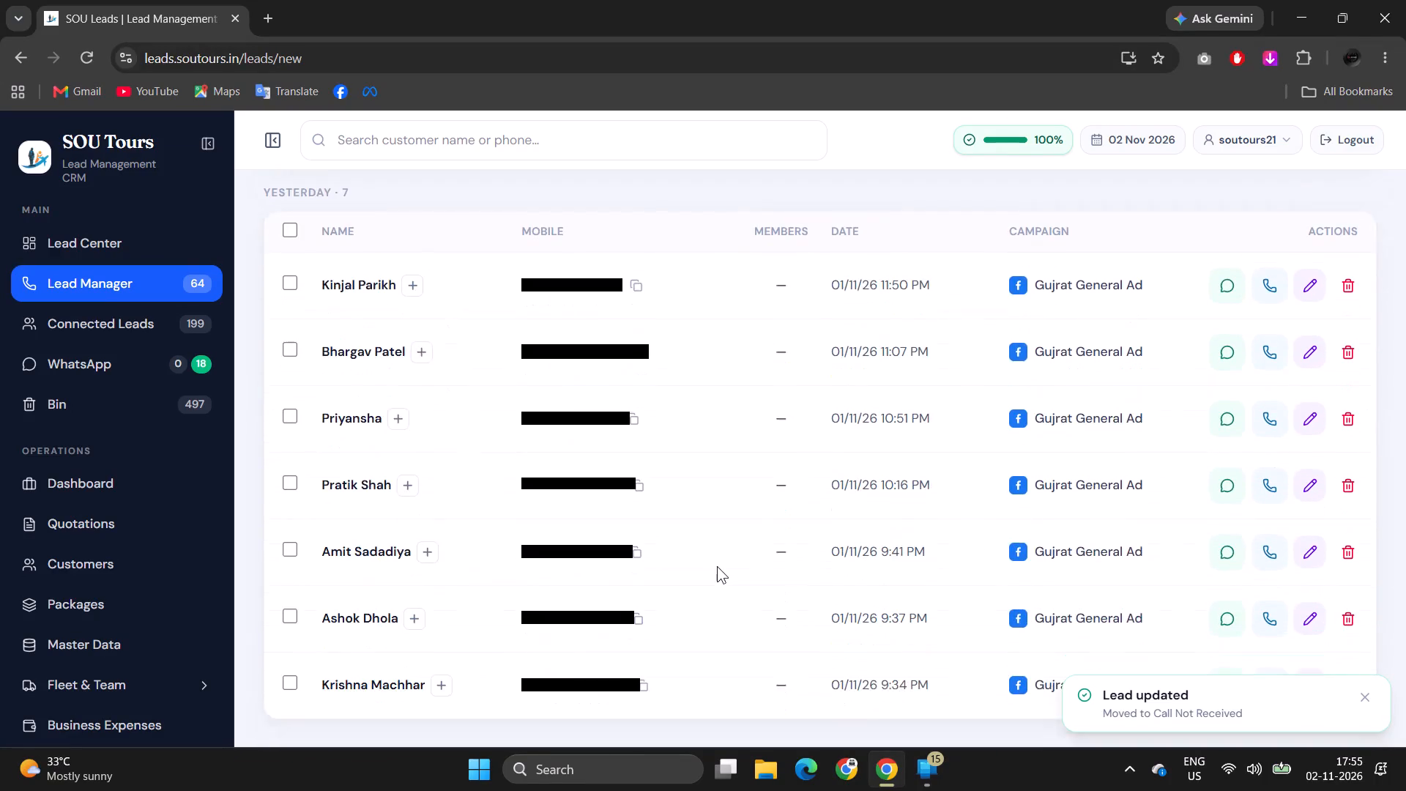
scroll(717, 566, "down", 7)
scroll(717, 566, "up", 3)
scroll(731, 583, "down", 4)
scroll(1097, 536, "down", 6)
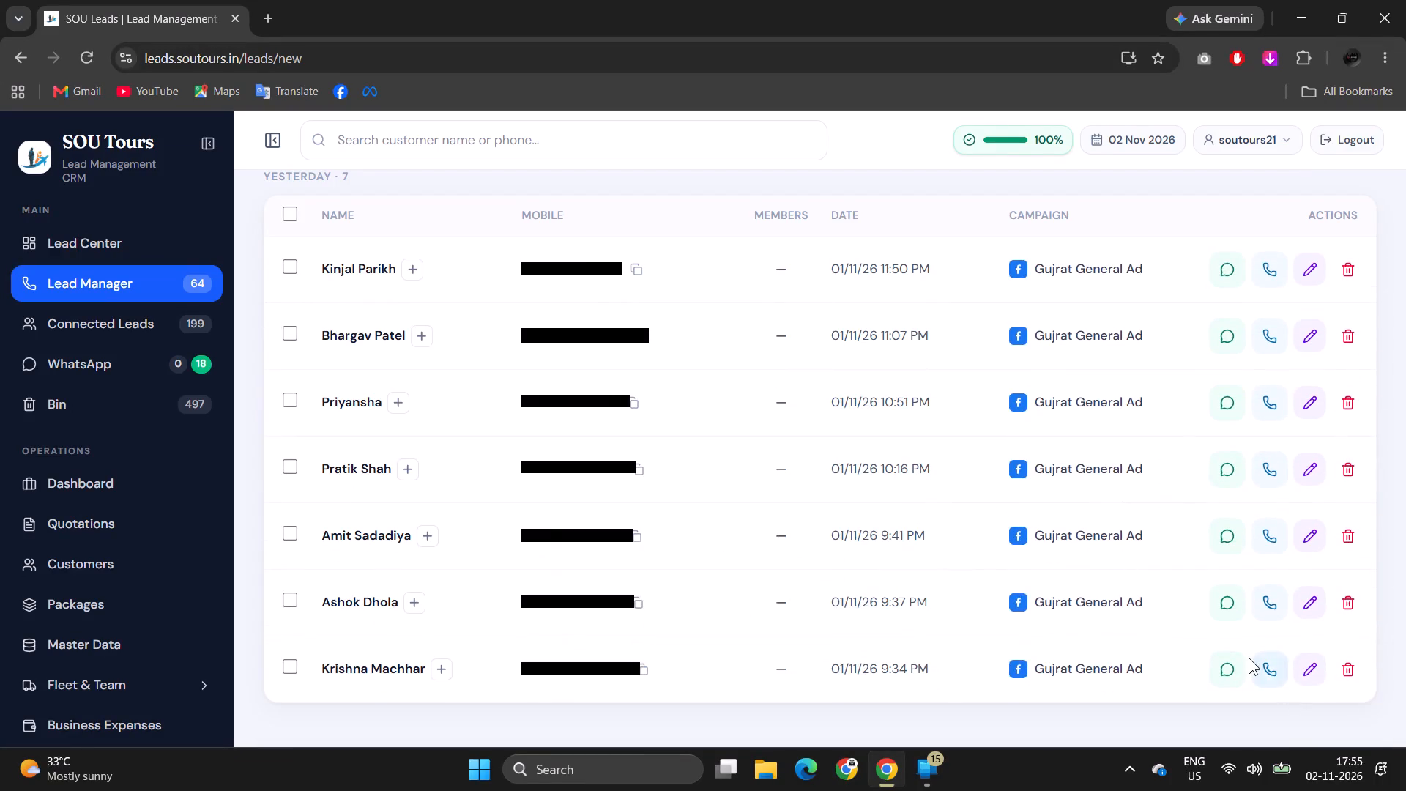
left_click(1265, 662)
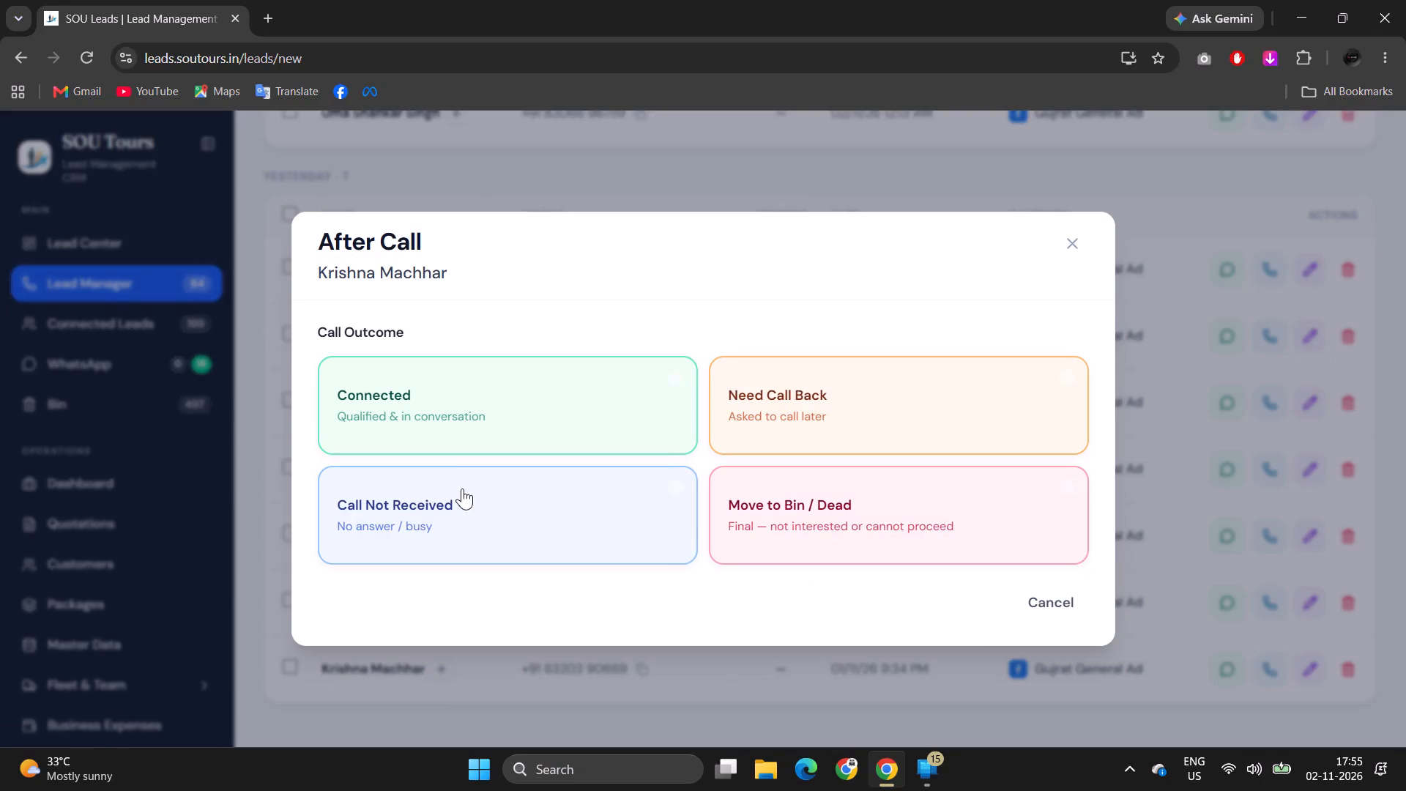
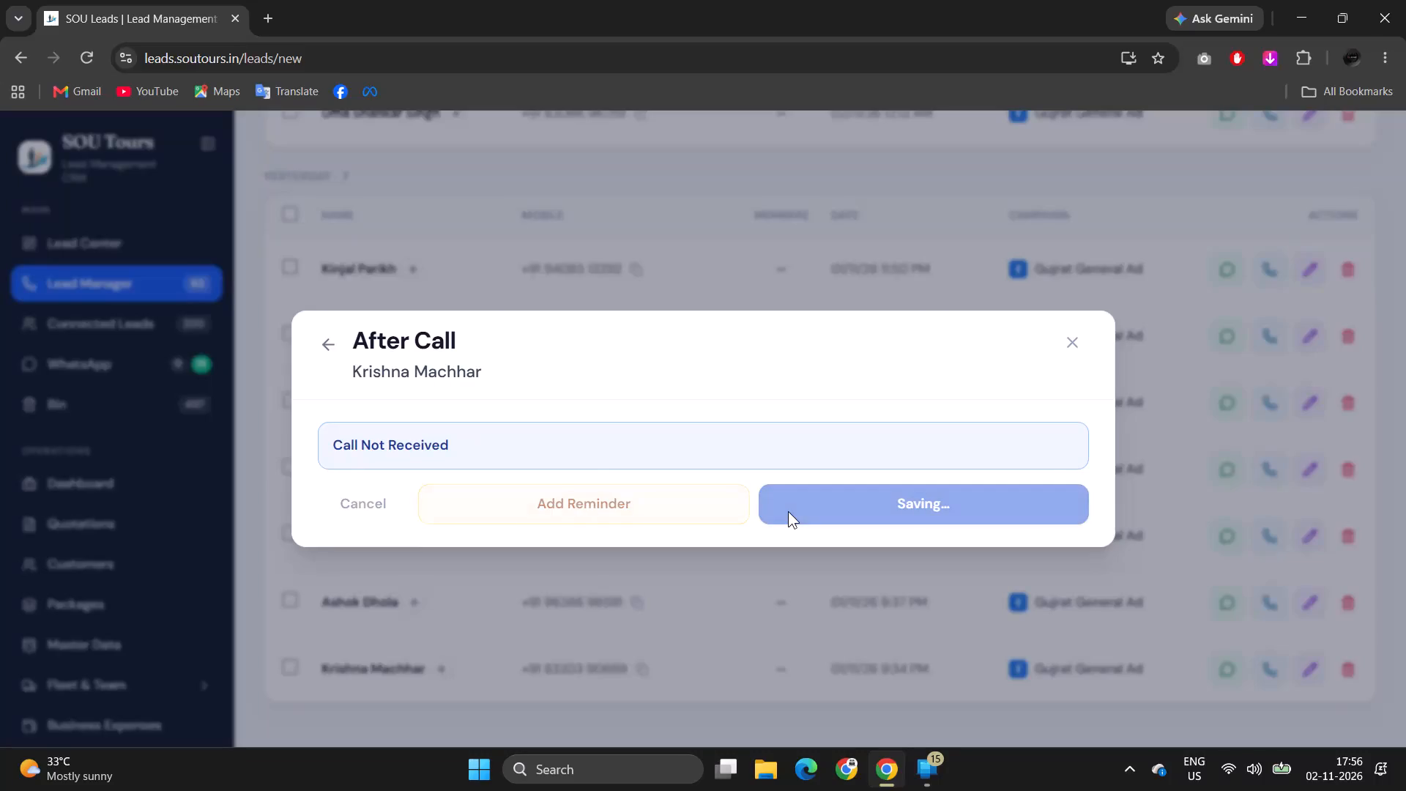
Start a call to the oldest remaining Gujrat General Ad lead, dated 01/11/26 9:37 PM.
scroll(1183, 602, "down", 4)
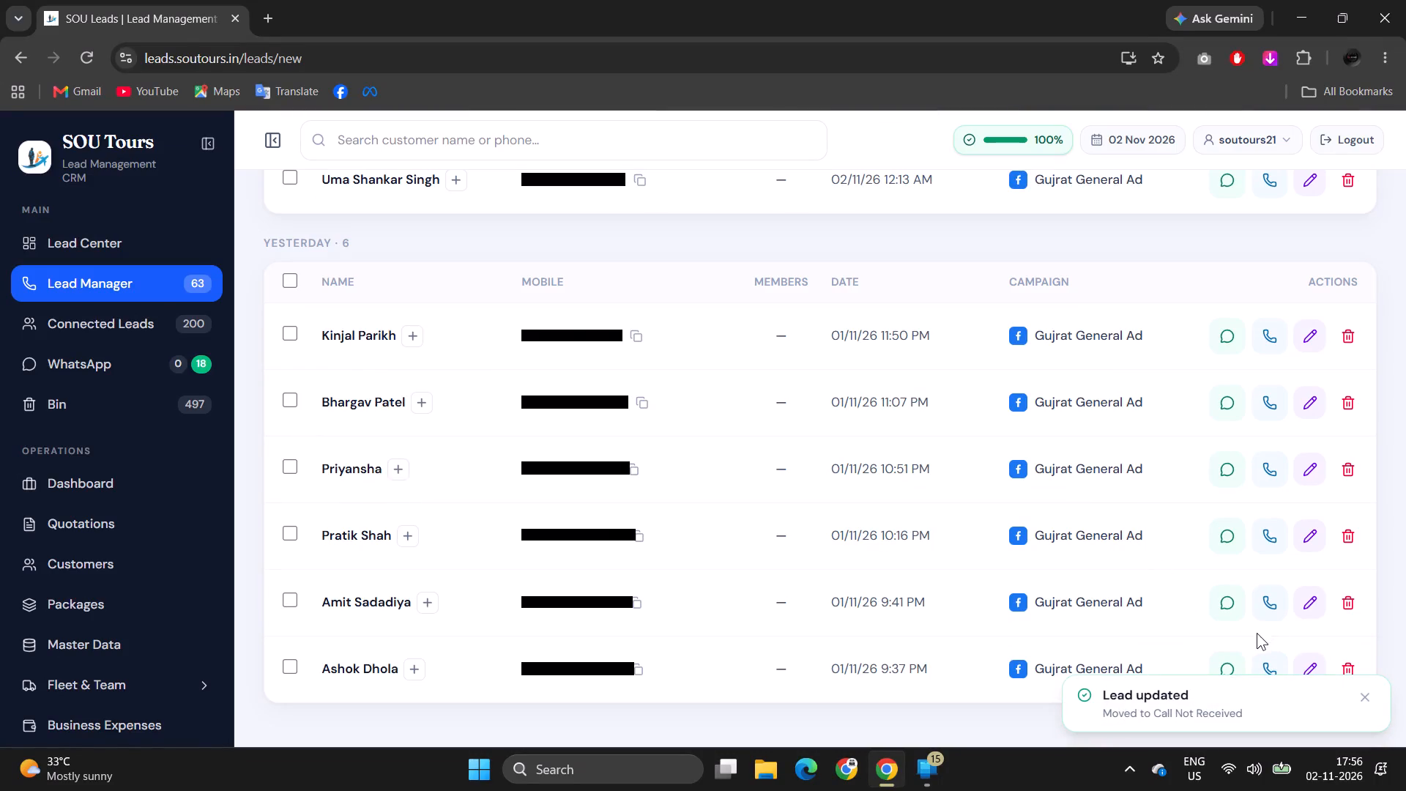
left_click(1276, 666)
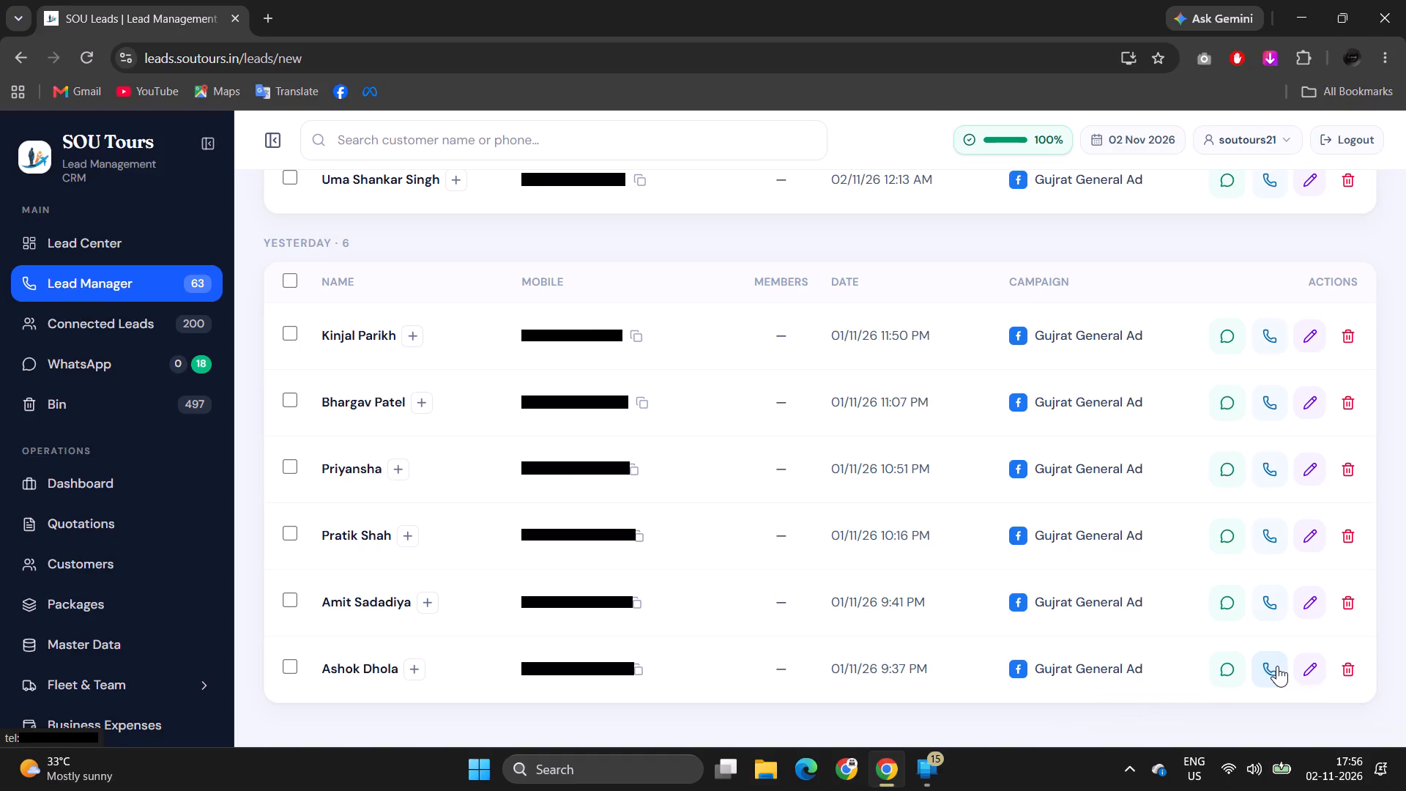
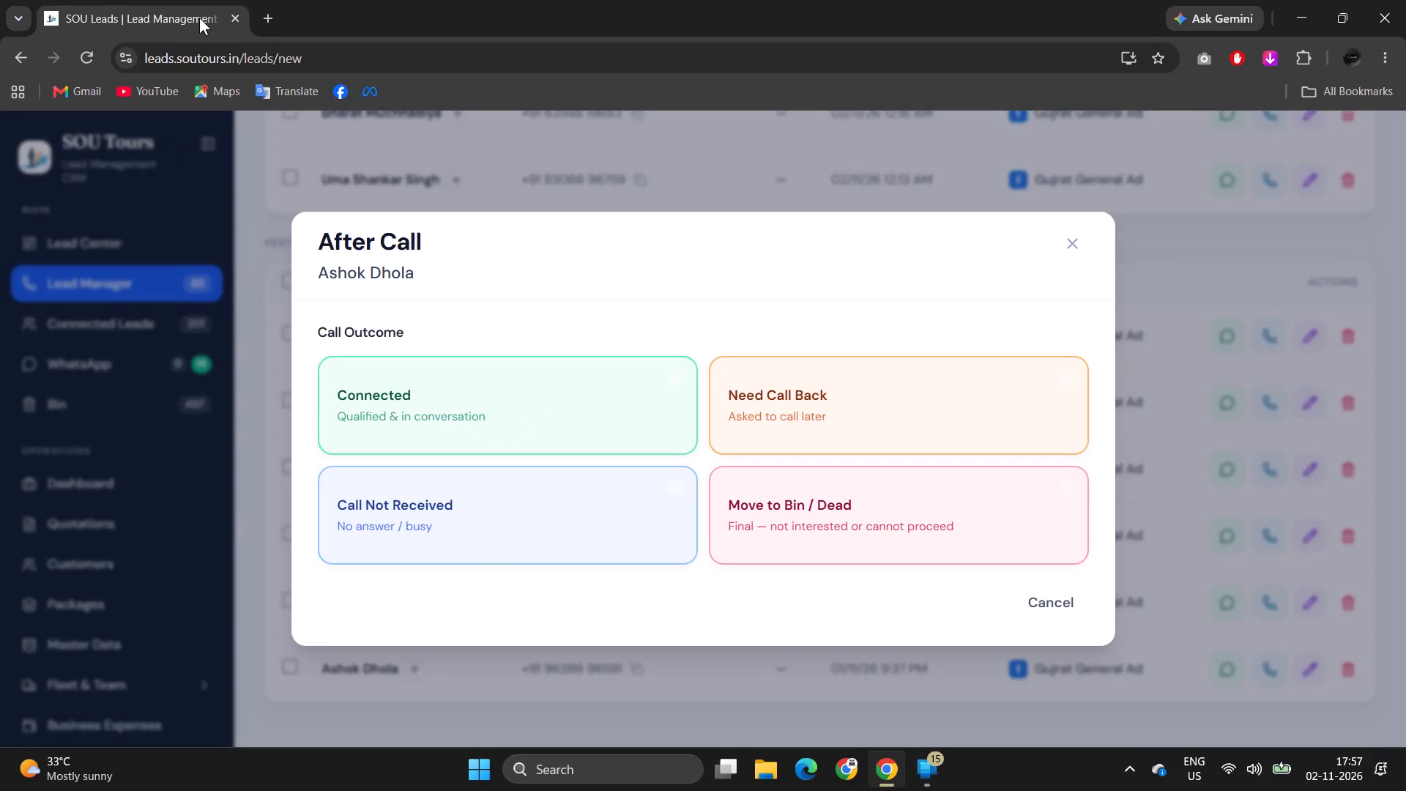
Open a new blank browser tab alongside the lead manager, leaving the After Call form open.
left_click(263, 12)
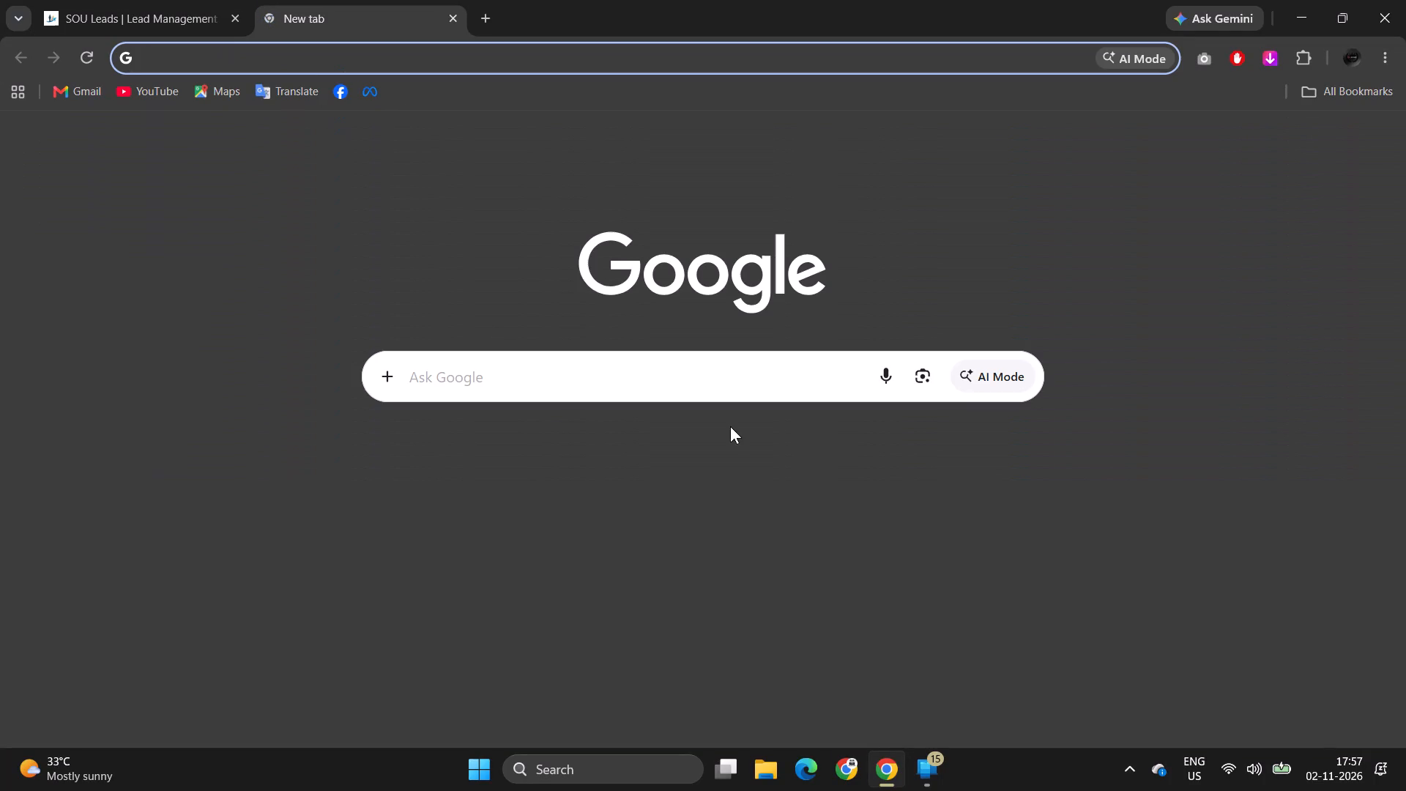
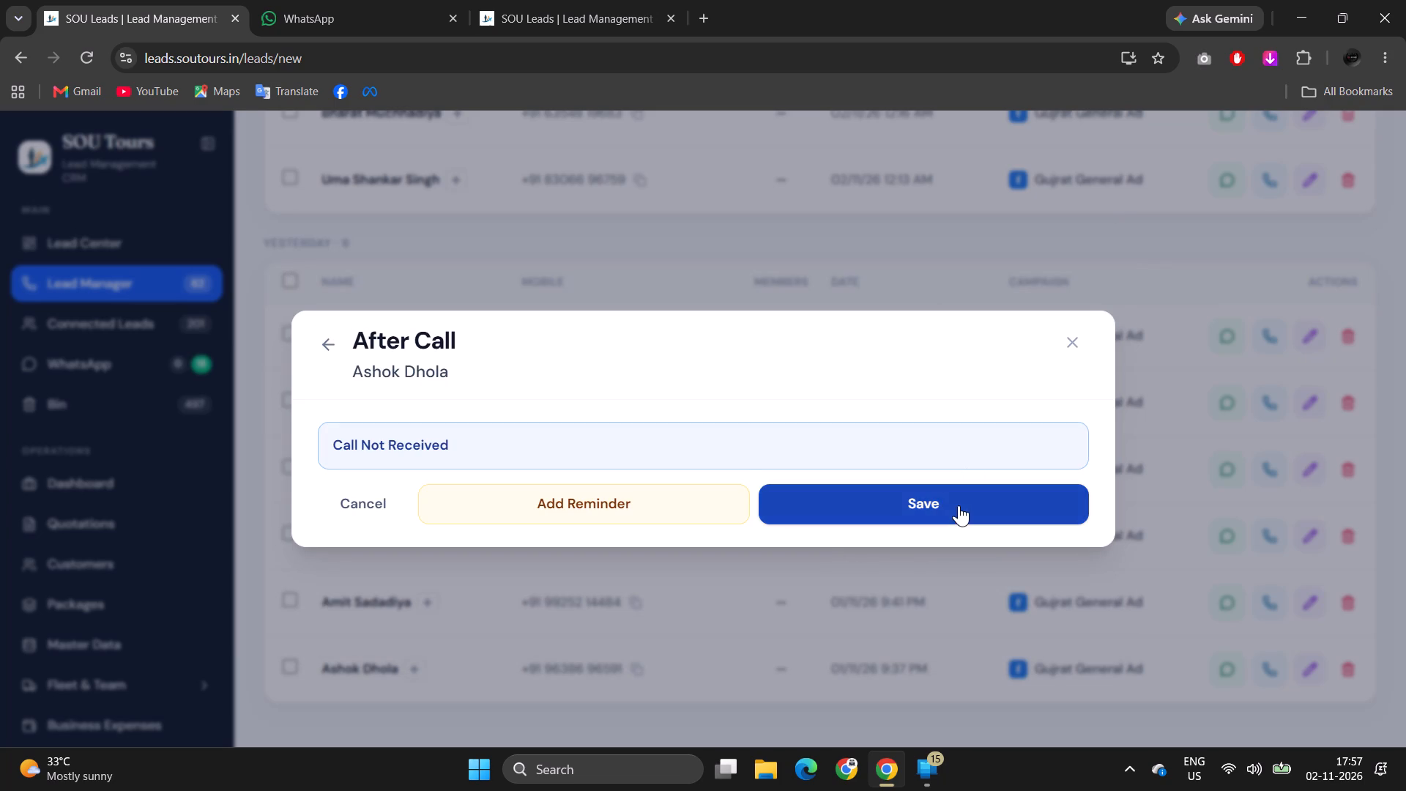
Save the Call Not Received outcome for the Gujrat General Ad lead dated 01/11/26 9:37 PM.
left_click(957, 505)
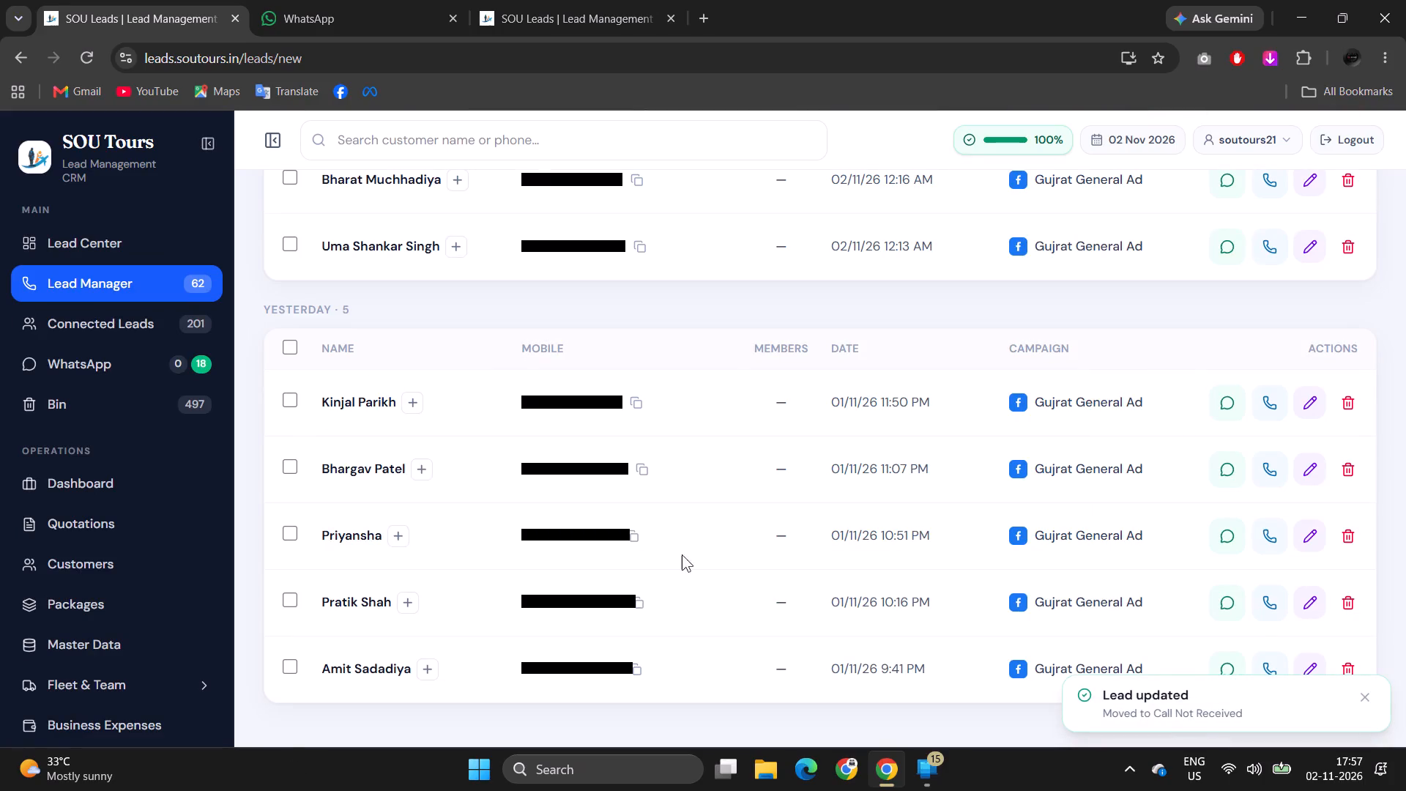
Start the call to the oldest remaining Gujrat General Ad lead, dated 01/11/26 9:41 PM.
scroll(374, 457, "down", 3)
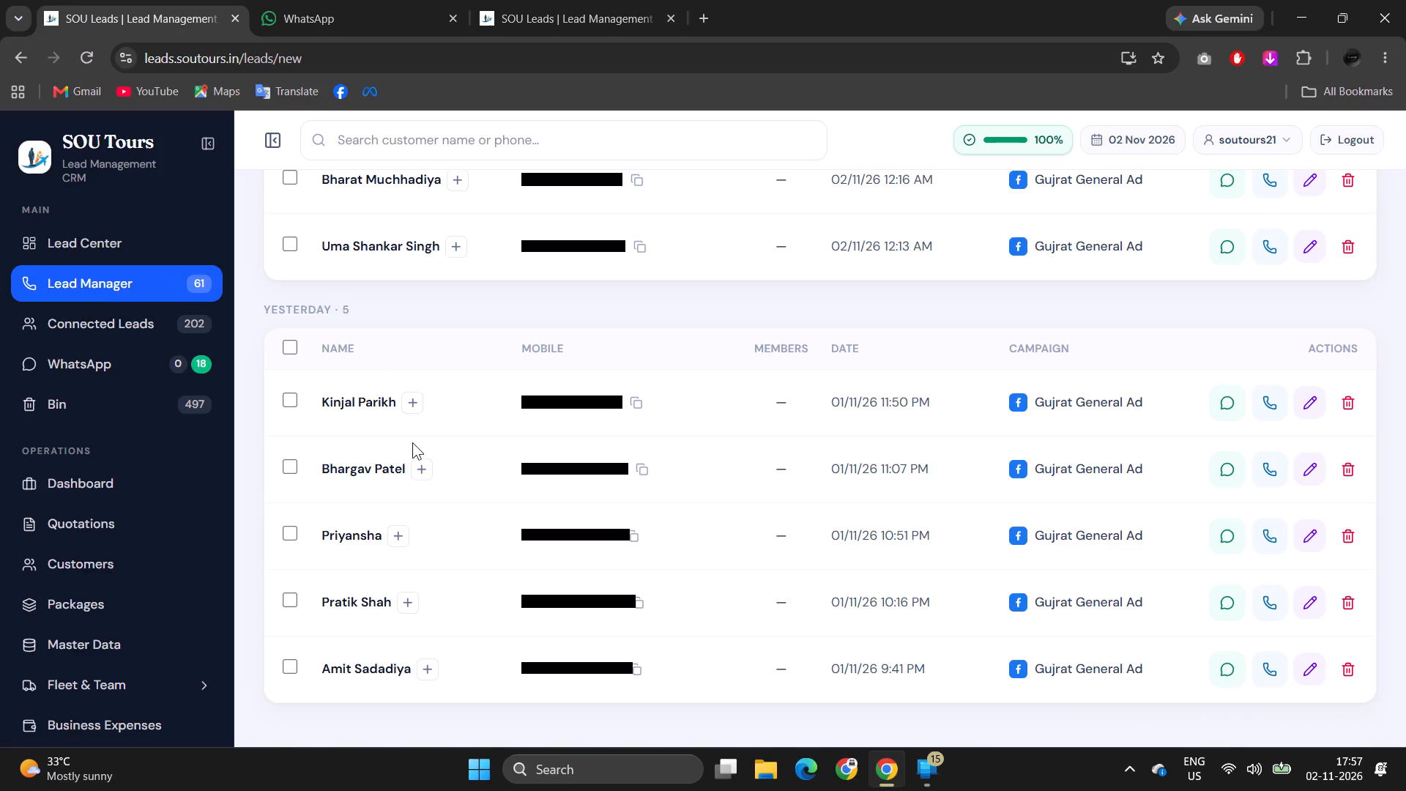
left_click(379, 134)
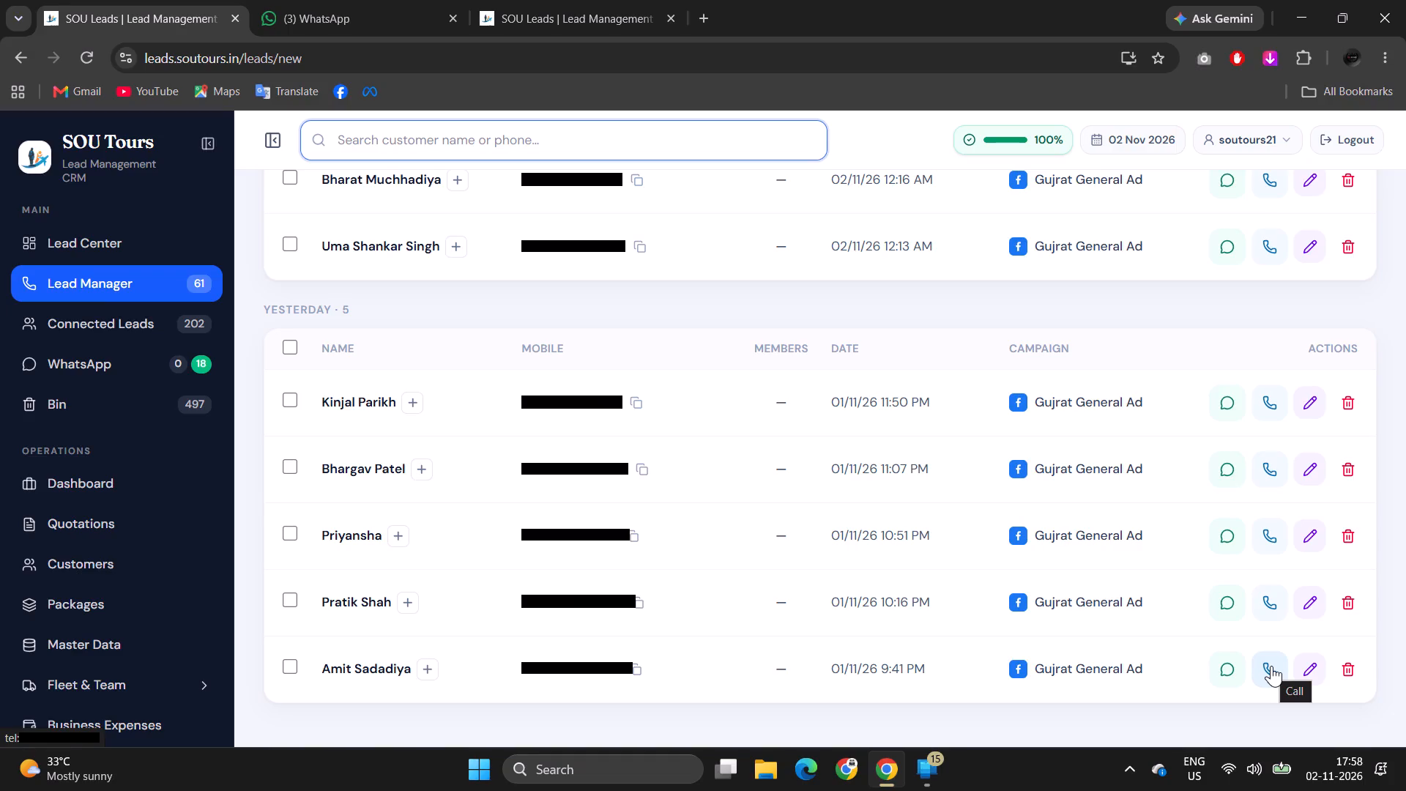
left_click(1270, 666)
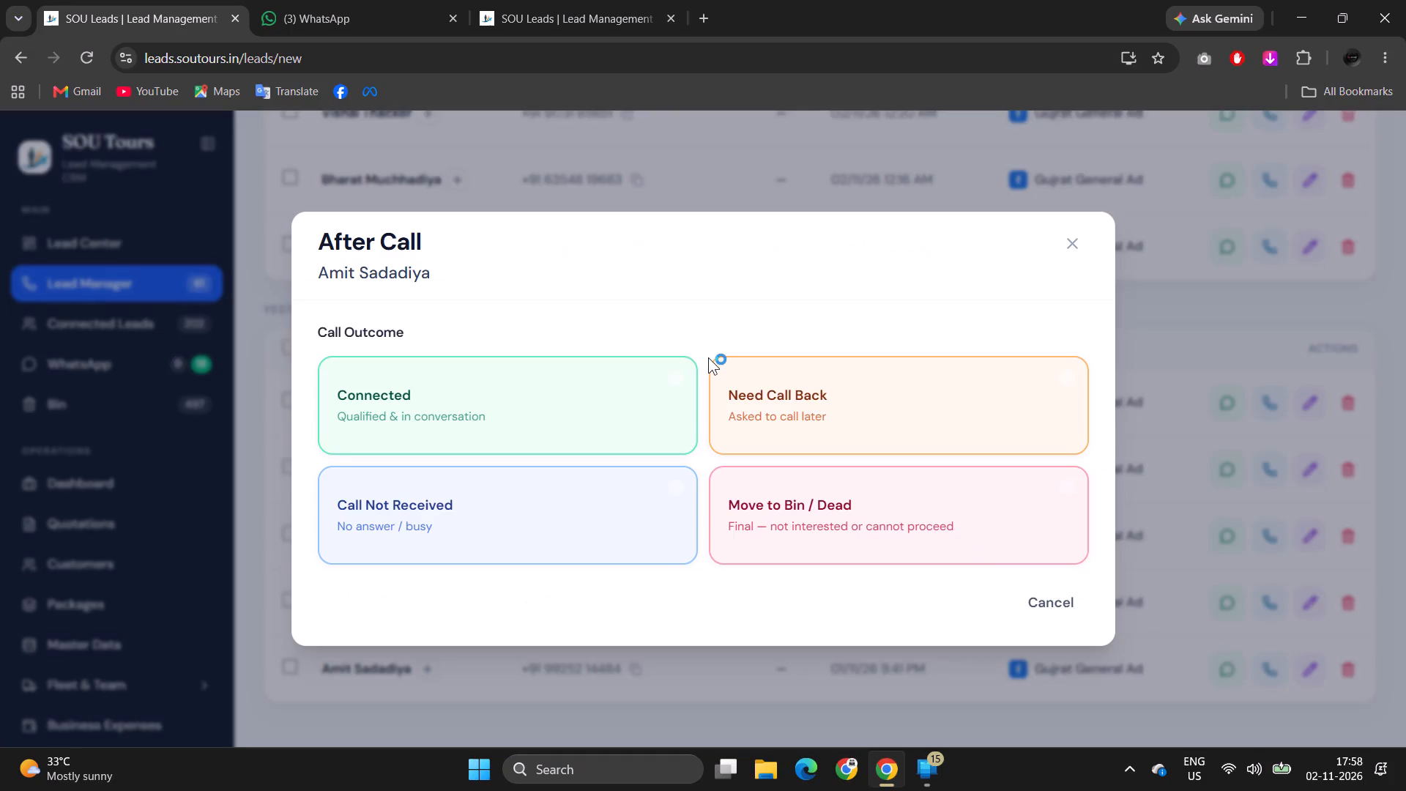
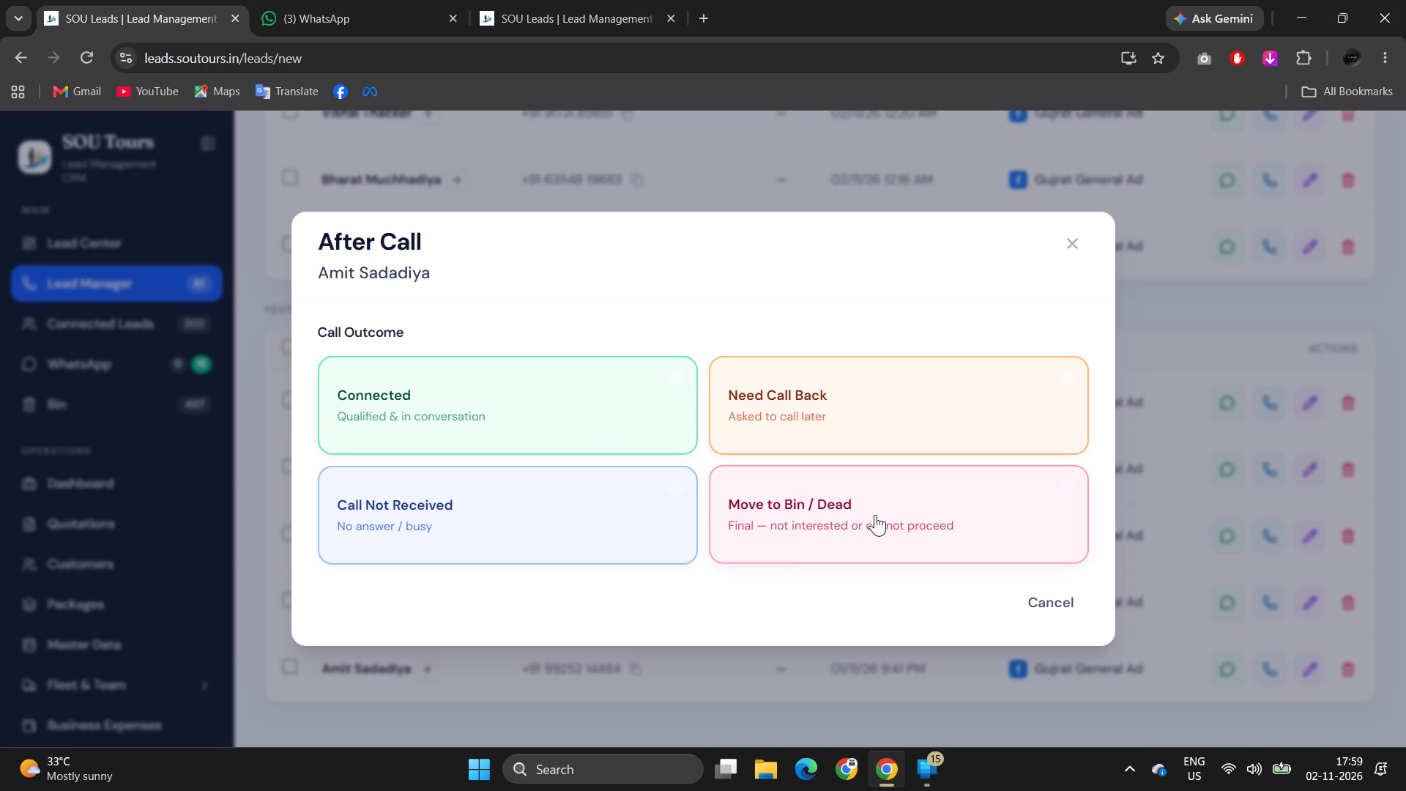
Move the called Gujrat General Ad lead dated 01/11/26 9:41 PM to the bin as dead, without a reason or notes.
left_click(814, 500)
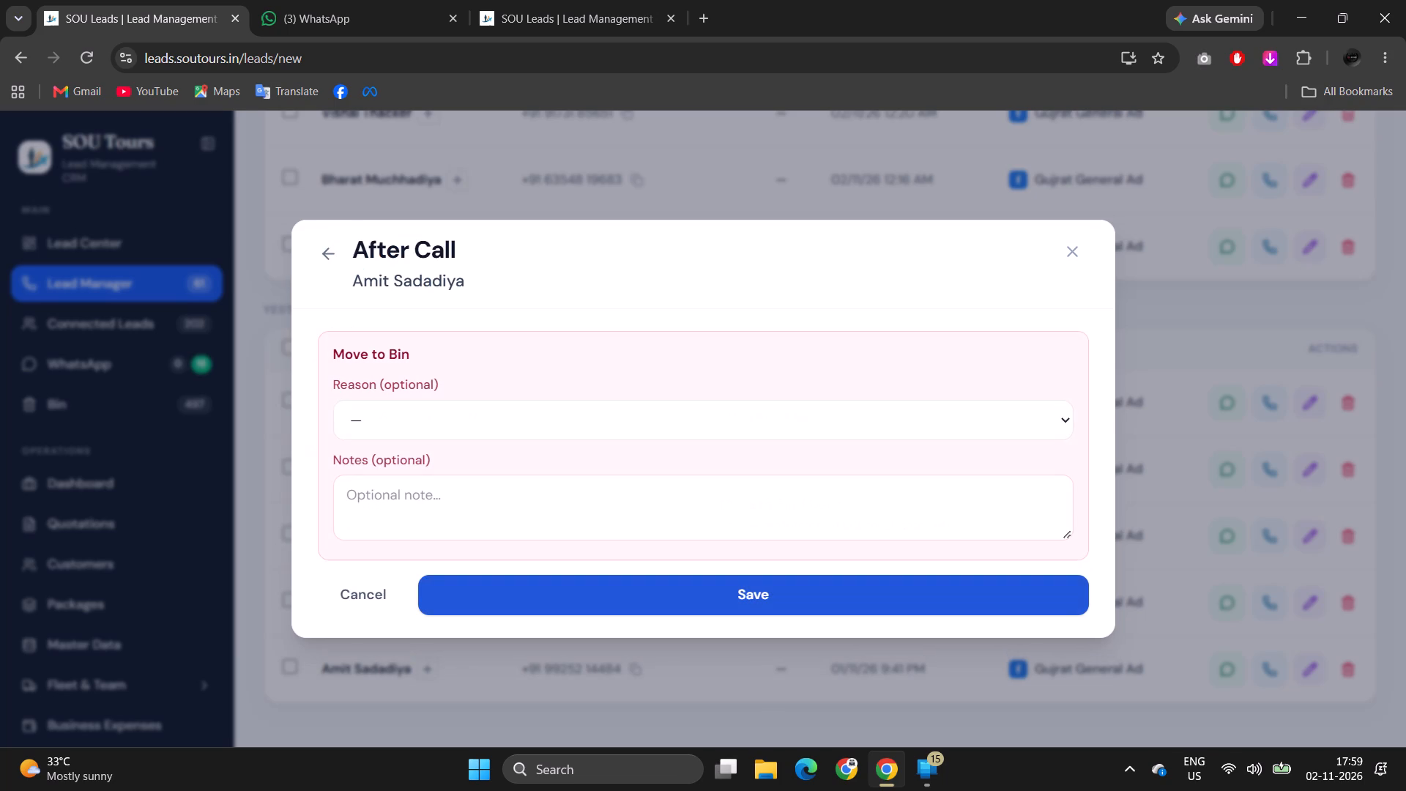
left_click(825, 597)
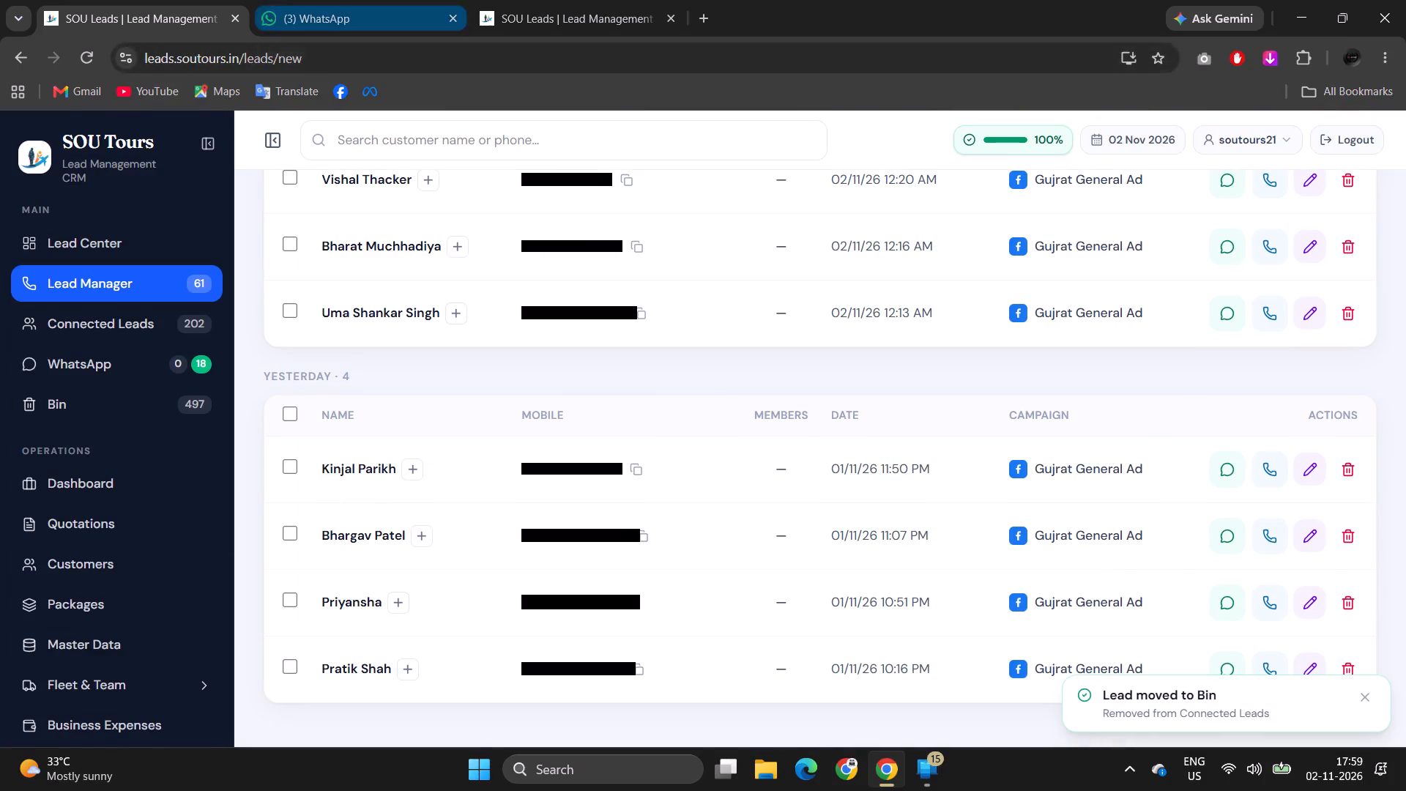
Reload the new leads list in Lead Manager and filter it to the Gujrat General Ad campaign.
left_click(94, 59)
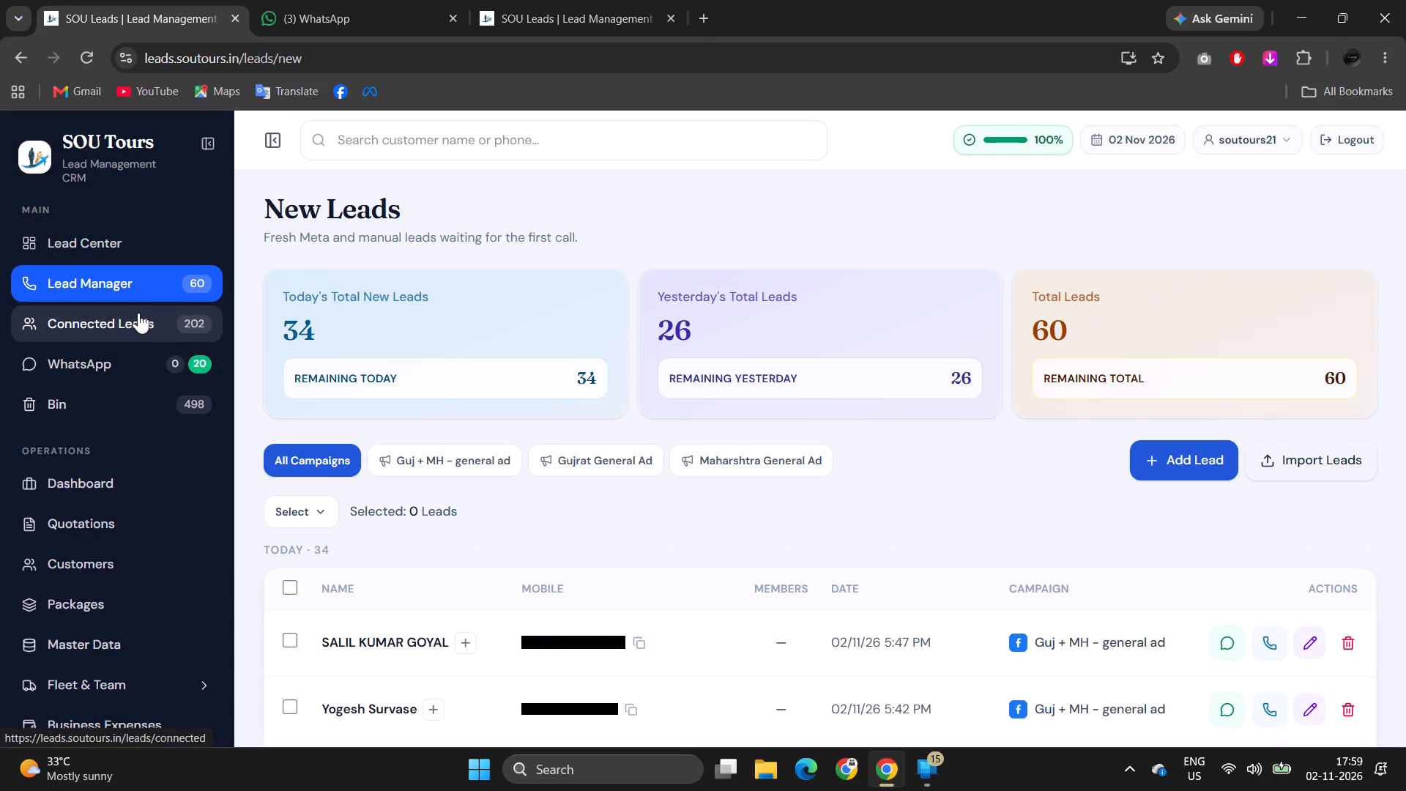
left_click(124, 291)
left_click(124, 290)
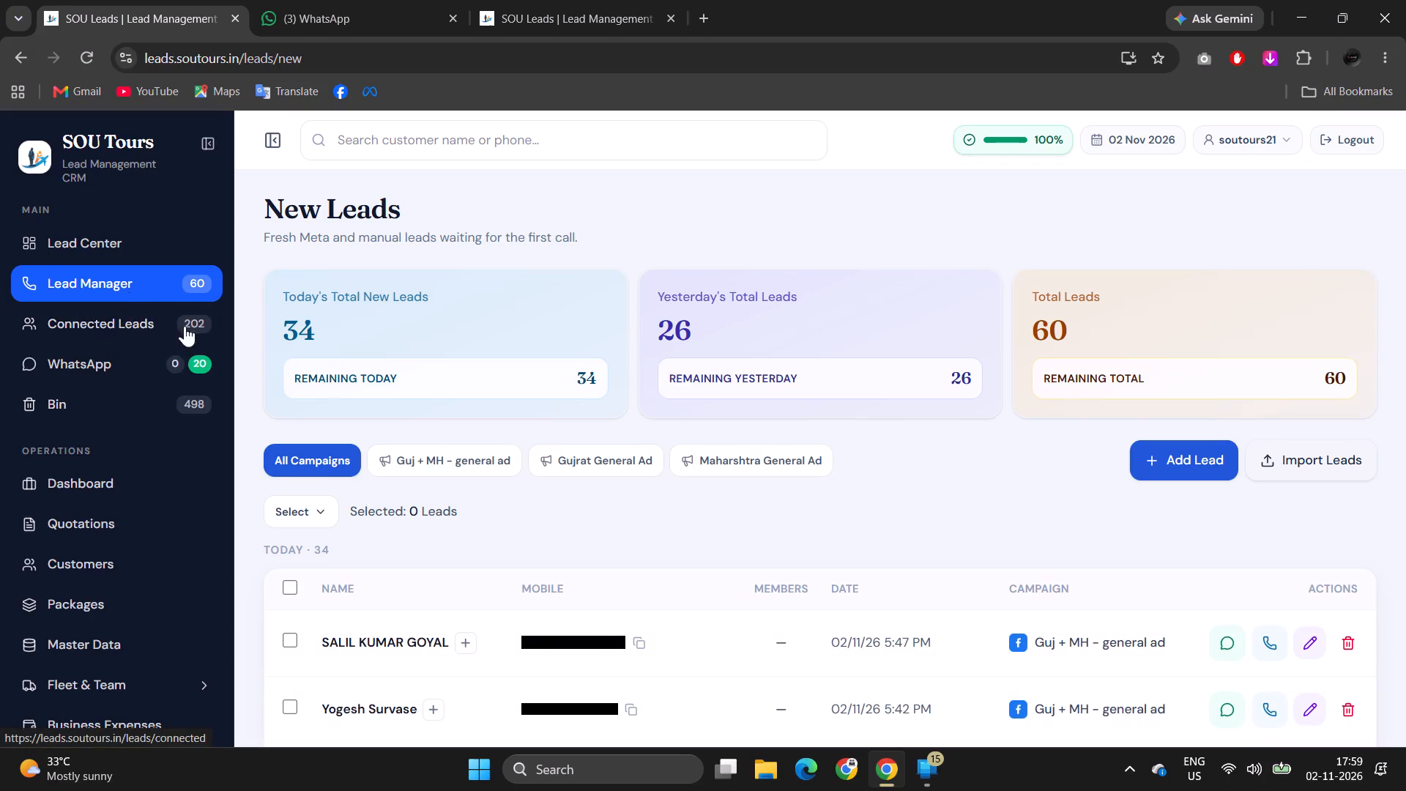
left_click(562, 453)
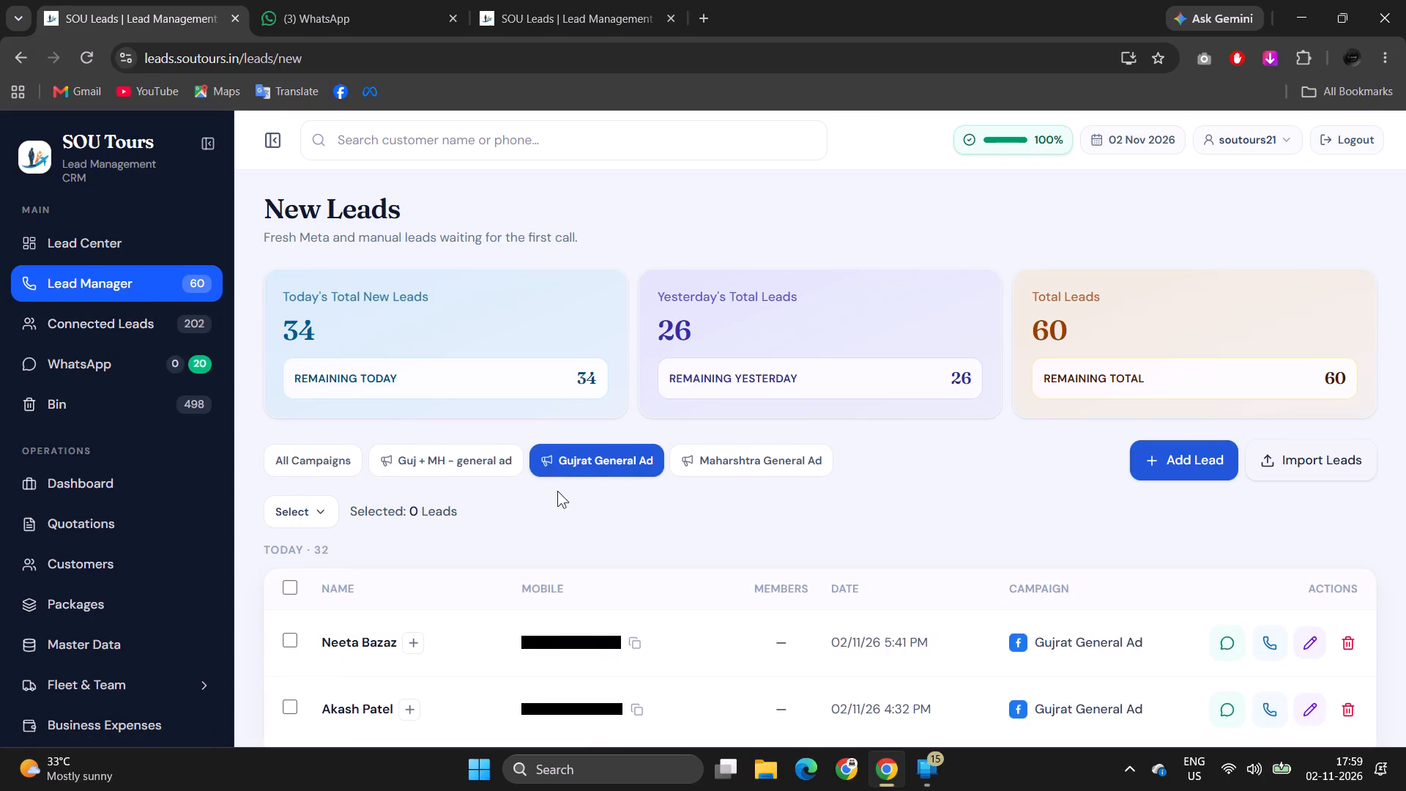
Start the call to yesterday's Gujrat General Ad lead dated 01/11/26 11:50 PM.
scroll(557, 491, "down", 5)
scroll(557, 491, "down", 20)
scroll(557, 491, "down", 9)
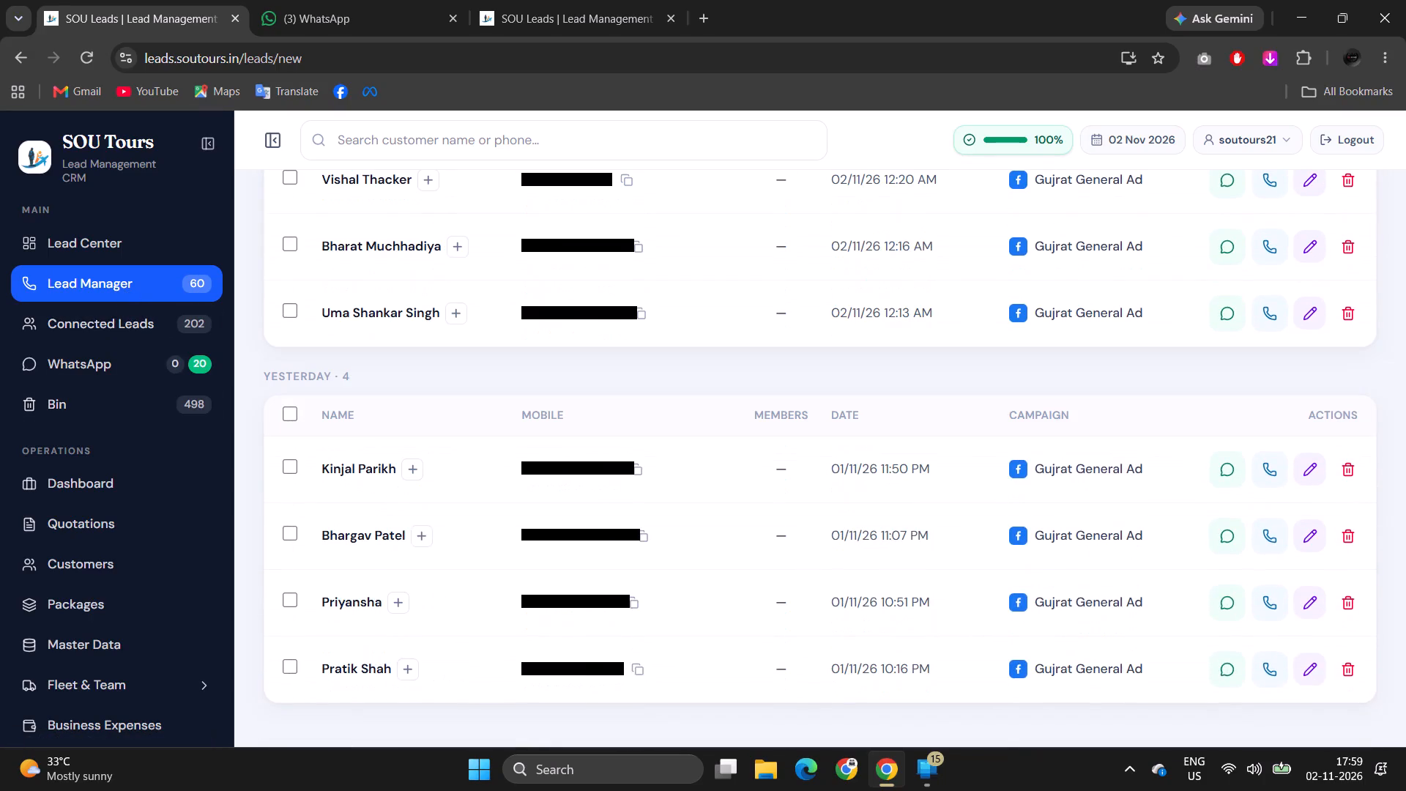
scroll(546, 532, "down", 6)
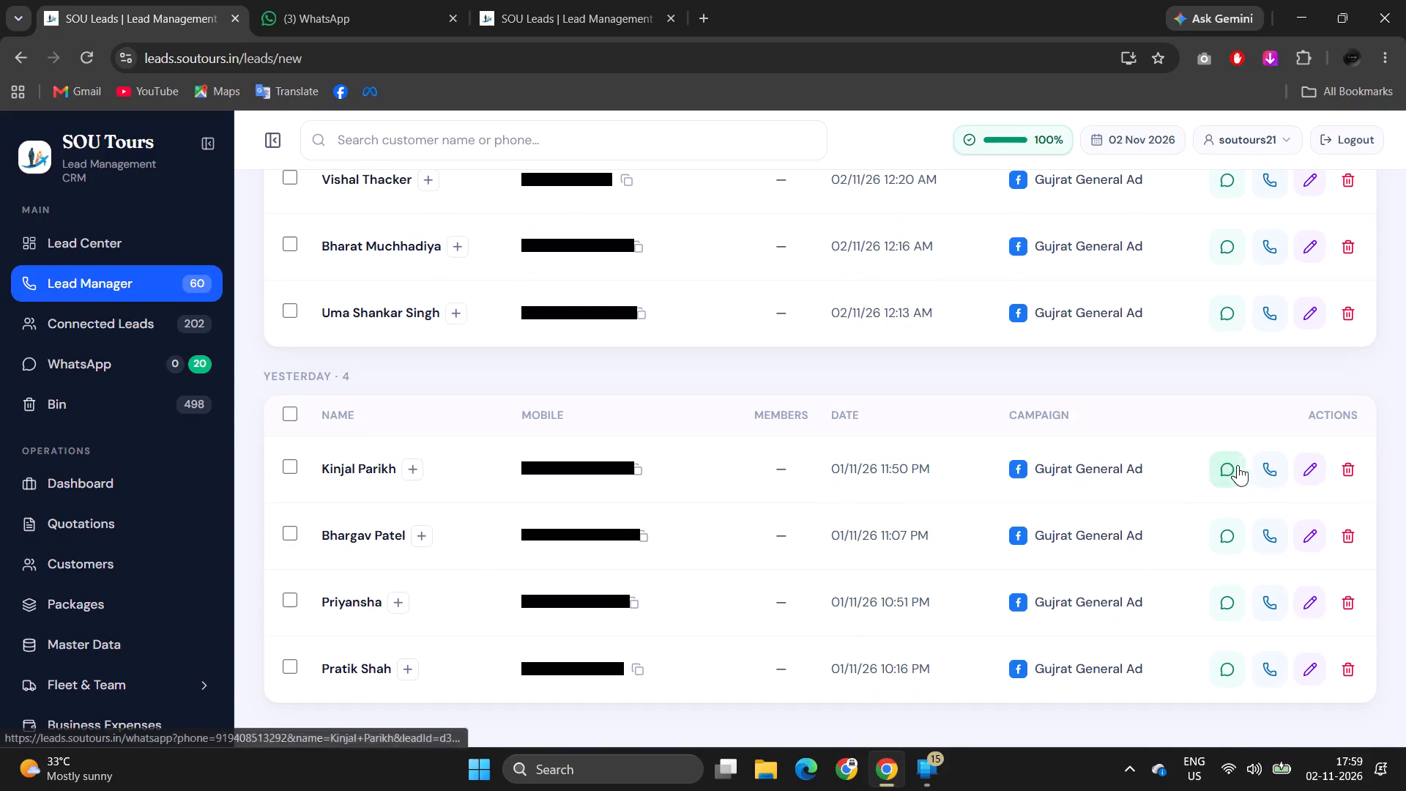
left_click(1272, 475)
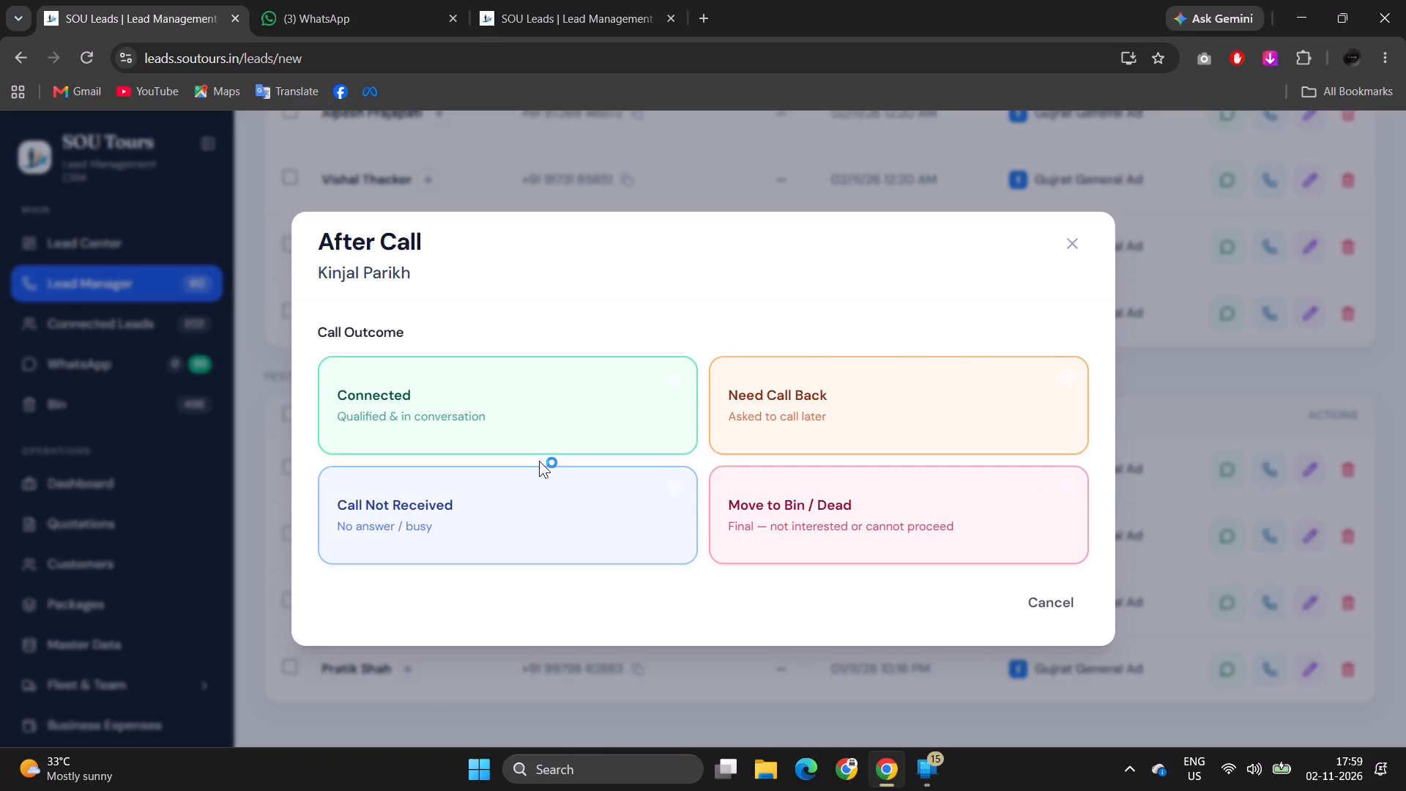
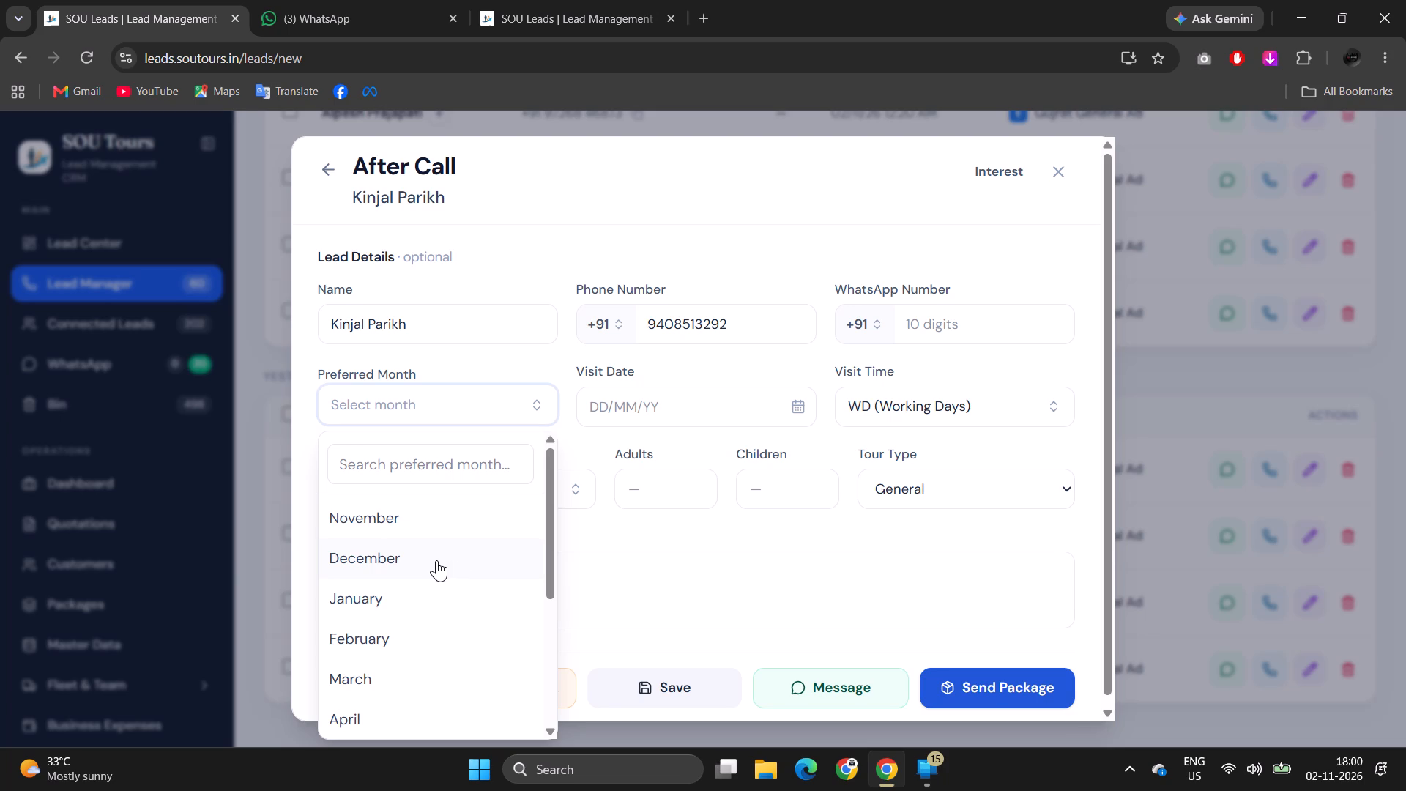
Record November as the preferred month and 5 adults for the interested lead, and proceed to sending packages.
left_click(472, 509)
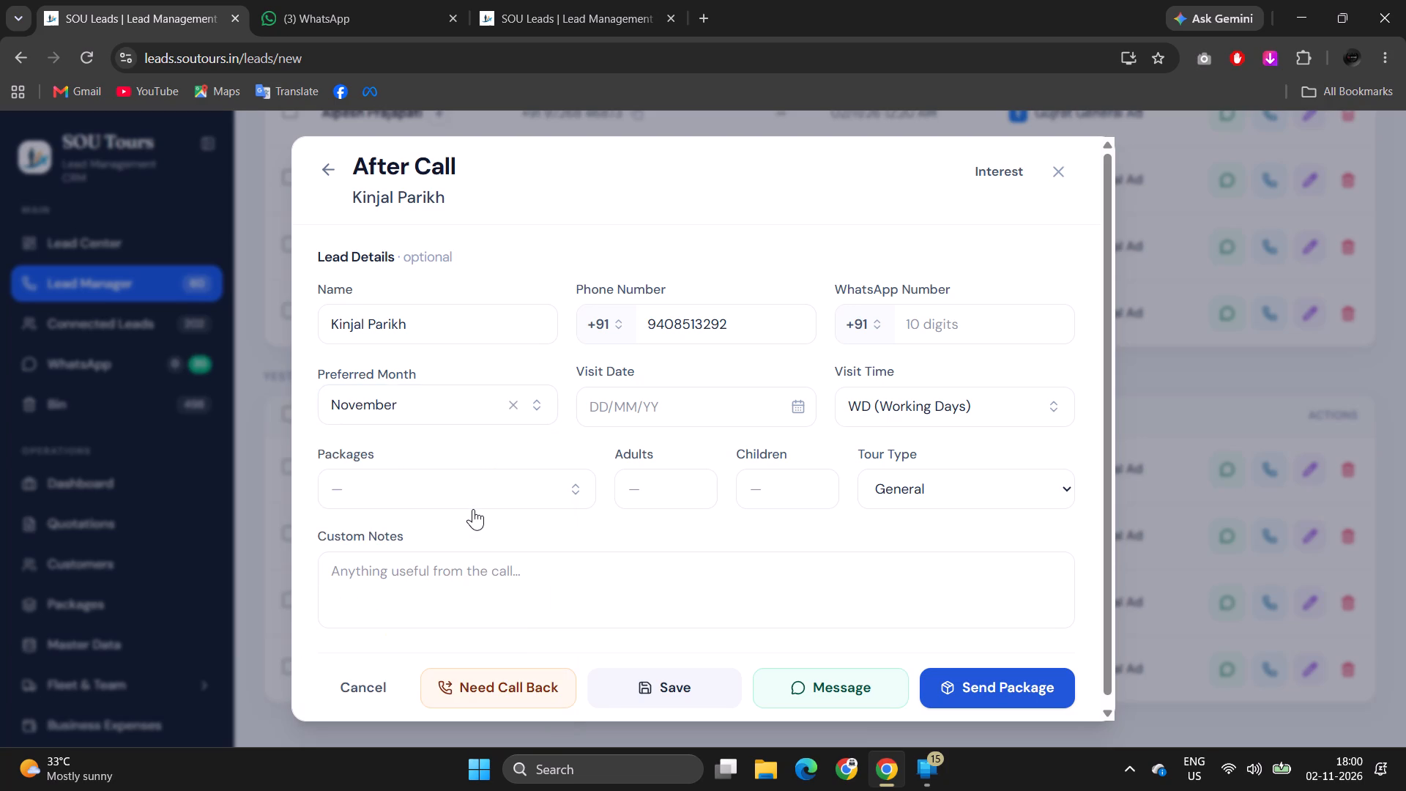
left_click(630, 502)
key("5")
left_click(969, 687)
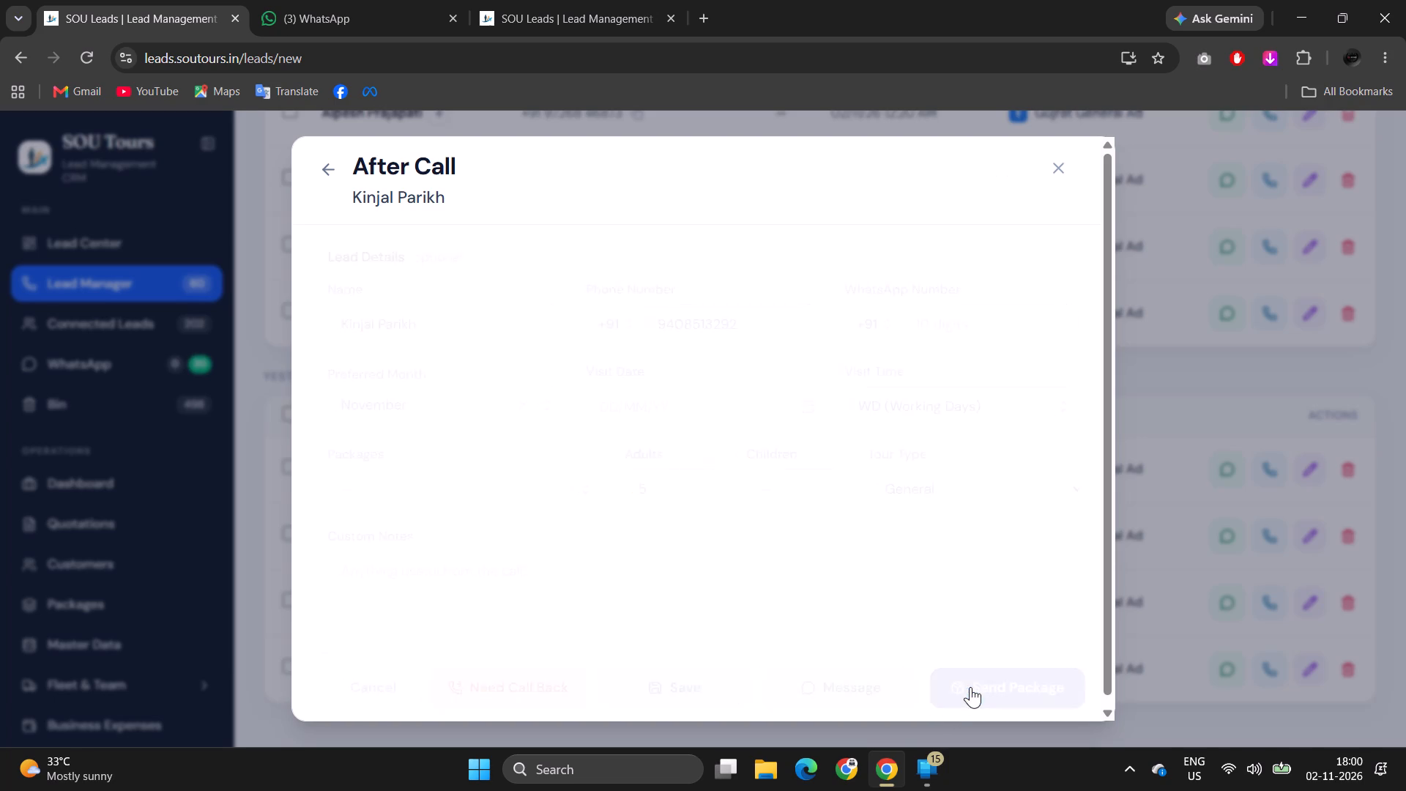
left_click(534, 402)
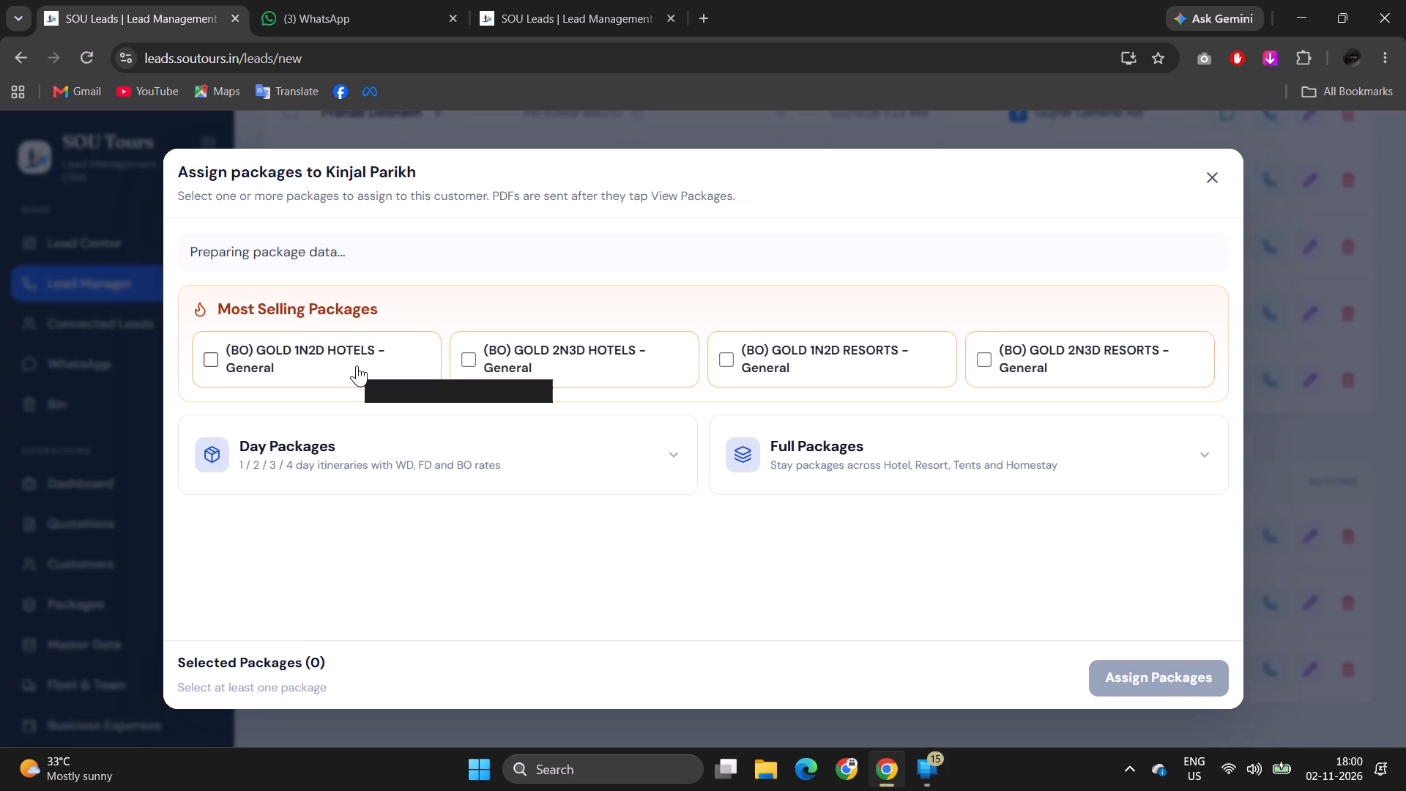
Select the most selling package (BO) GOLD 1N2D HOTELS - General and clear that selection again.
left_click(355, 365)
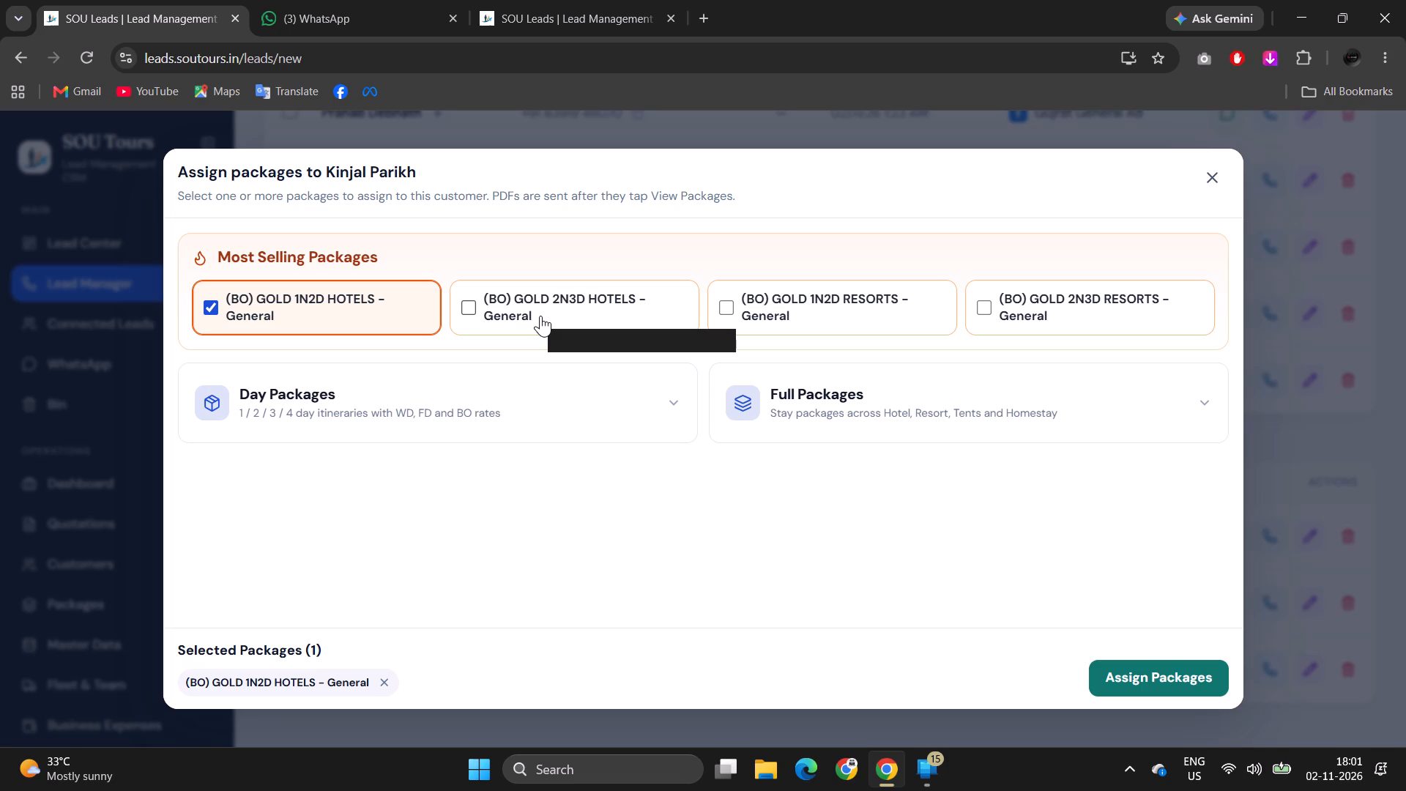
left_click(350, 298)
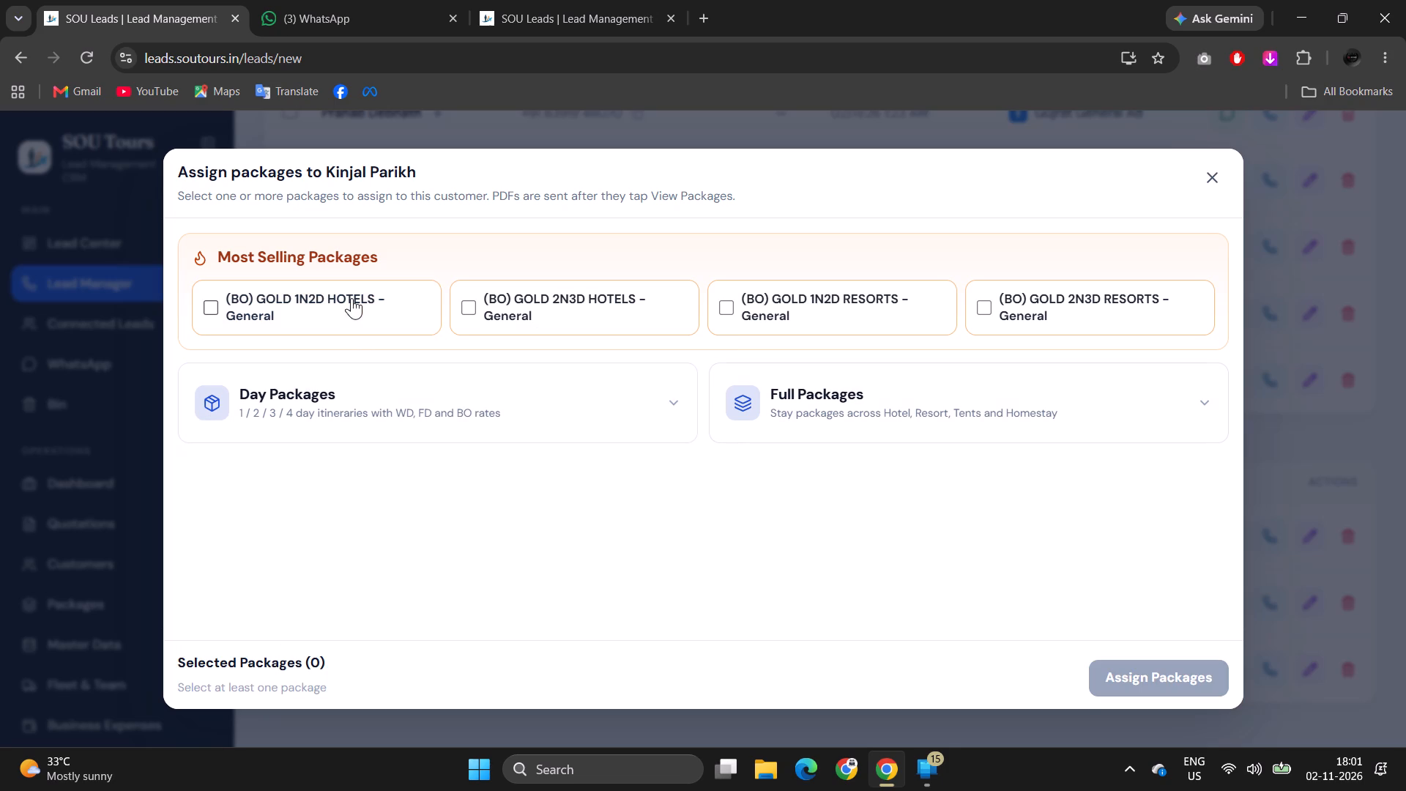
Select the (FD) GOLD 1N1D HOTELS - General package from the 1N1D full packages for hotels.
left_click(831, 419)
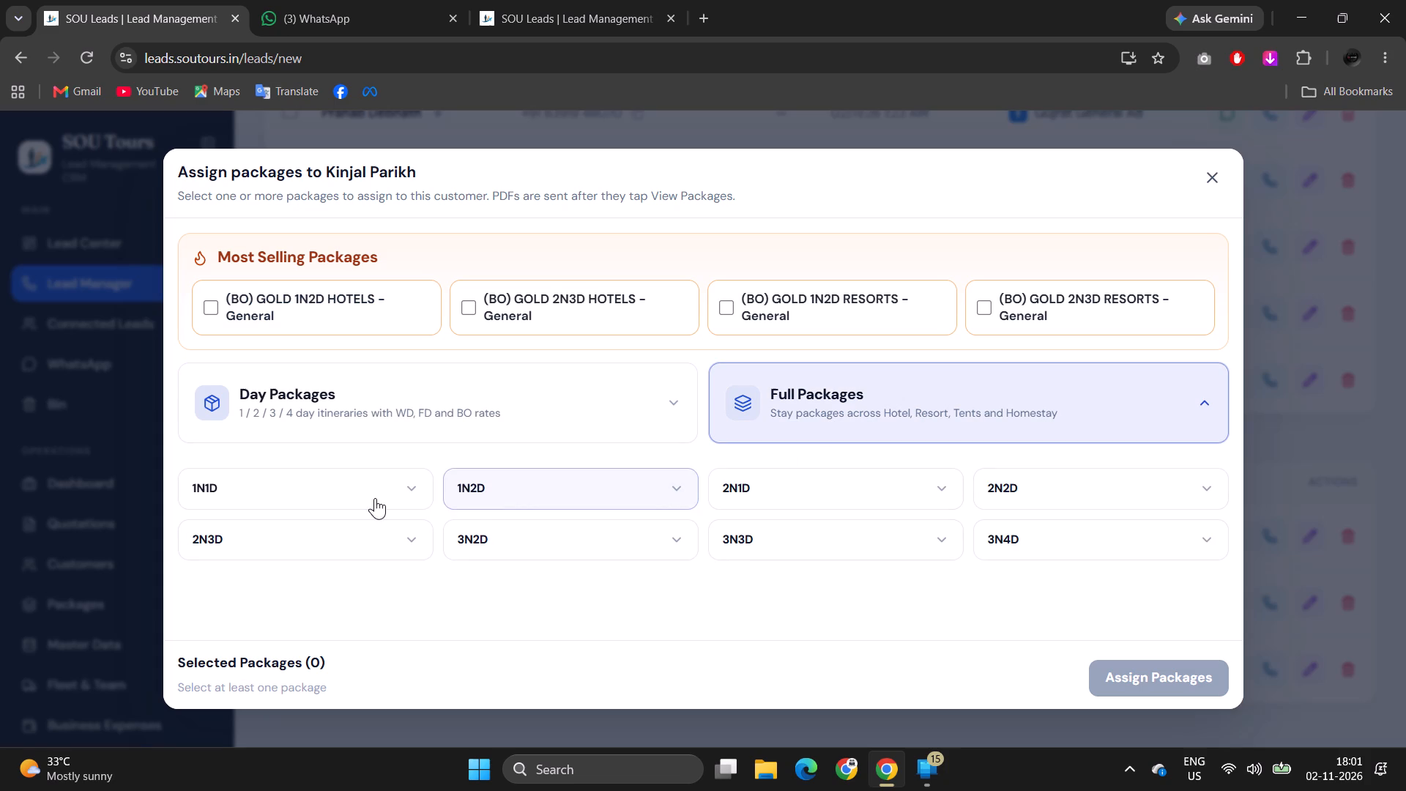
left_click(348, 496)
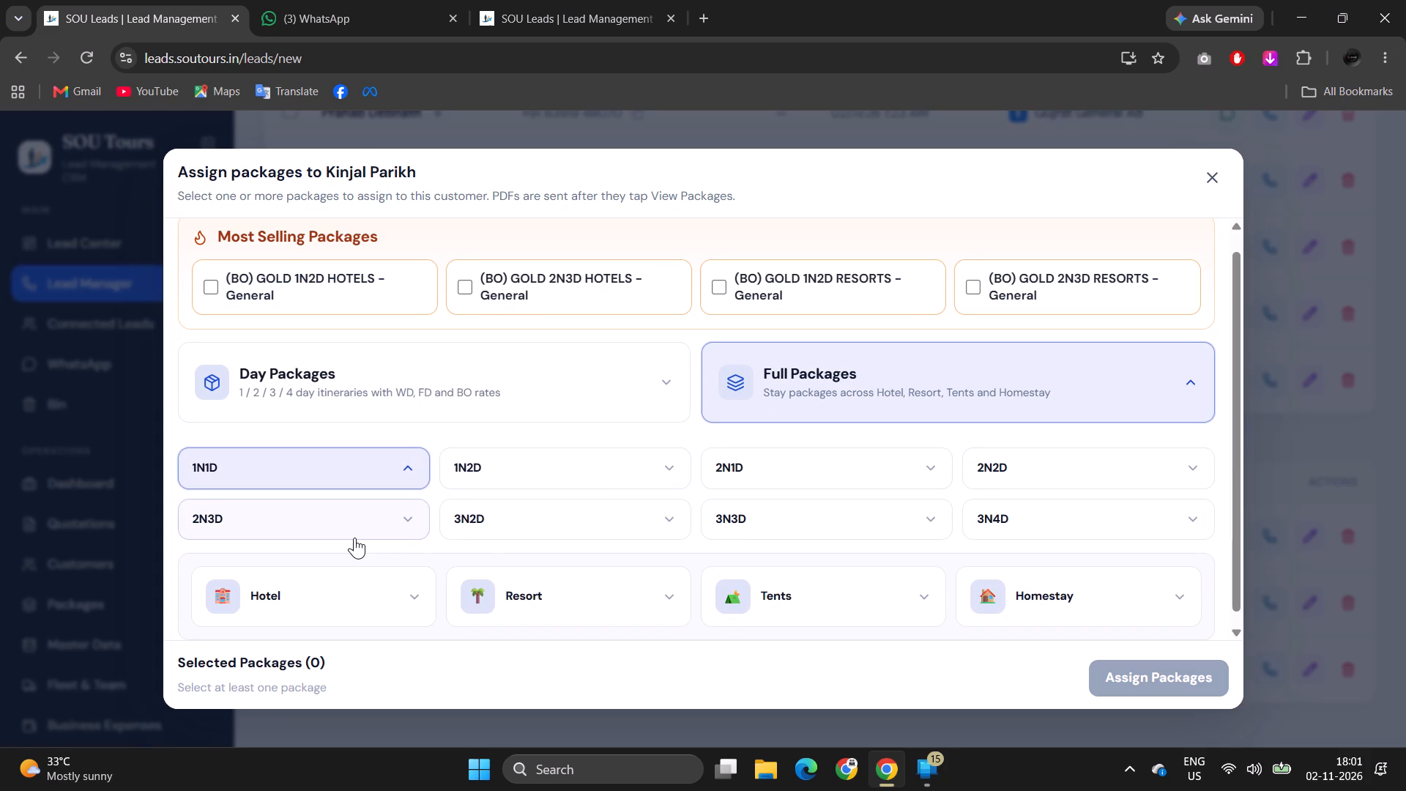
scroll(487, 557, "down", 4)
left_click(384, 584)
scroll(384, 584, "down", 6)
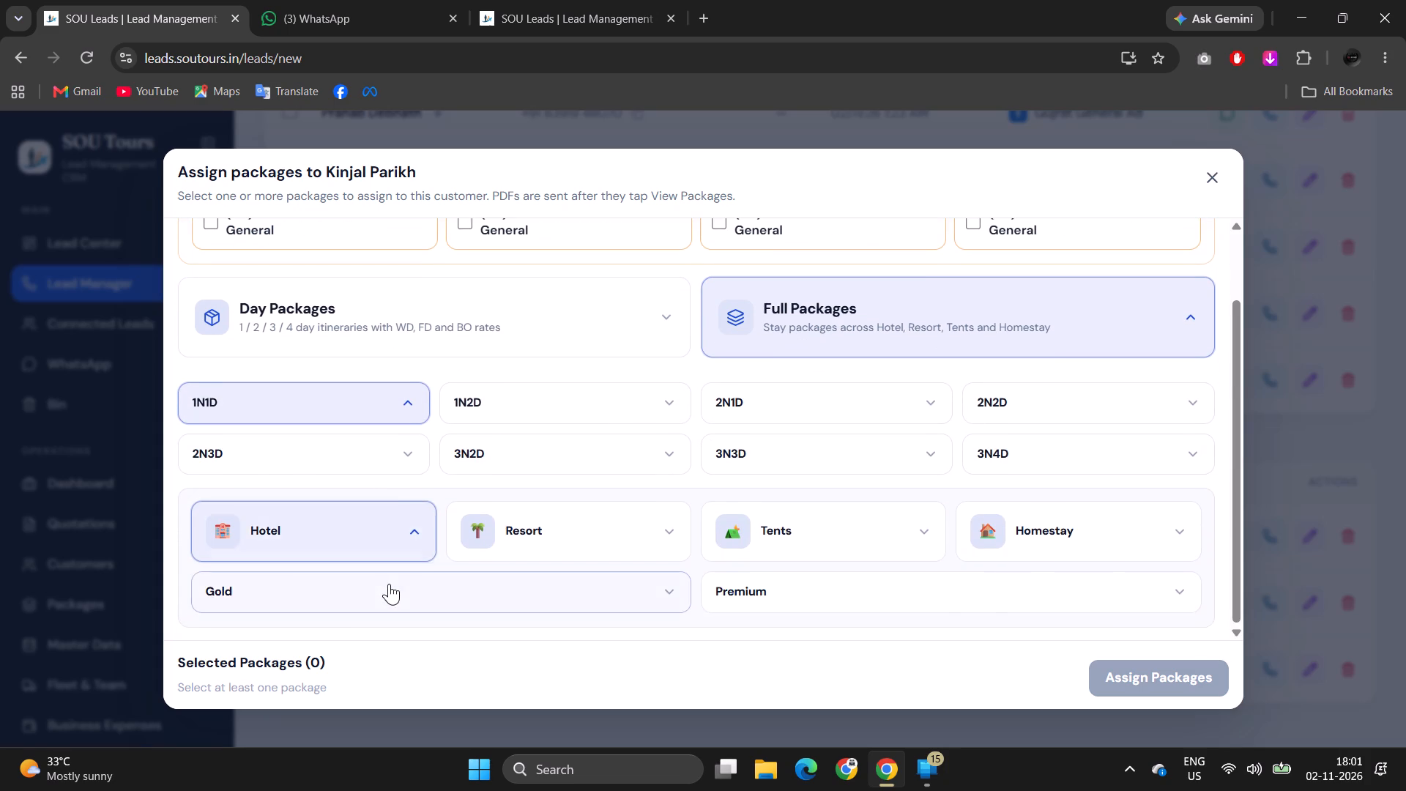
left_click(387, 584)
scroll(387, 584, "down", 4)
left_click(212, 495)
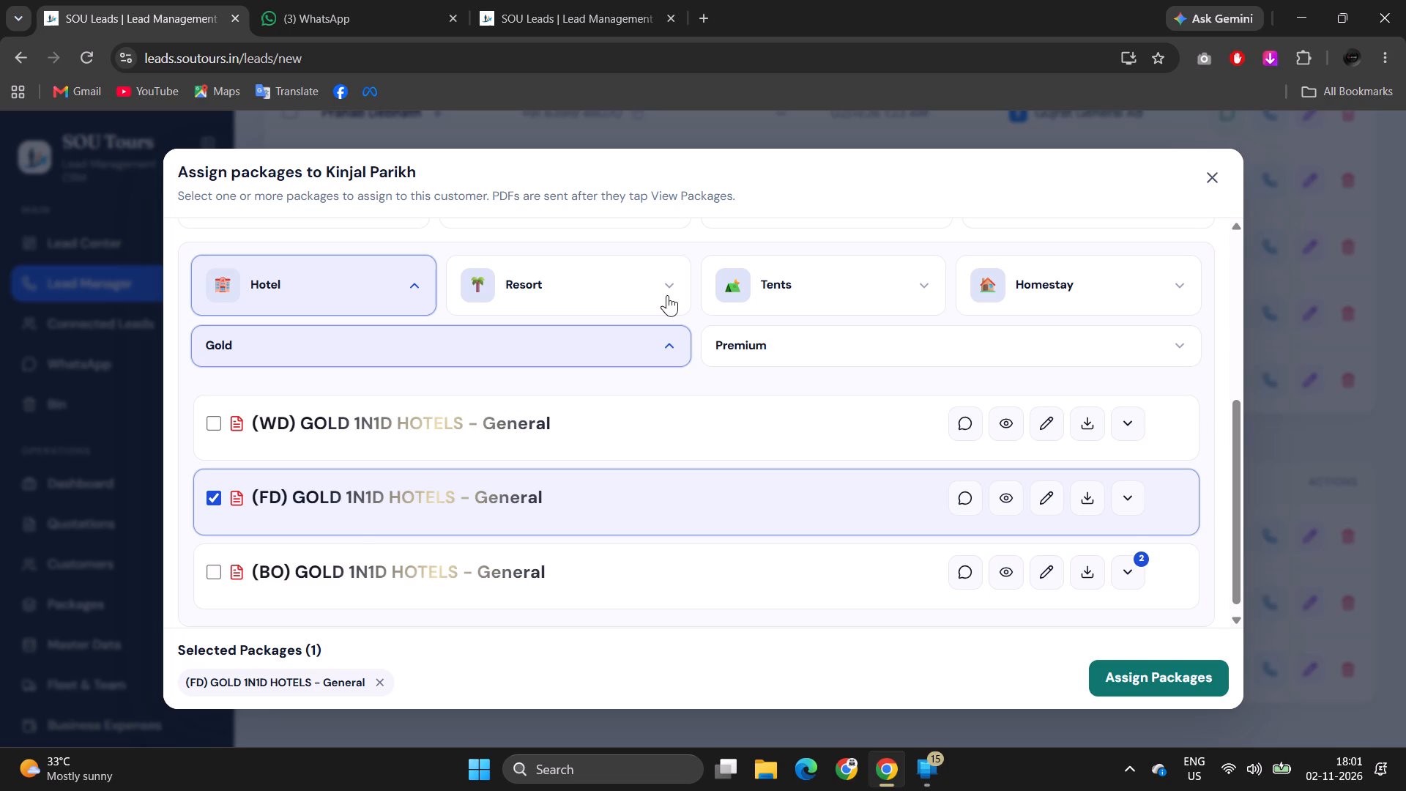
Add the (BO) GOLD 1N1D RESORTS - General package from the 1N1D resort packages to the selection.
left_click(585, 280)
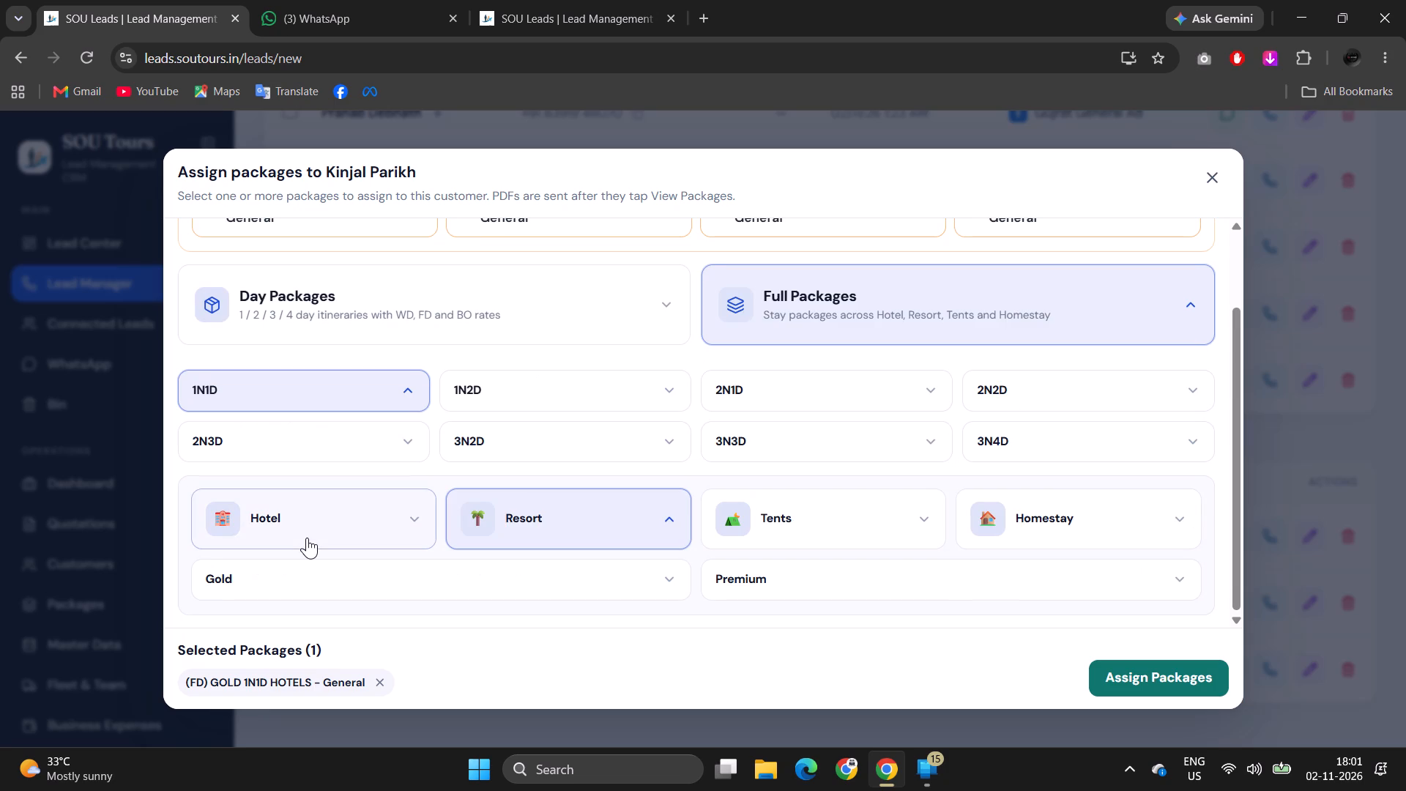
left_click(305, 538)
scroll(310, 541, "down", 2)
left_click(548, 538)
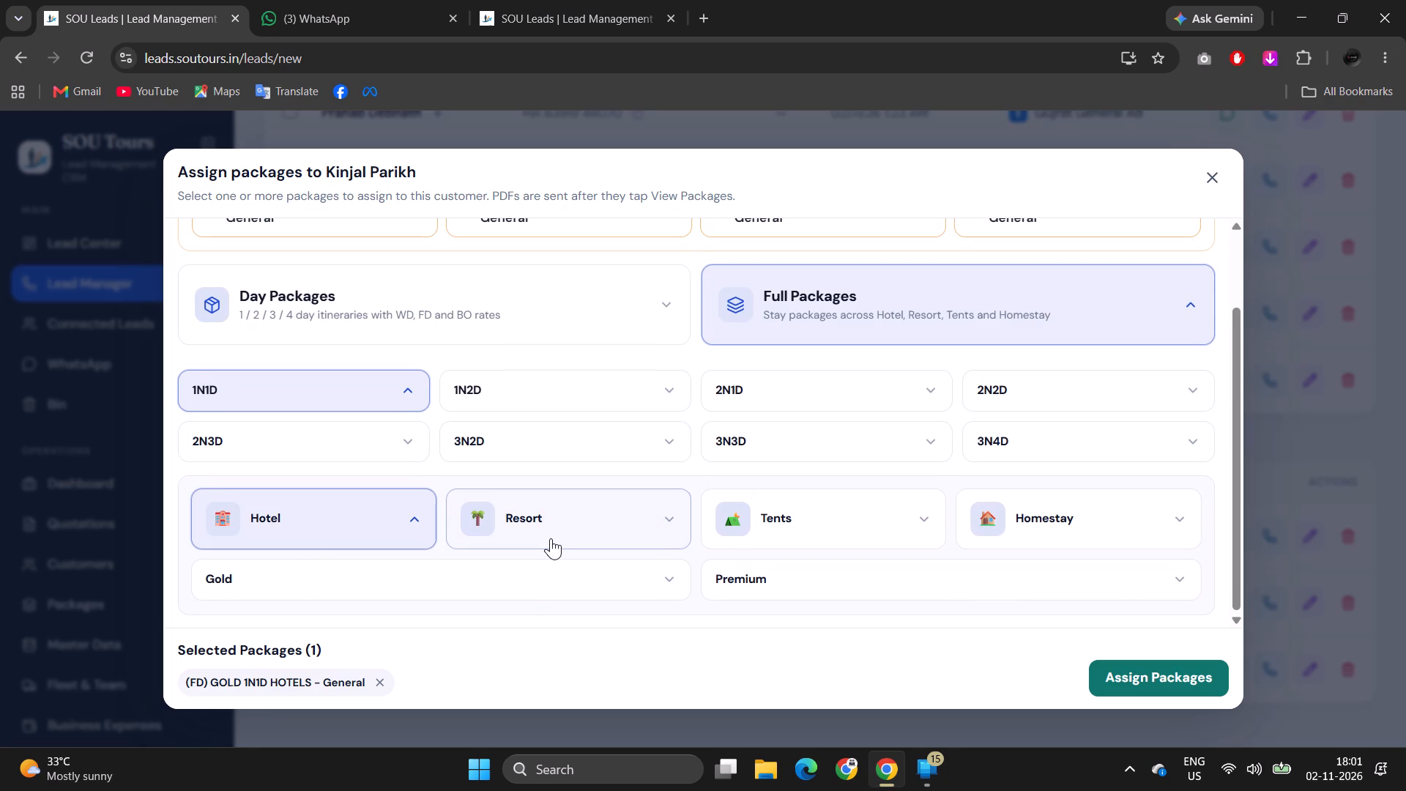
scroll(531, 536, "down", 2)
left_click(515, 579)
scroll(515, 579, "down", 5)
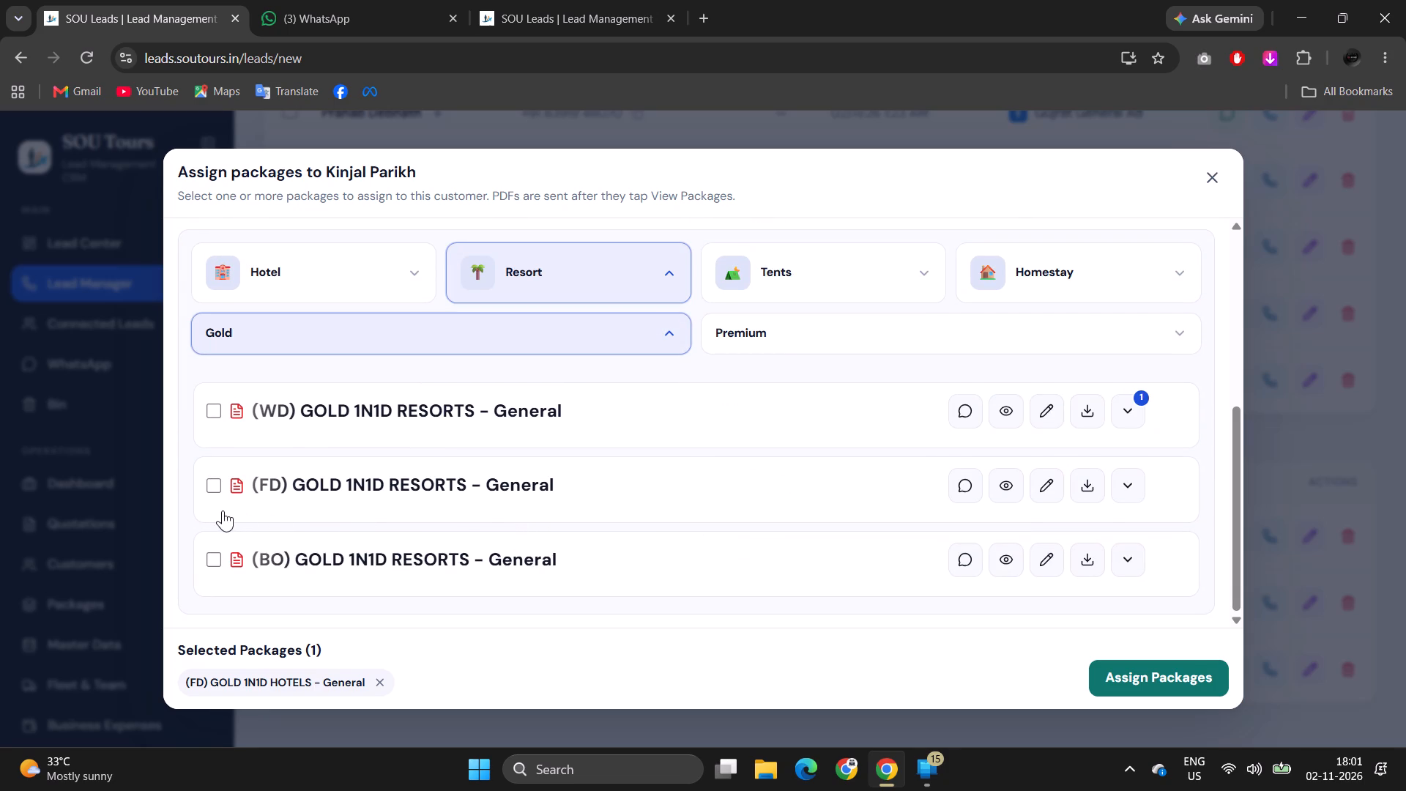
left_click(218, 568)
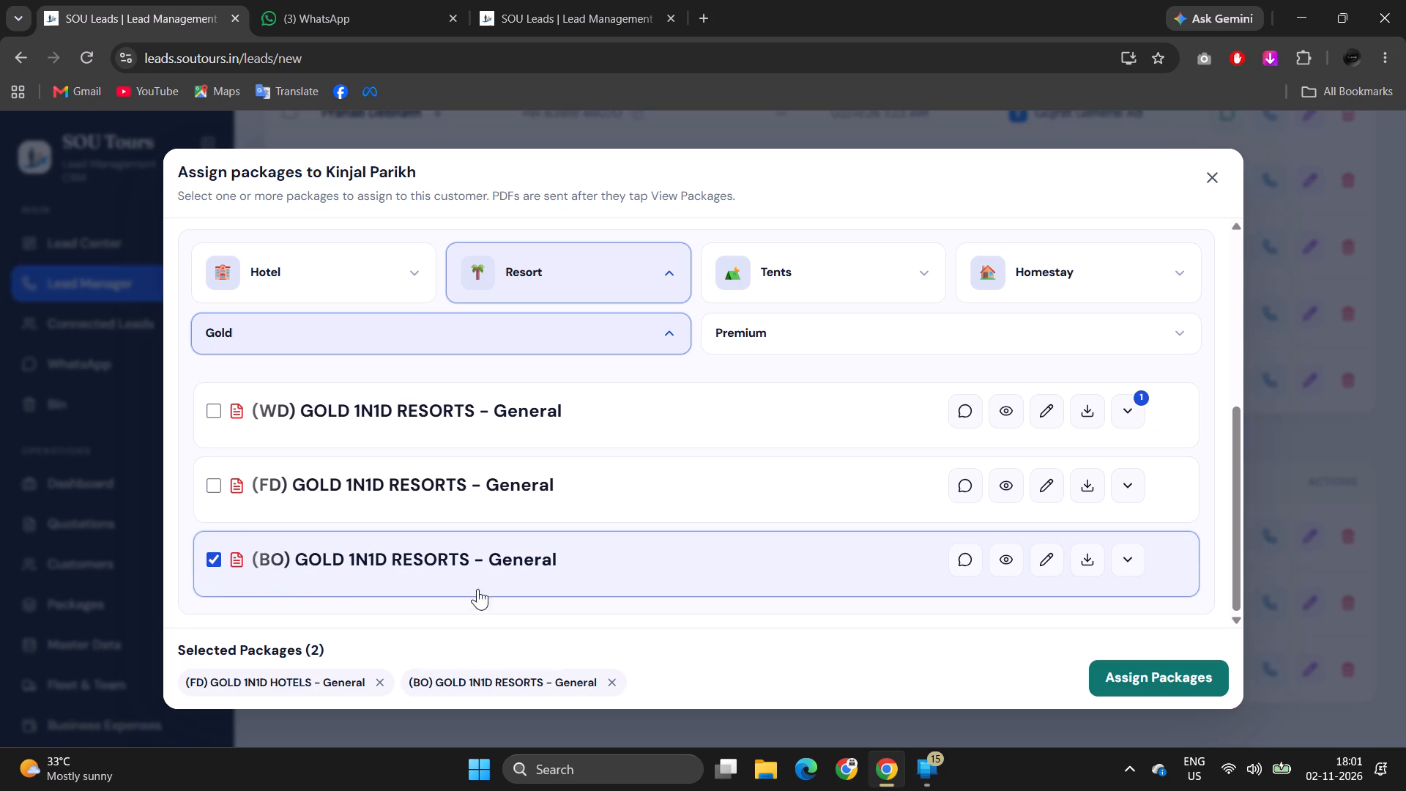
Replace the selected (FD) hotel package with (BO) GOLD 1N1D HOTELS - General and assign the selected packages to the lead.
left_click(307, 275)
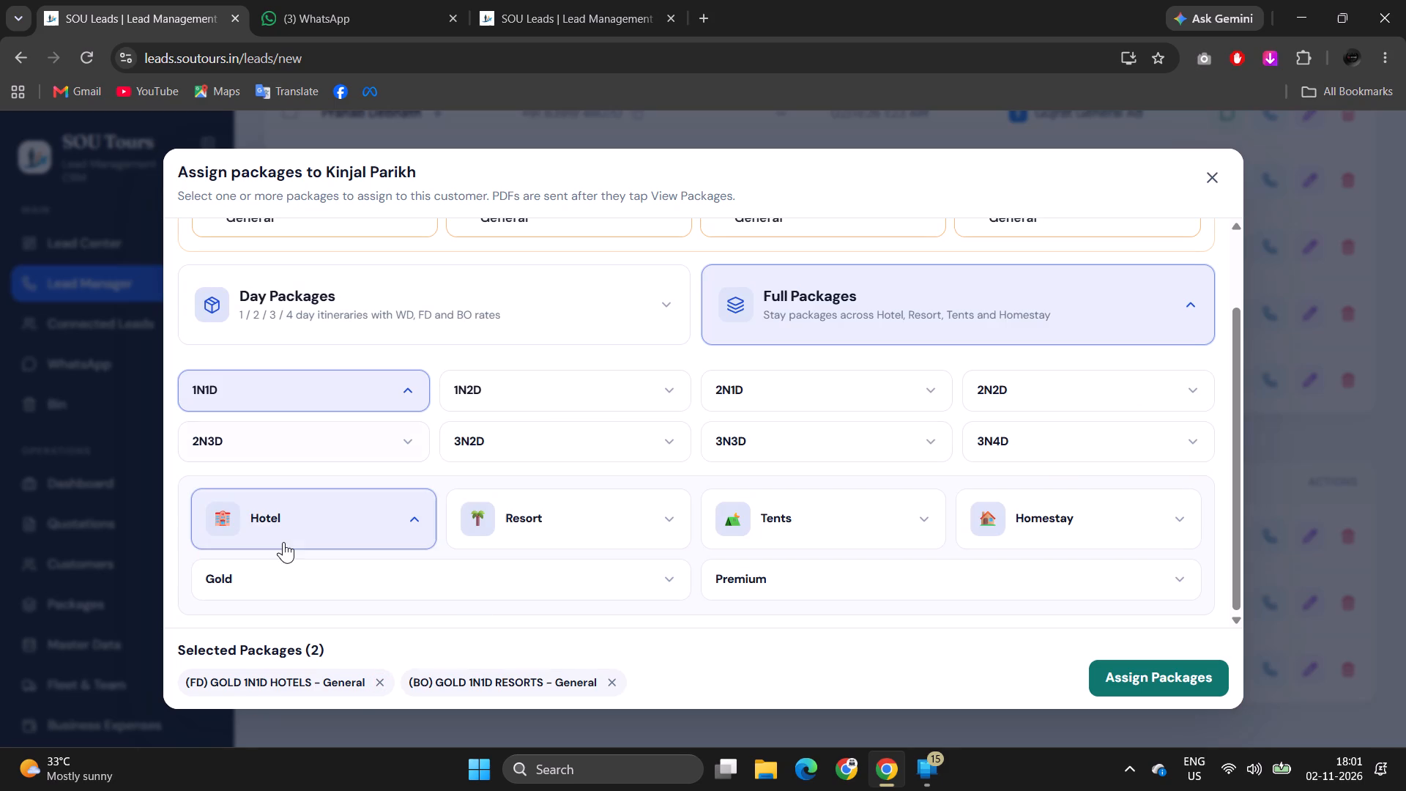
scroll(290, 546, "down", 2)
left_click(287, 565)
scroll(289, 566, "down", 4)
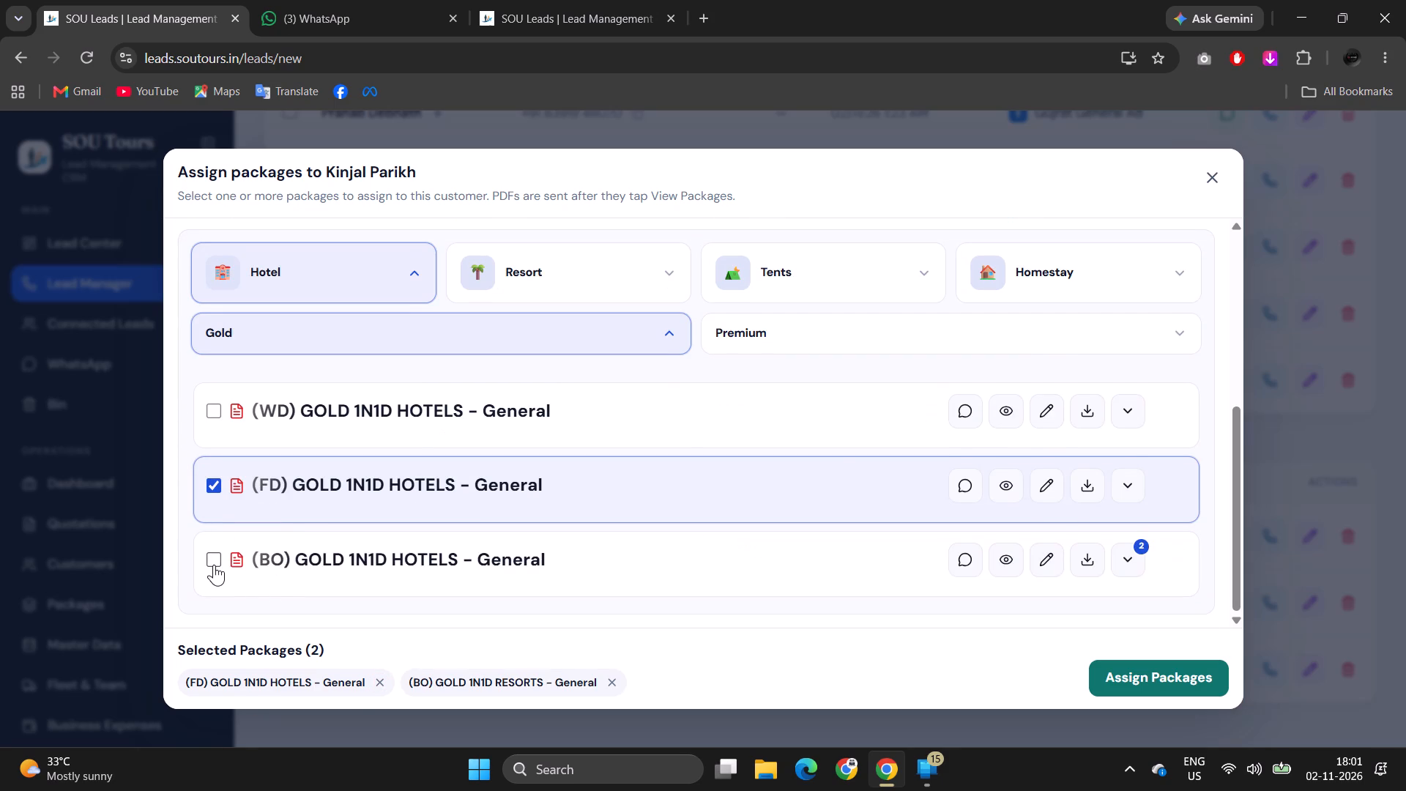
left_click(212, 565)
left_click(214, 489)
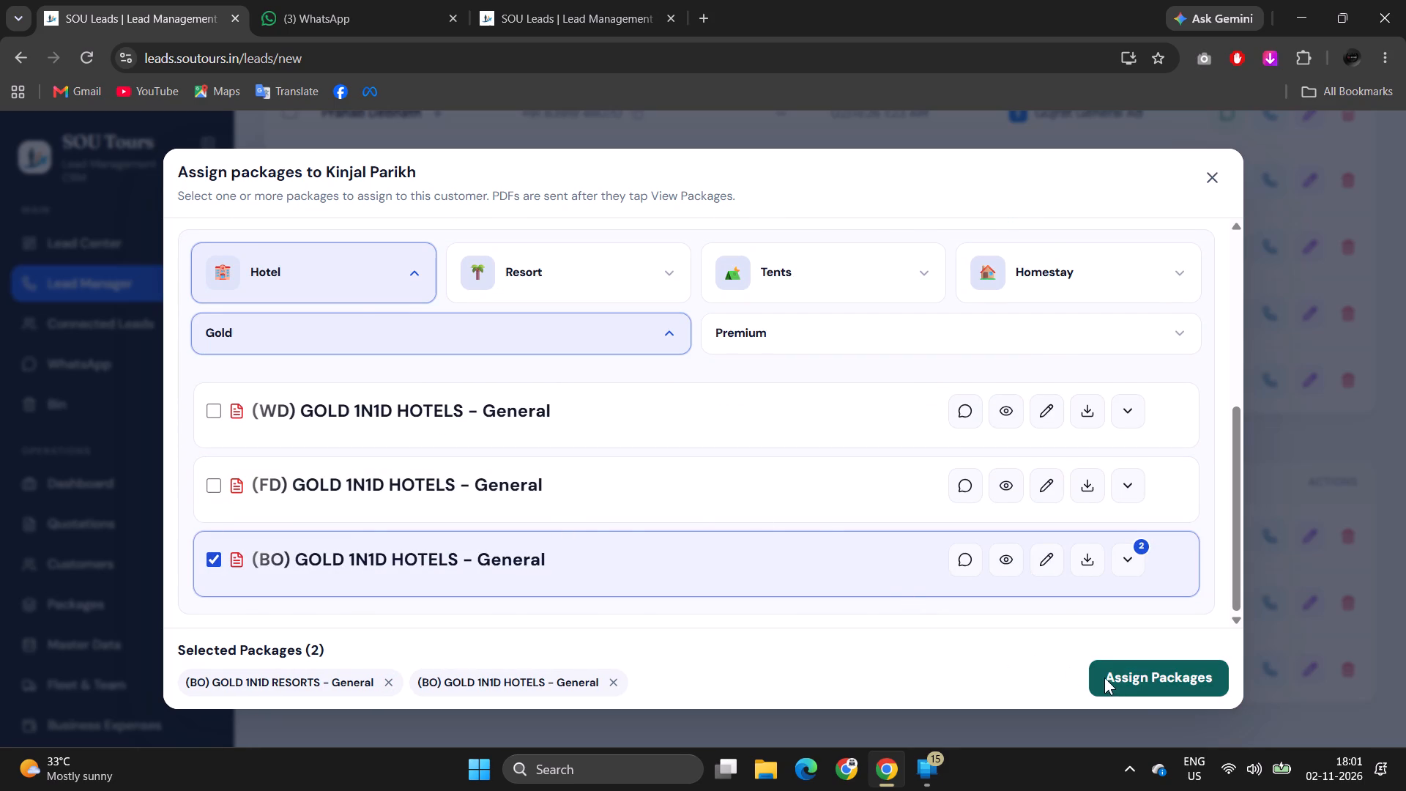
left_click(1138, 690)
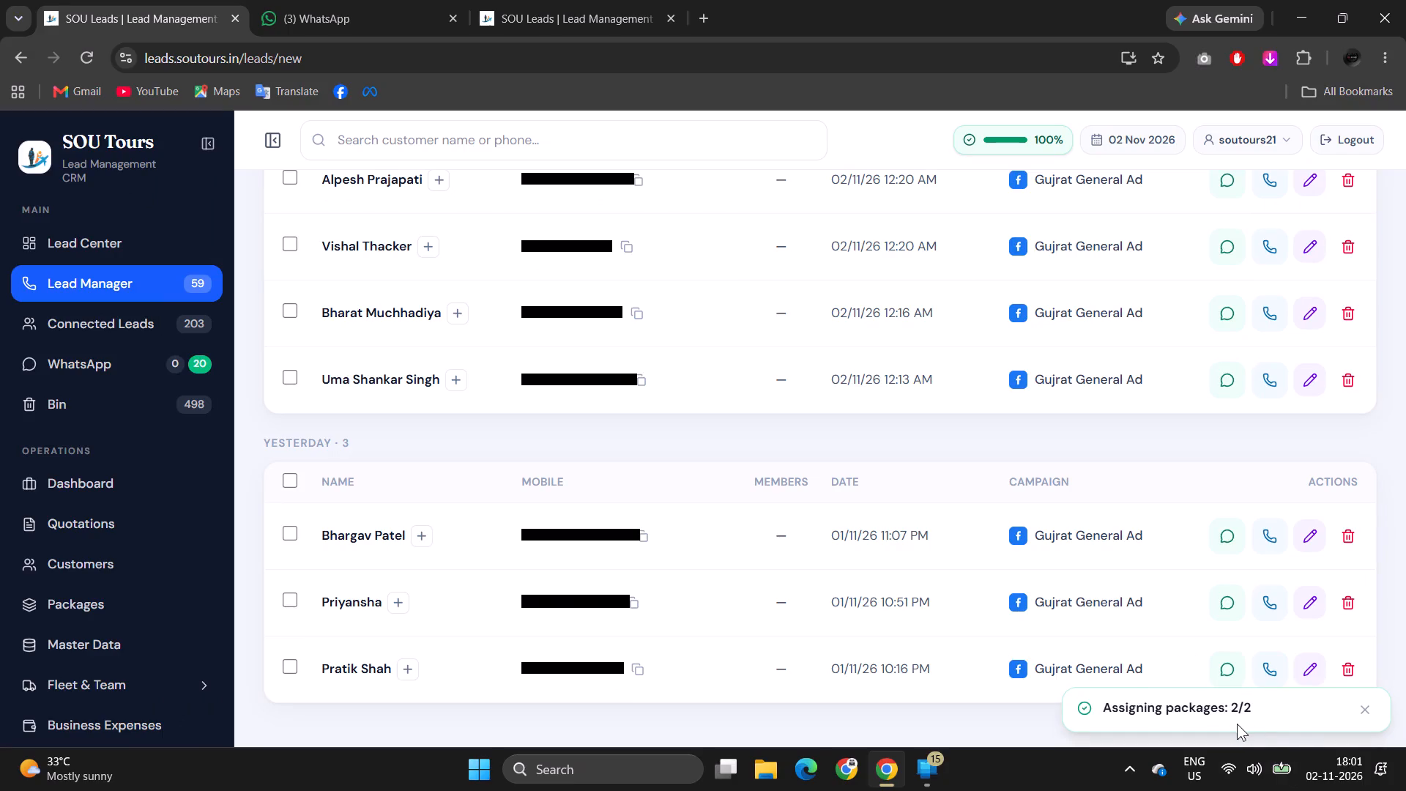
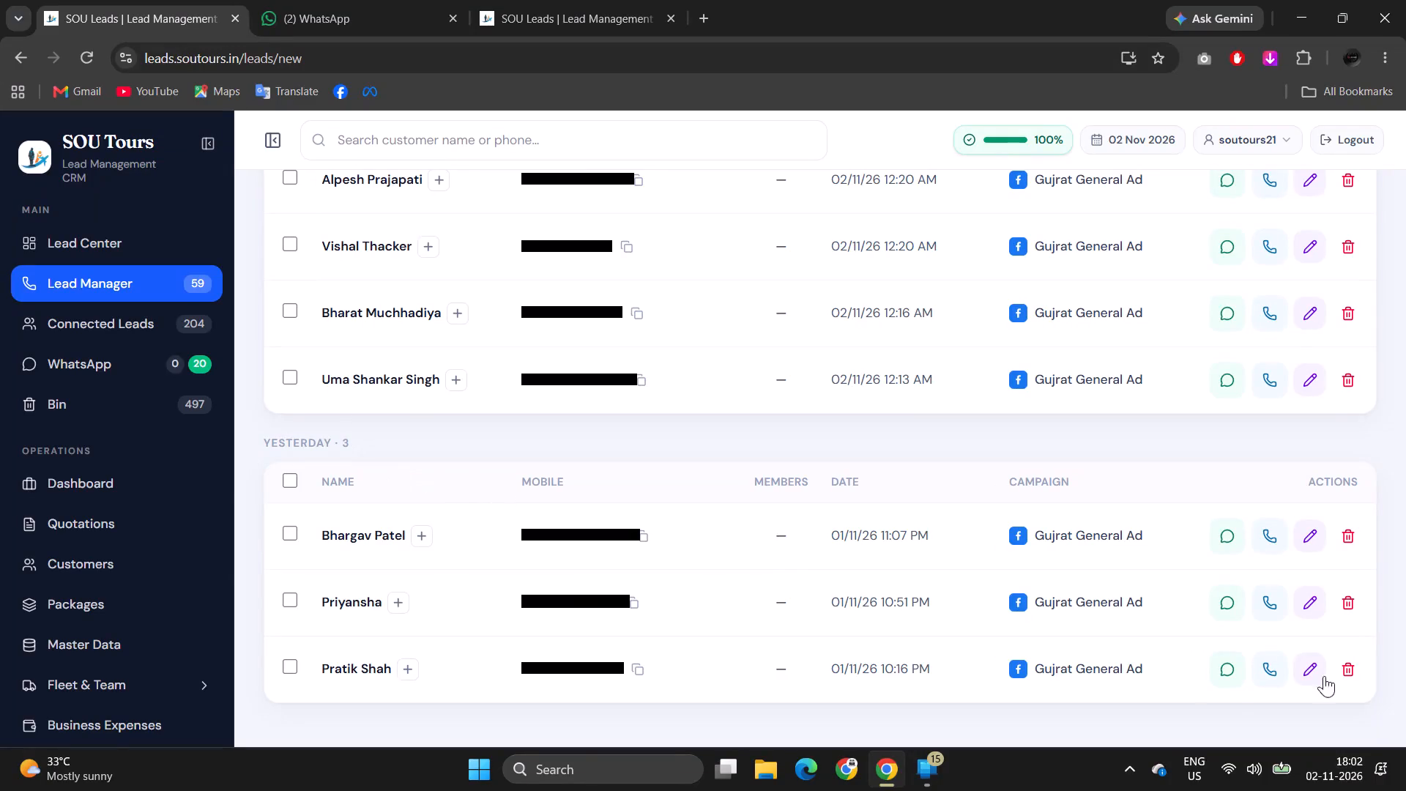
Open the call outcome form for yesterday's Gujrat General Ad lead received at 10:16 PM.
left_click(1278, 665)
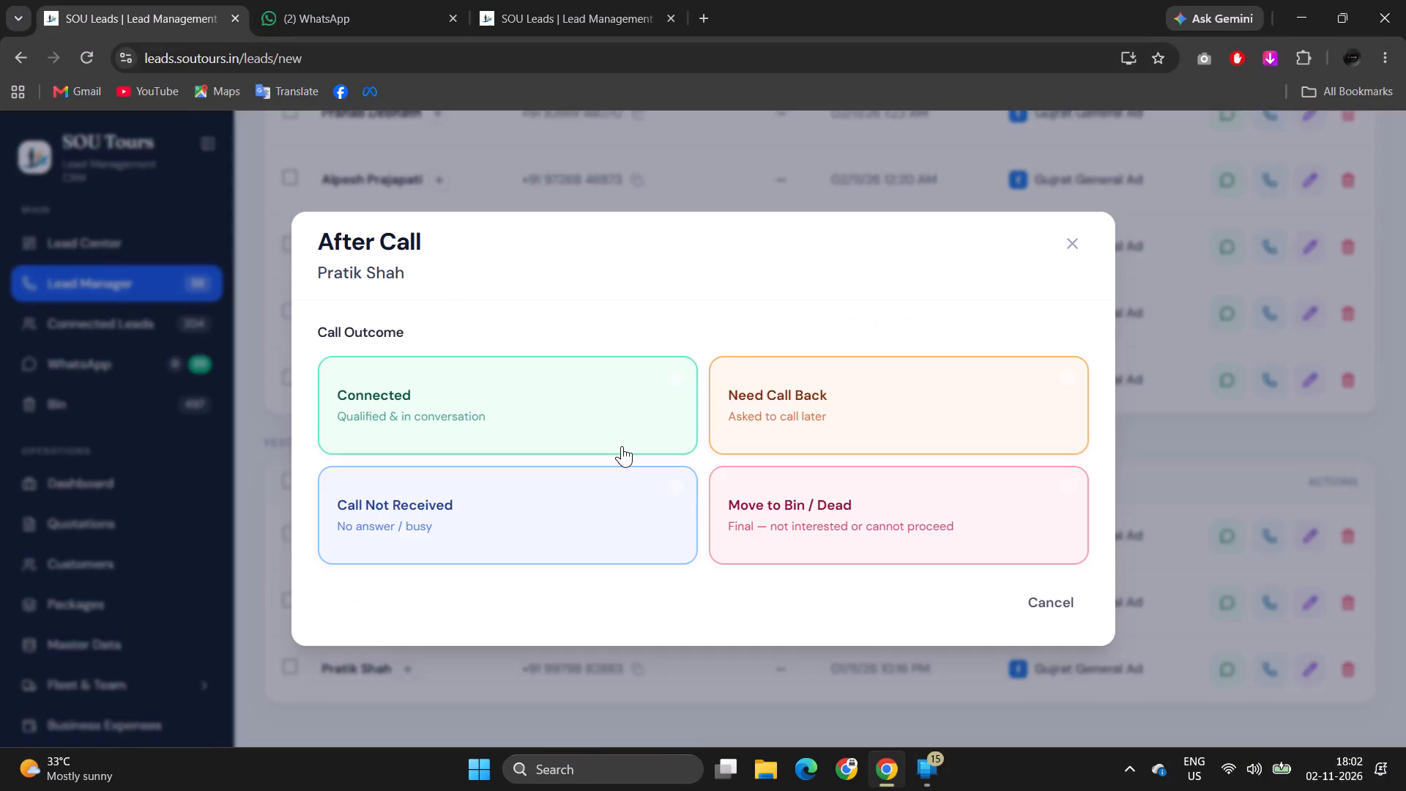
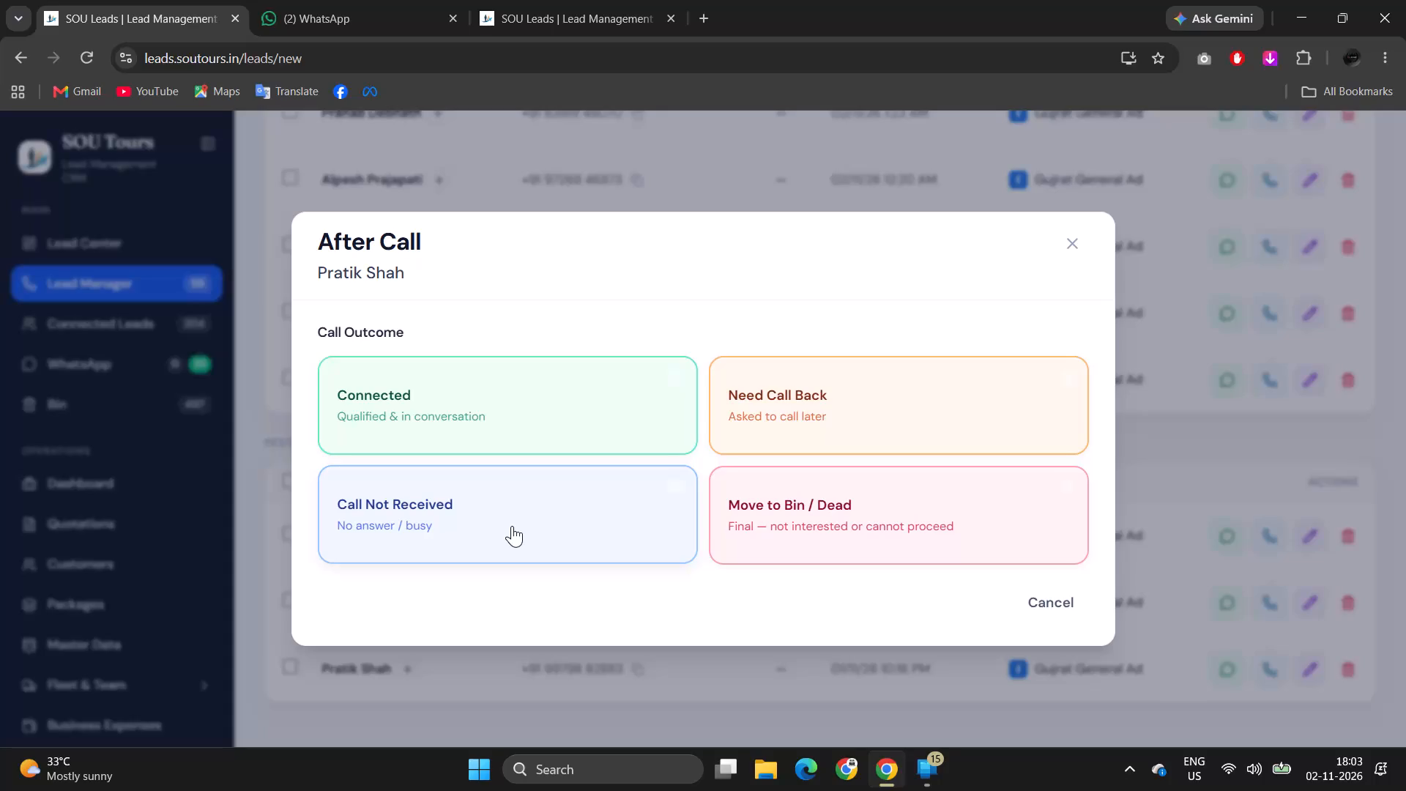
Record the call outcome for yesterday's 10:16 PM Gujrat General Ad lead as Call Not Received.
left_click(510, 526)
left_click(867, 502)
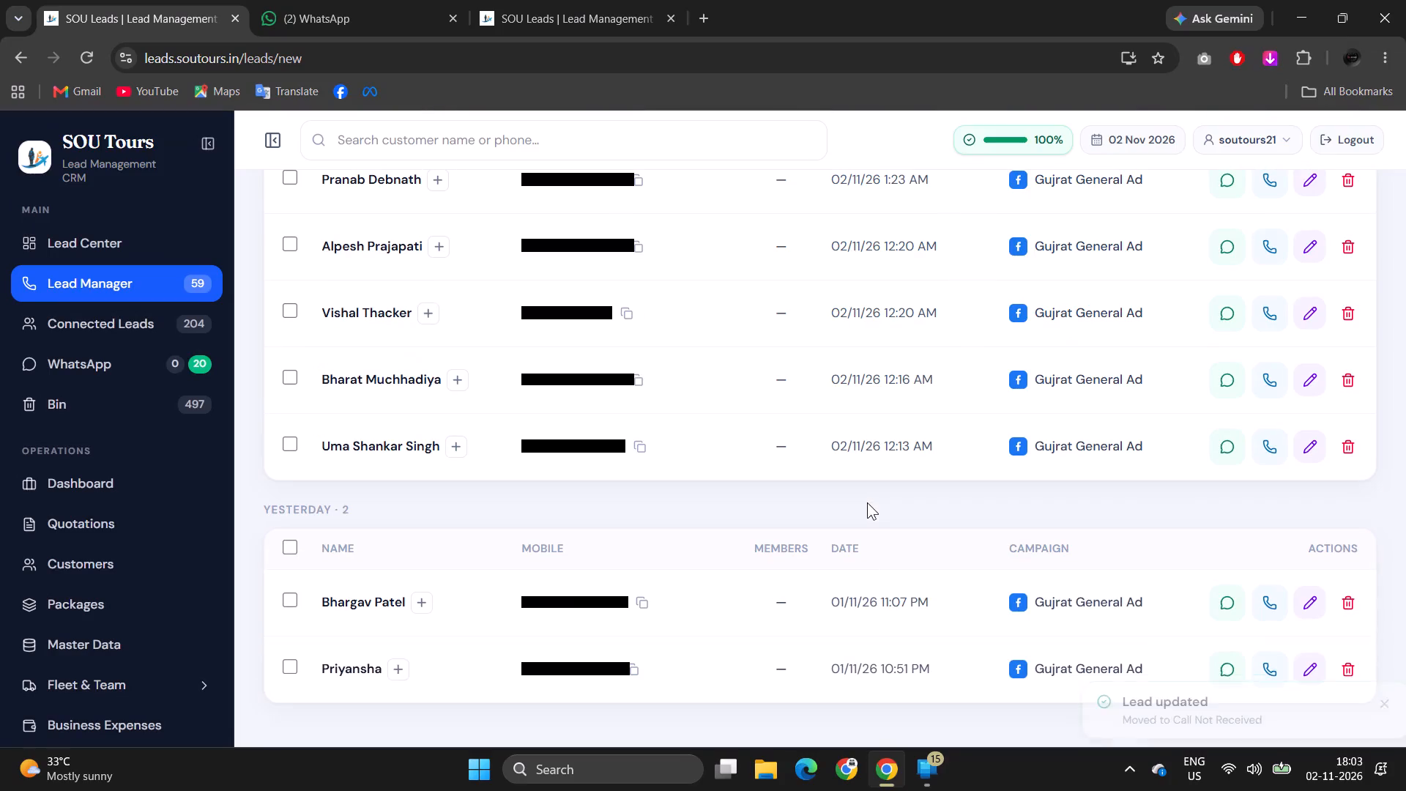
Start a call to yesterday's Gujrat General Ad lead received at 10:51 PM.
scroll(577, 393, "up", 6)
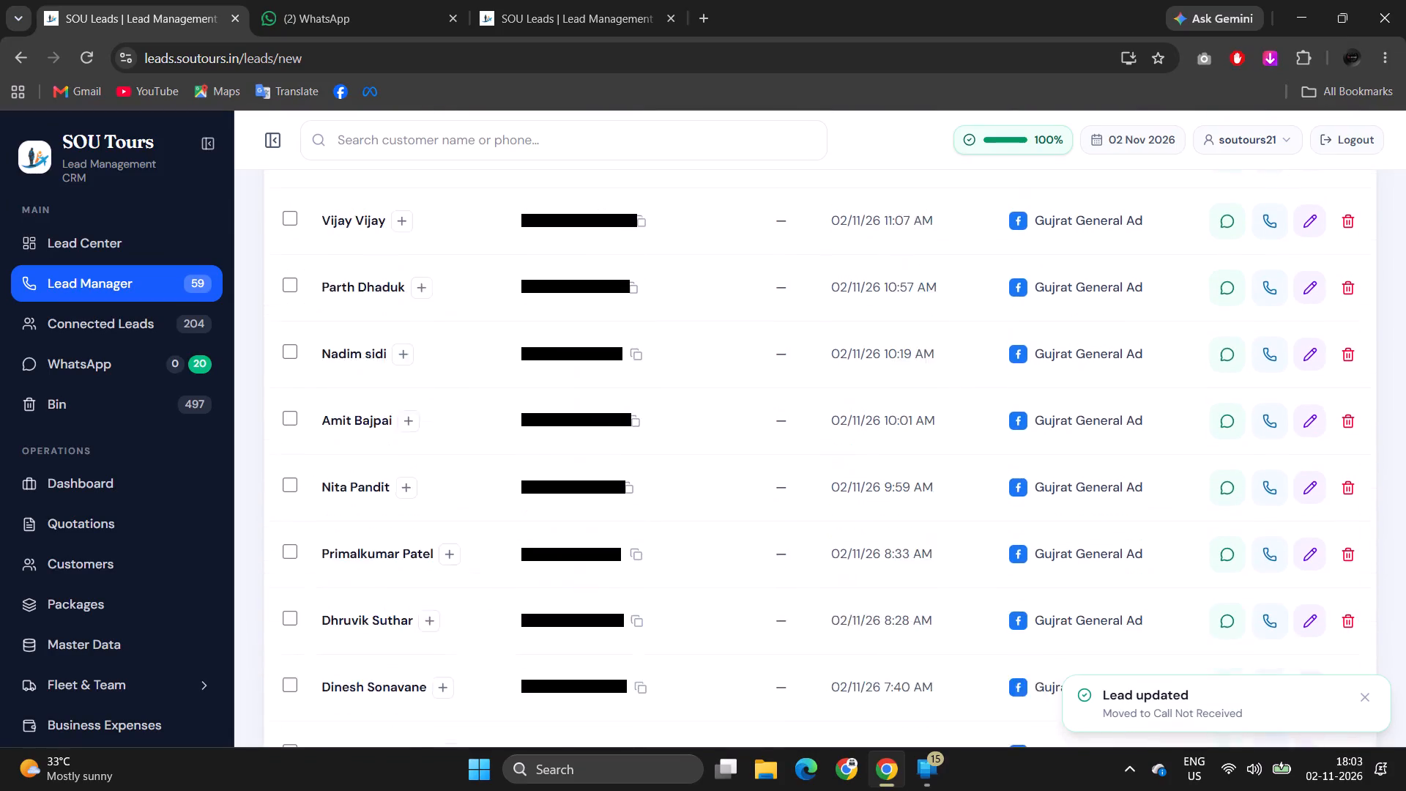
scroll(580, 397, "up", 19)
scroll(580, 397, "down", 19)
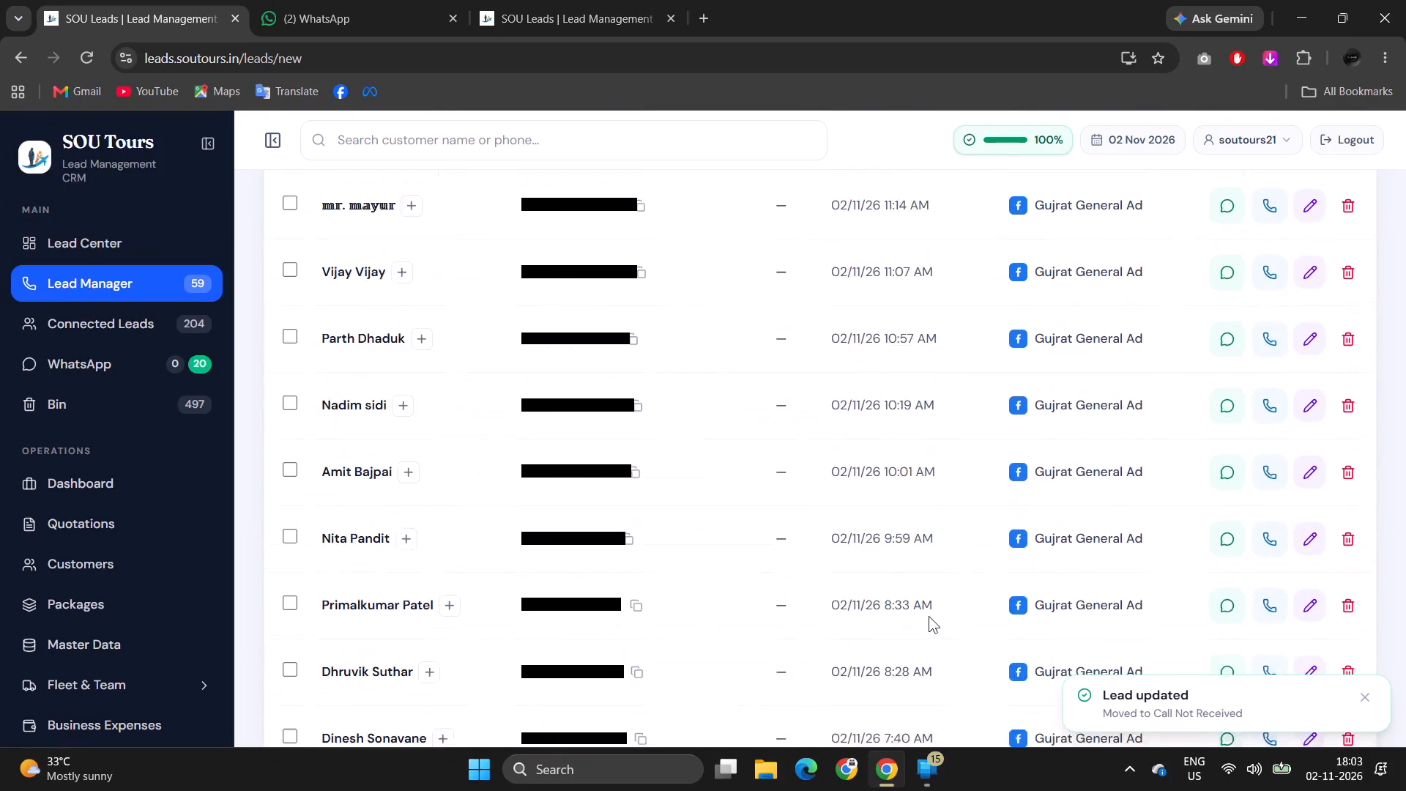
scroll(929, 616, "down", 8)
left_click(1276, 661)
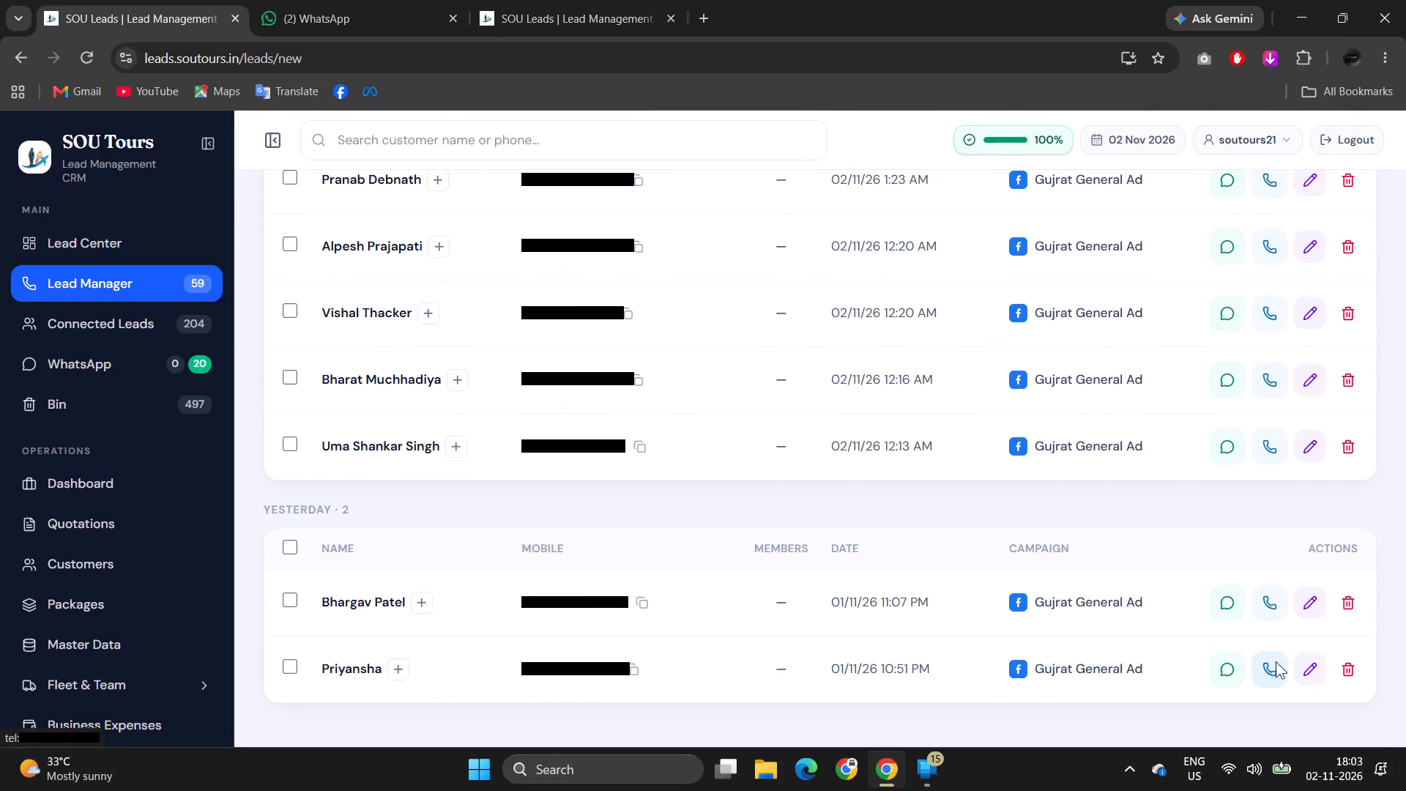
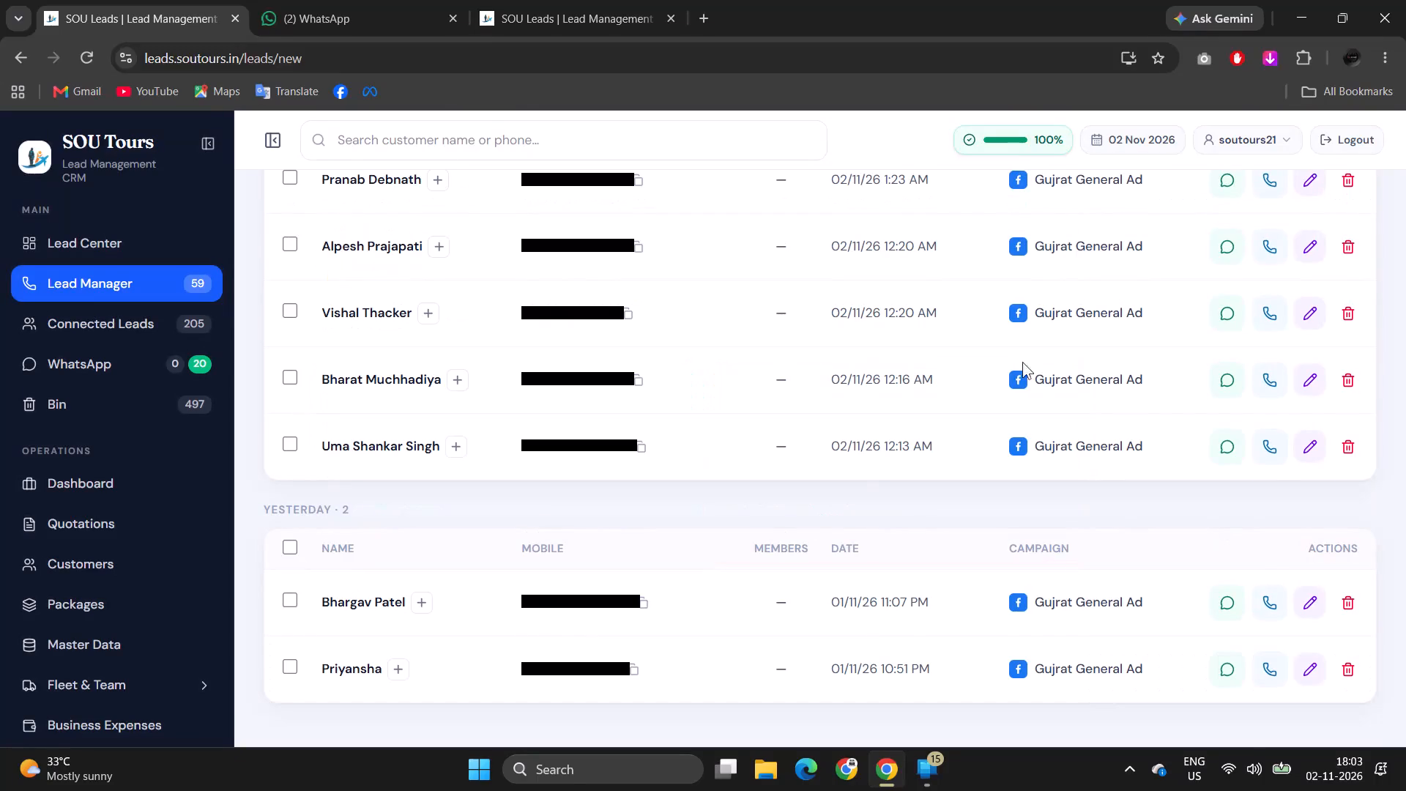
Call yesterday's 10:51 PM Gujrat General Ad lead again and record the call outcome as Call Not Received.
scroll(735, 576, "up", 20)
scroll(735, 576, "up", 1)
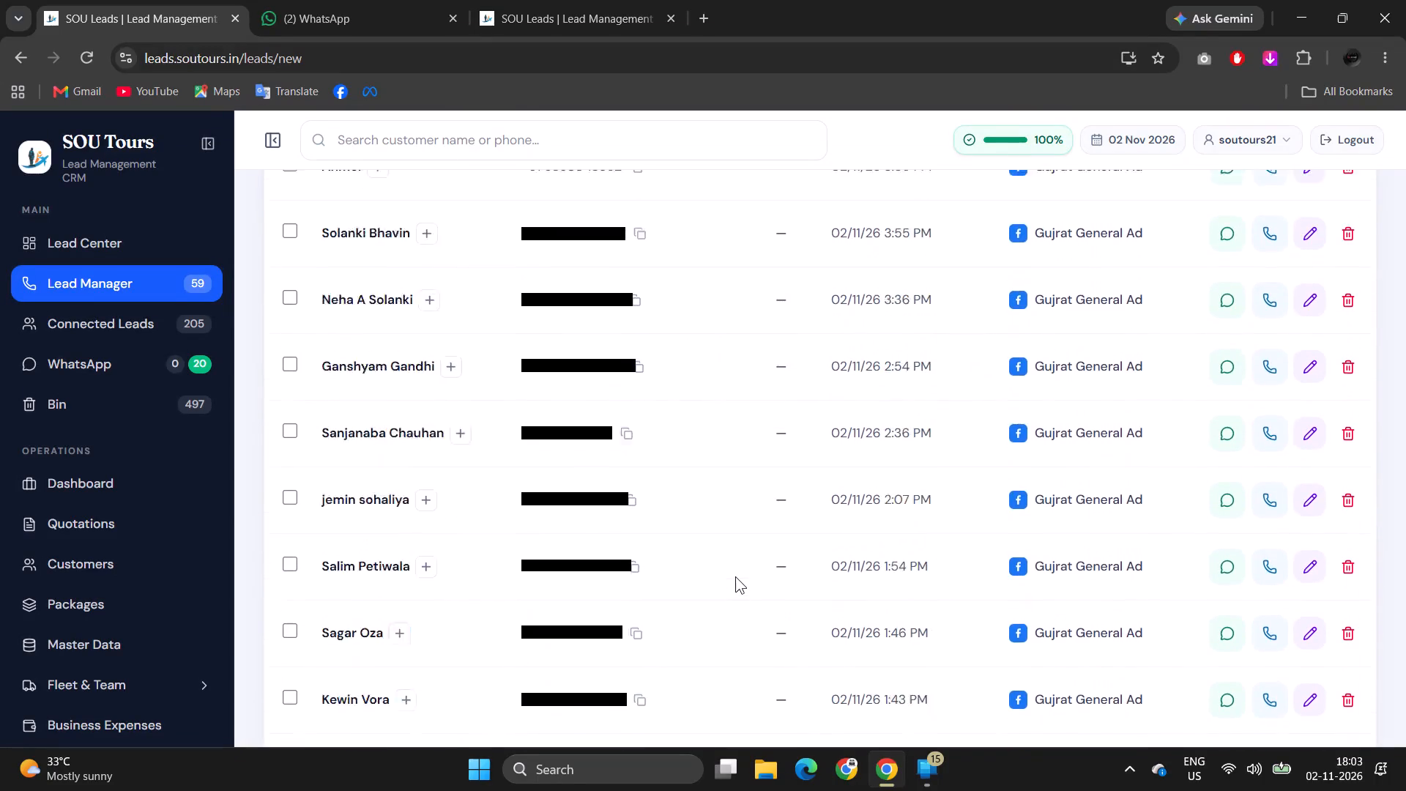
scroll(735, 576, "up", 12)
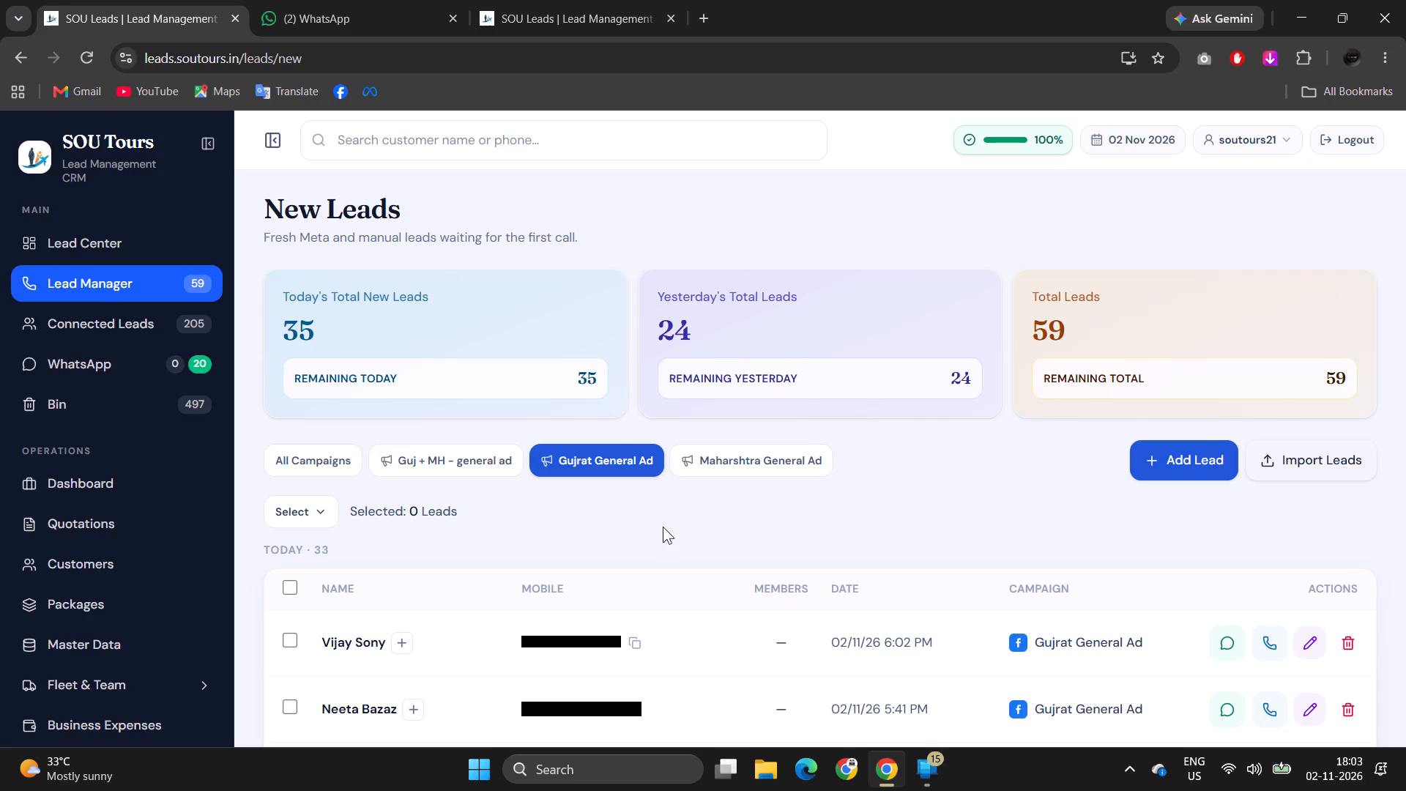
scroll(751, 497, "down", 20)
scroll(751, 497, "down", 20)
scroll(751, 497, "down", 3)
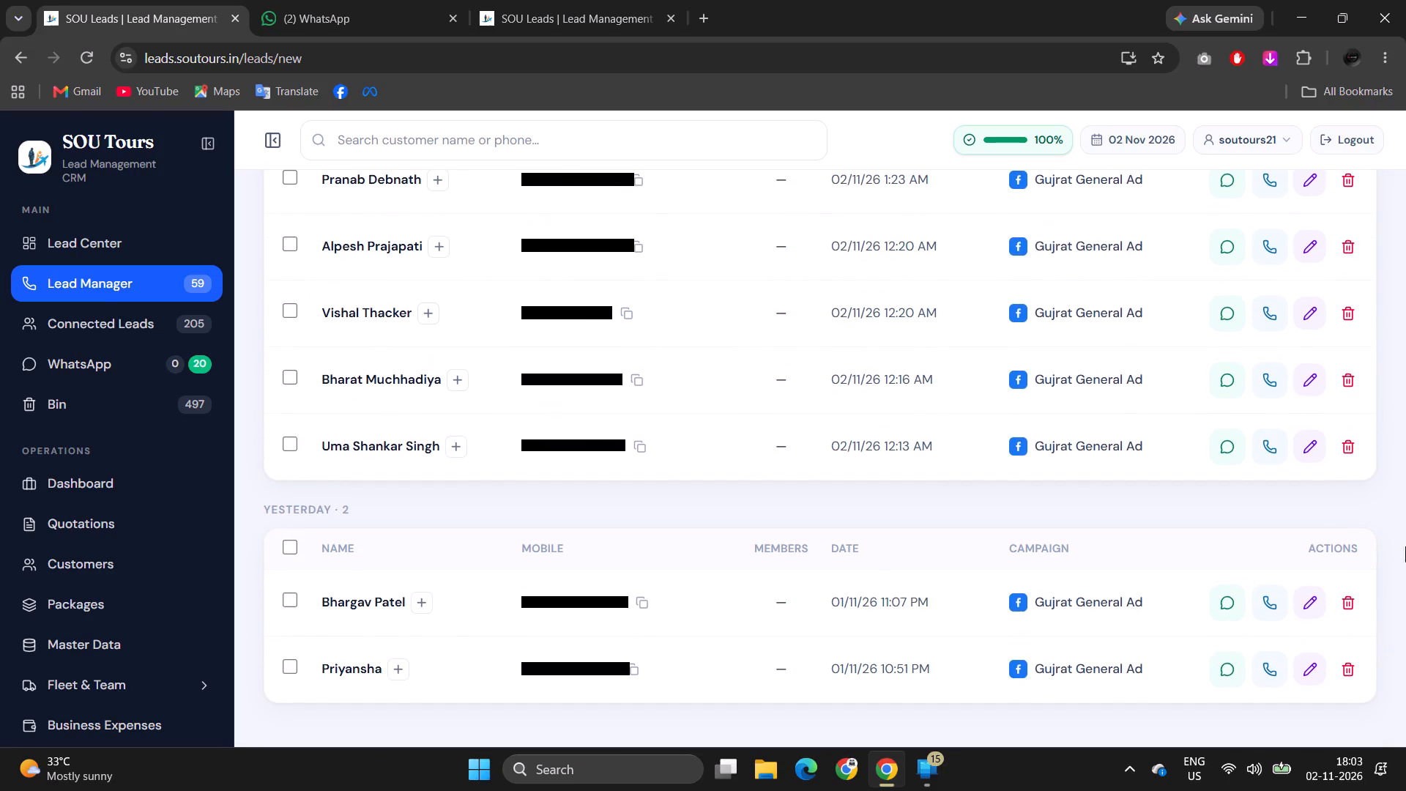
left_click(1262, 671)
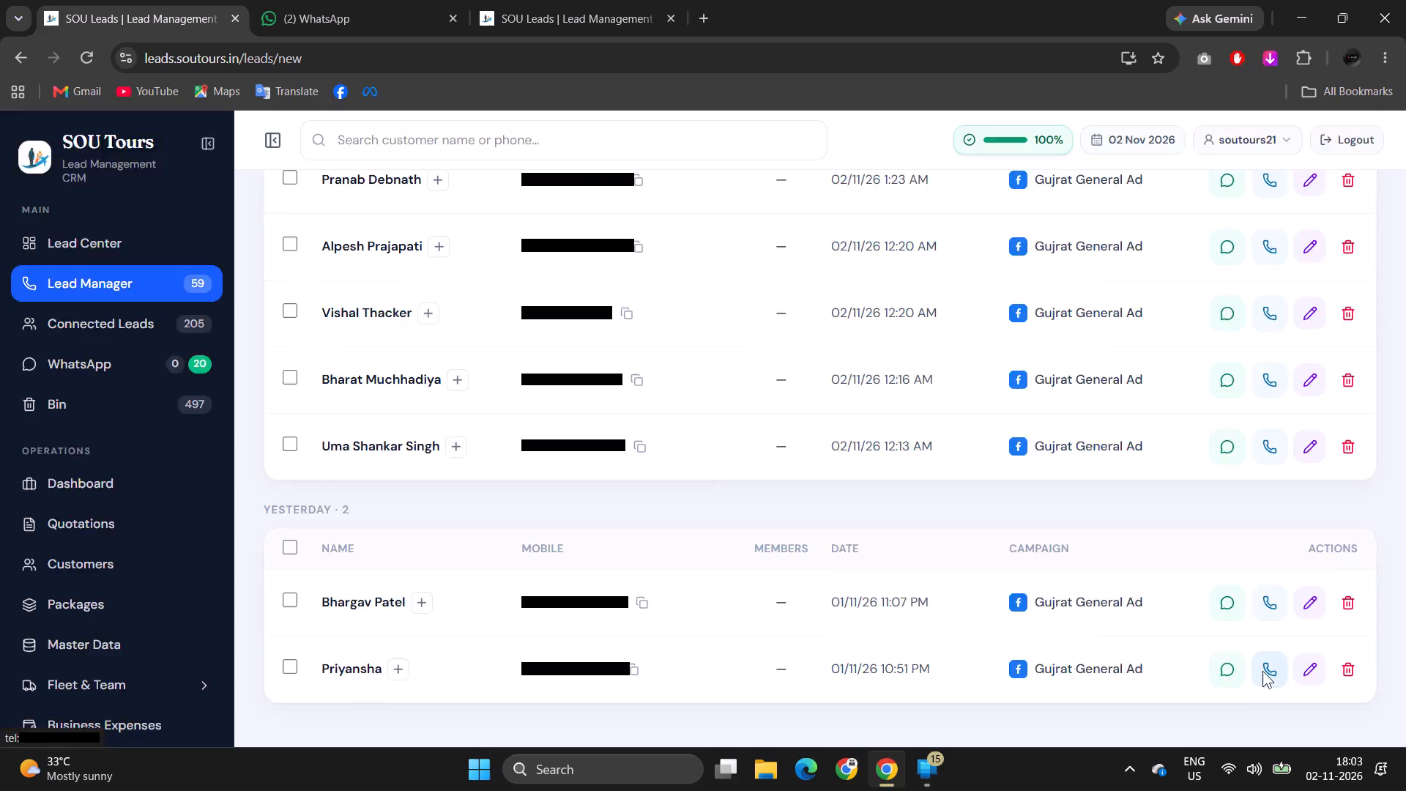
left_click(486, 470)
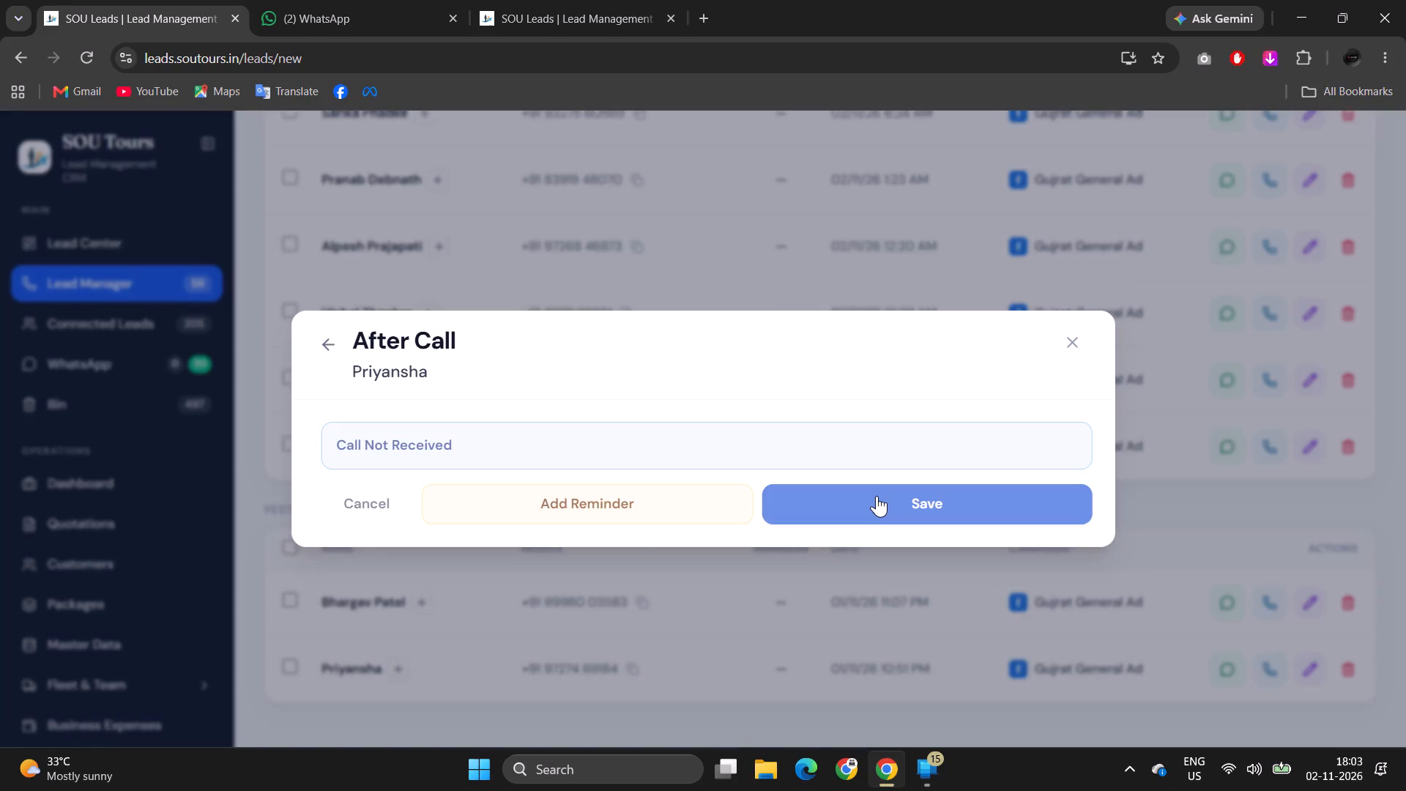
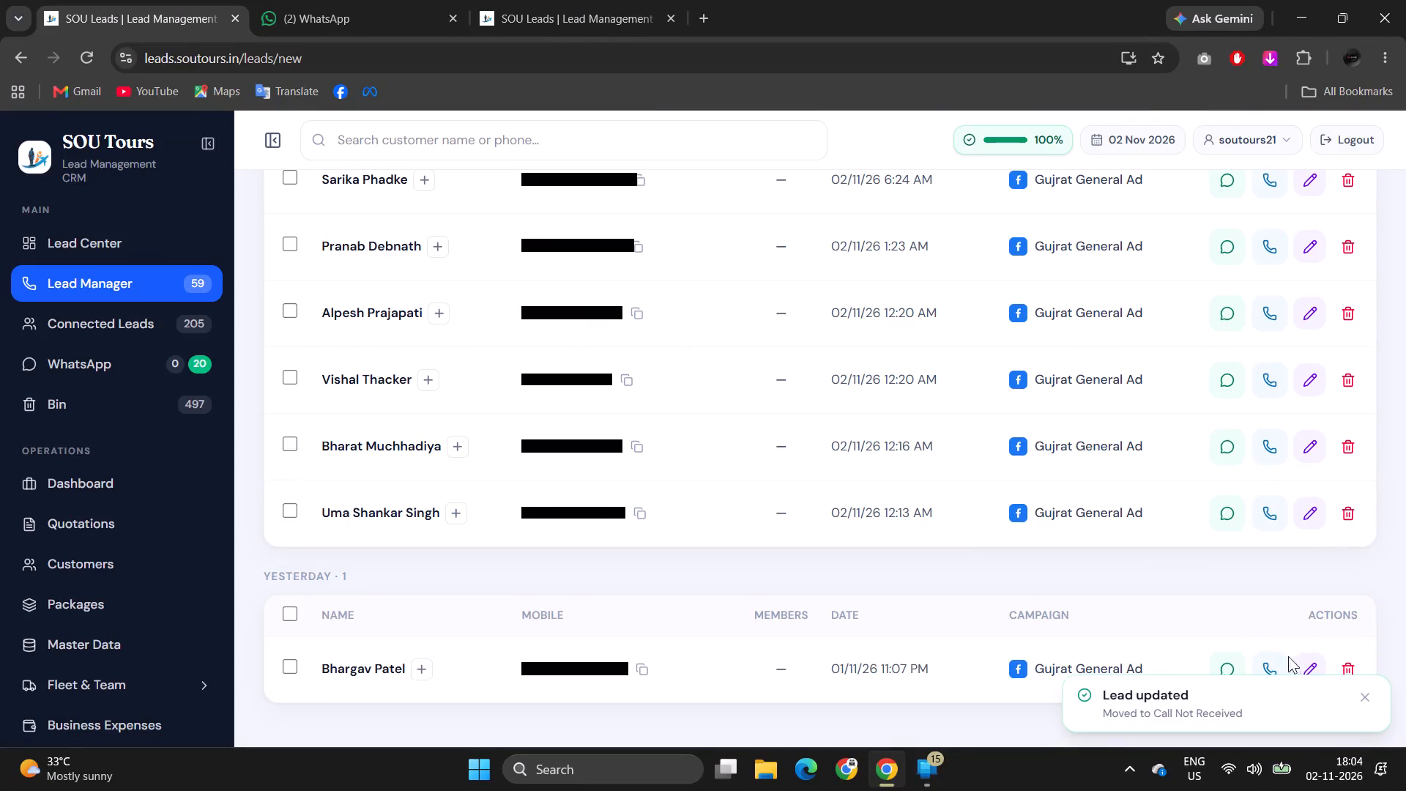
Call yesterday's remaining Gujrat General Ad lead, received at 11:07 PM, and open its call outcome form.
left_click(1276, 661)
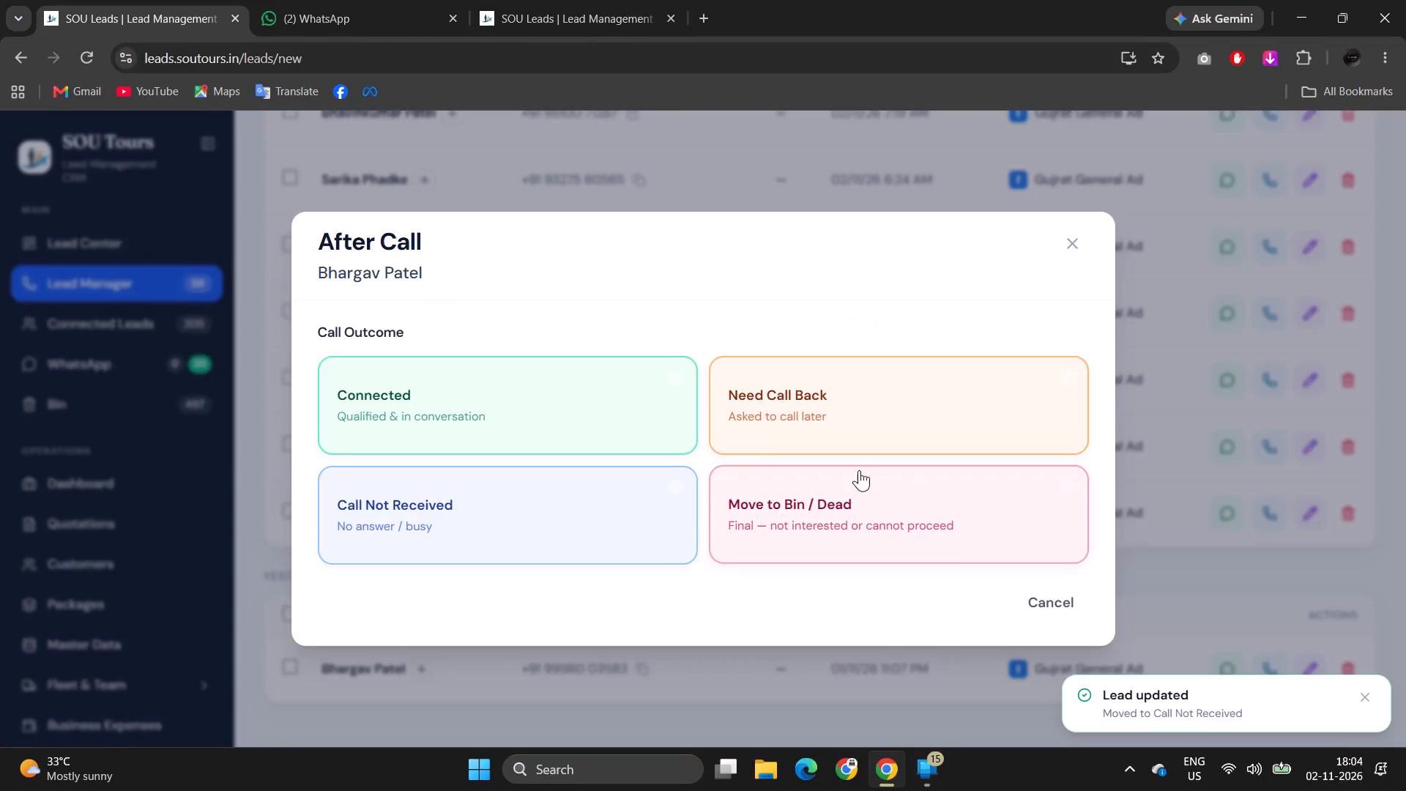
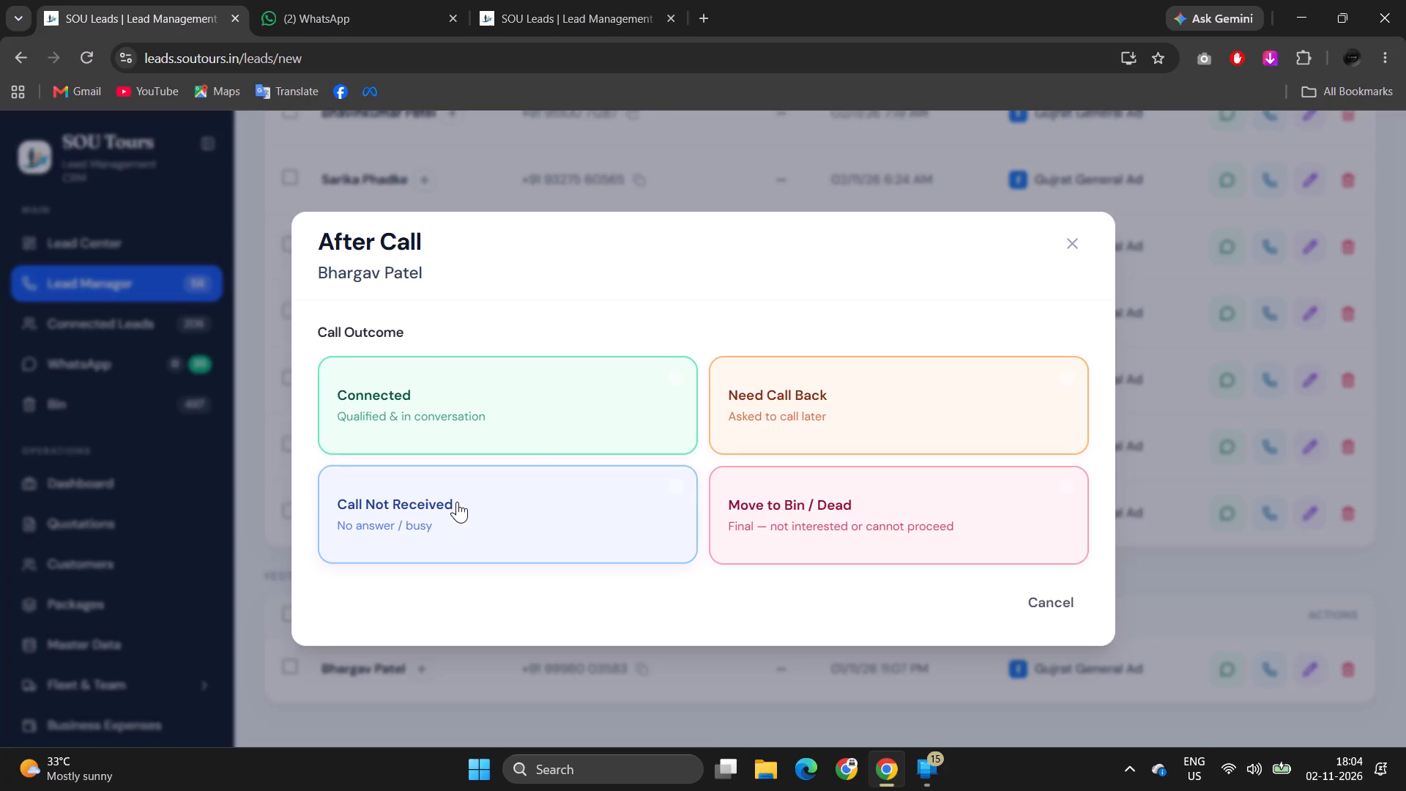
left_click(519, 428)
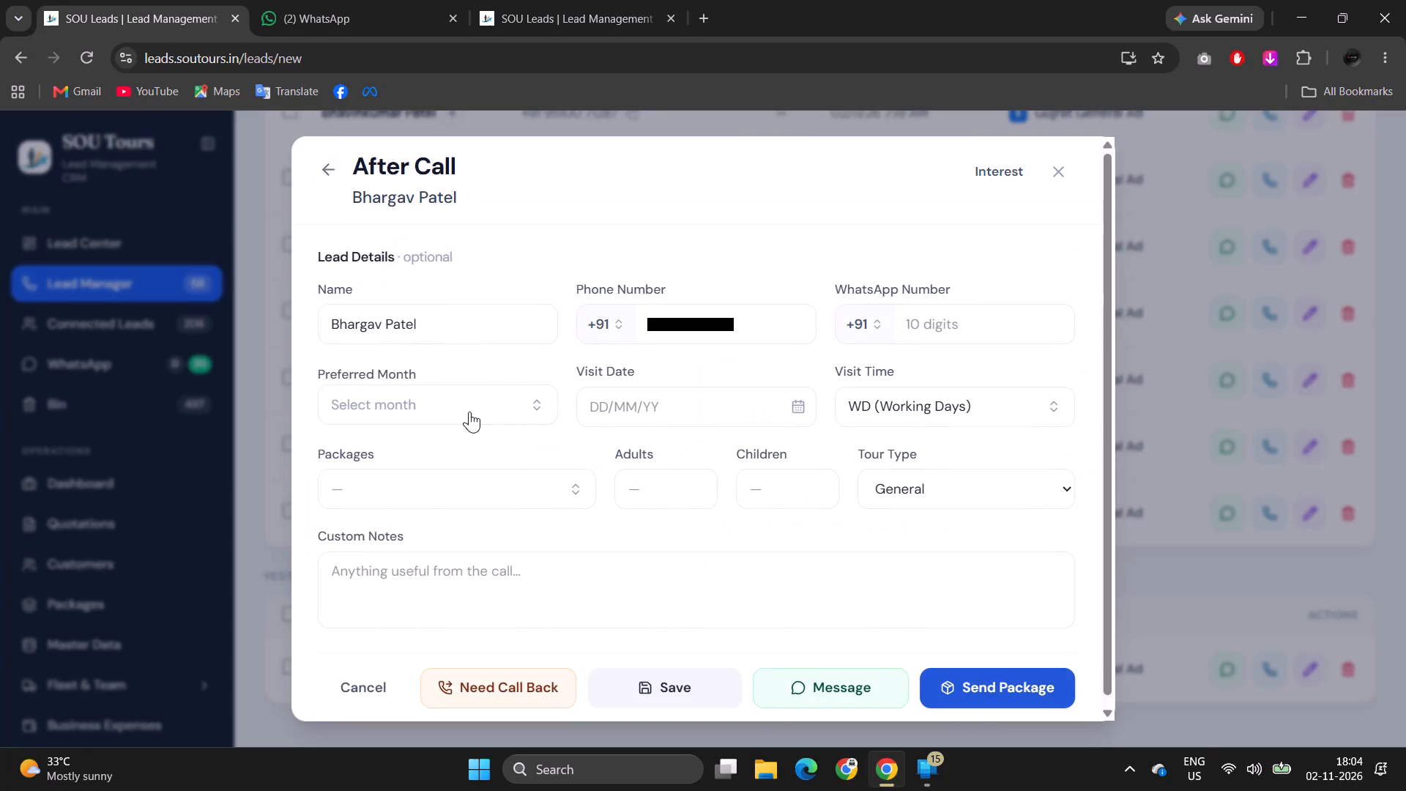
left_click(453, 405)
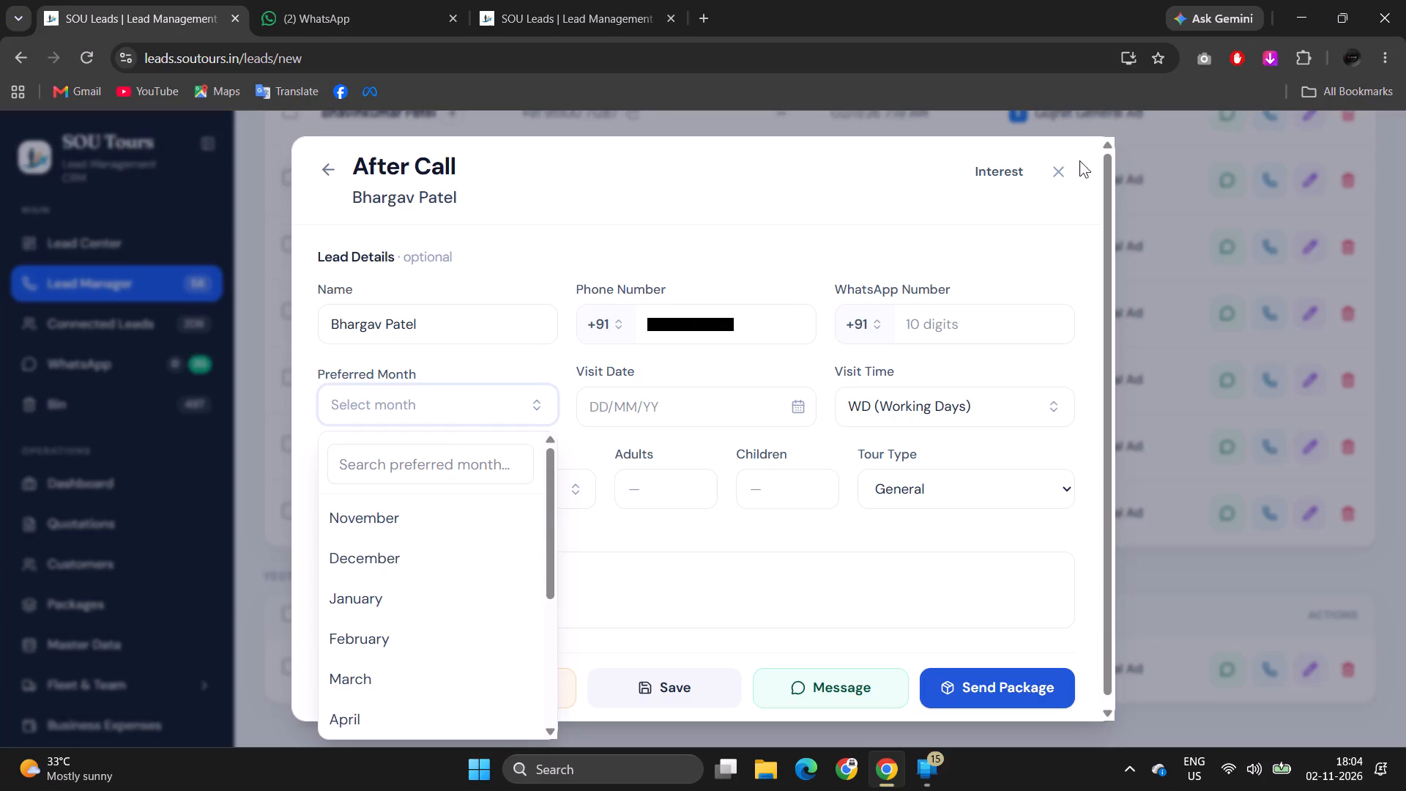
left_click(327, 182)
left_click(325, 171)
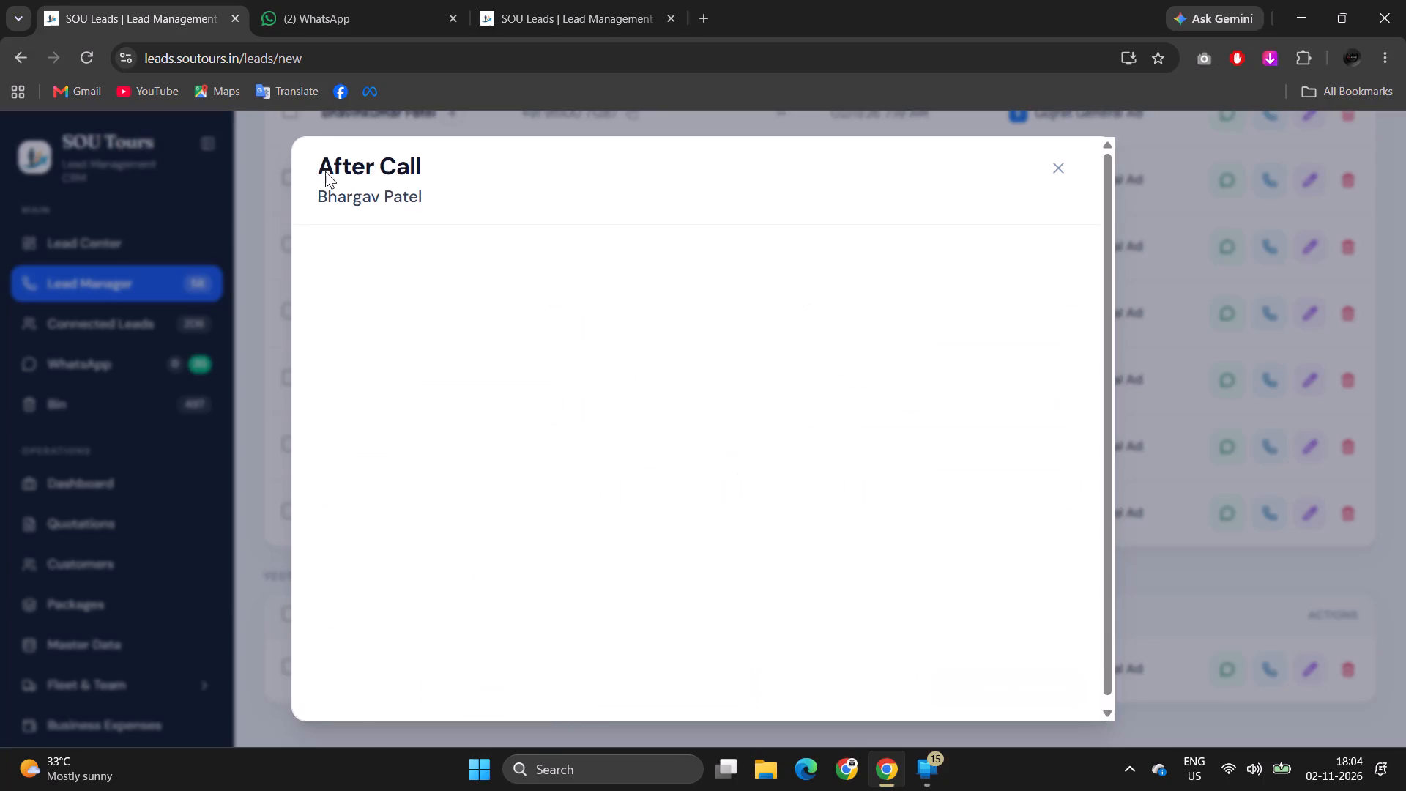